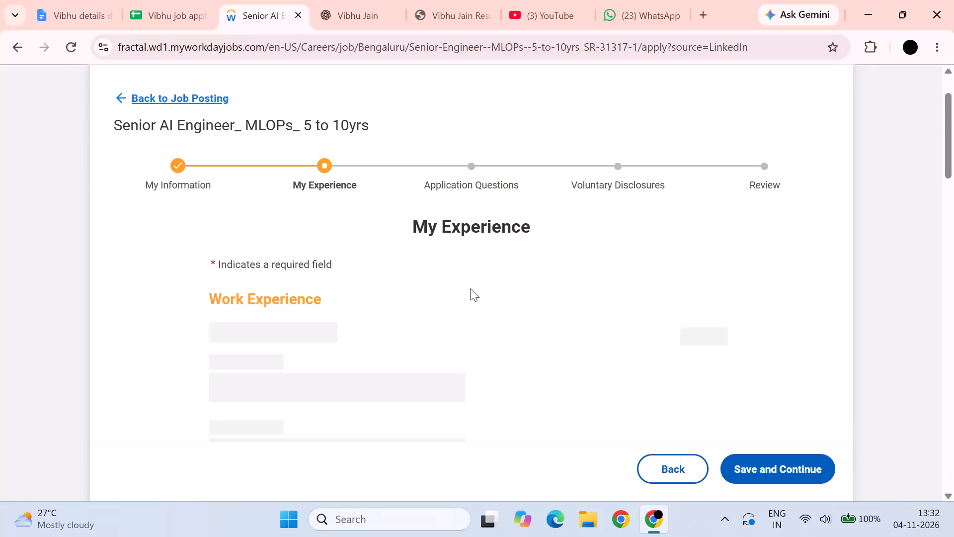
Save the My Experience section of the Fractal application and continue to Application Questions.
scroll(471, 288, down, 10)
click(766, 464)
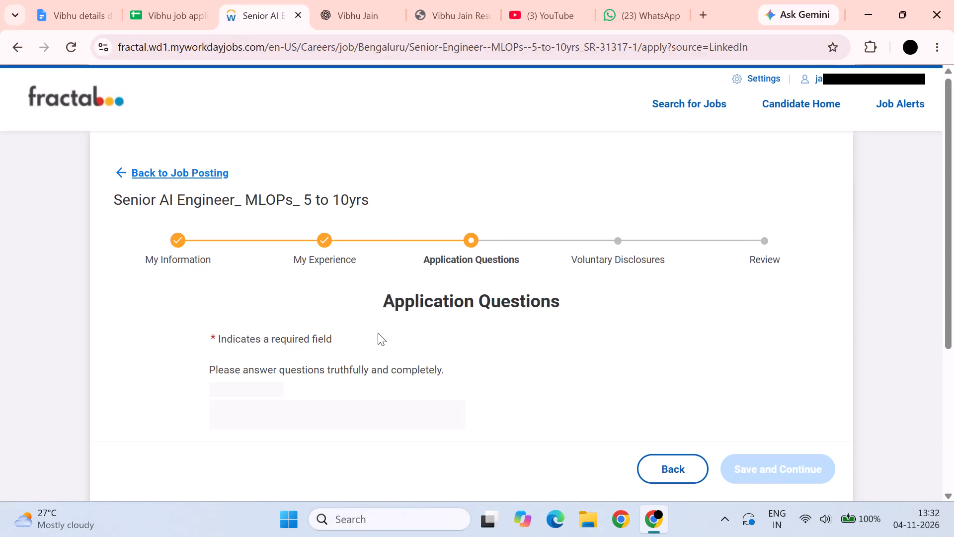
Check the prefilled application questions, then save them and continue to Voluntary Disclosures.
scroll(399, 308, down, 3)
scroll(290, 261, down, 3)
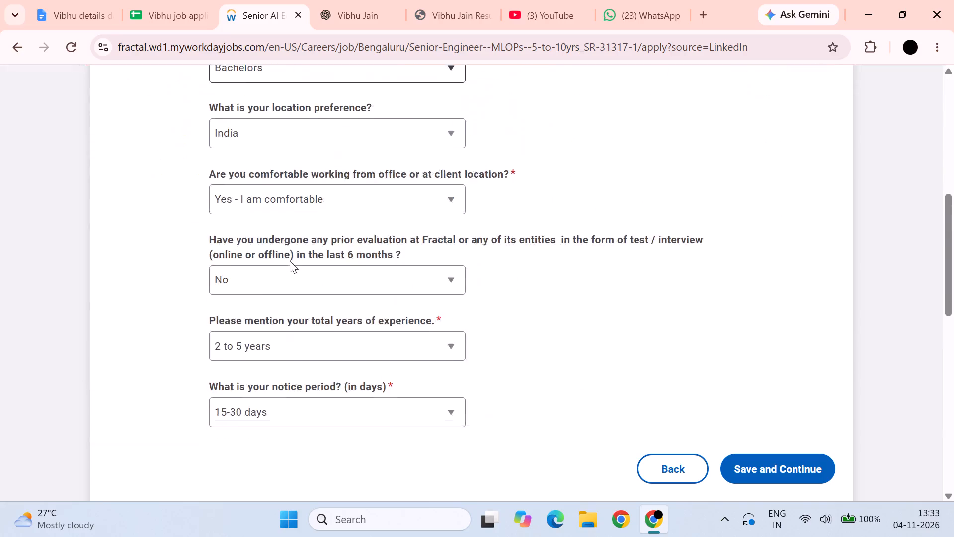
scroll(290, 261, down, 6)
click(765, 429)
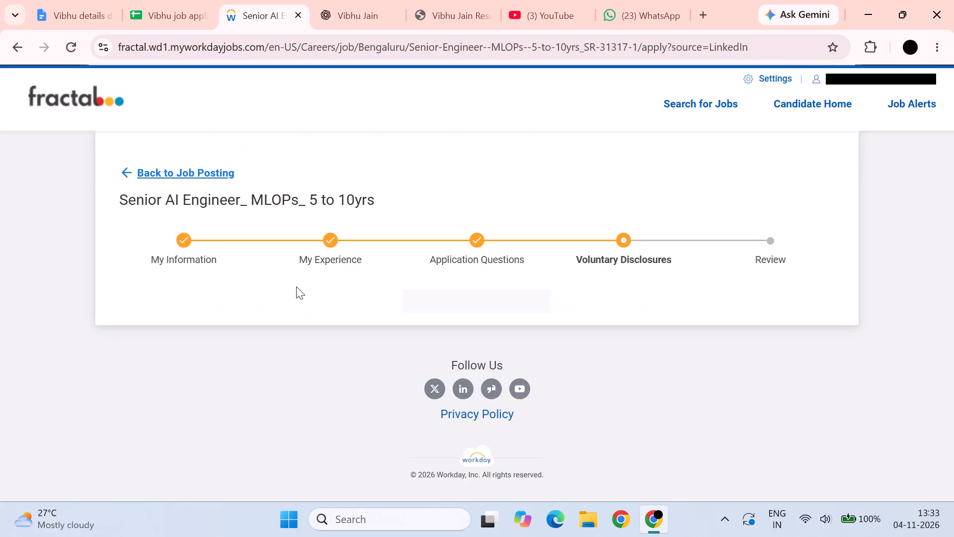
Set the gender to Male and enter the date of birth under Personal Information.
scroll(296, 286, down, 3)
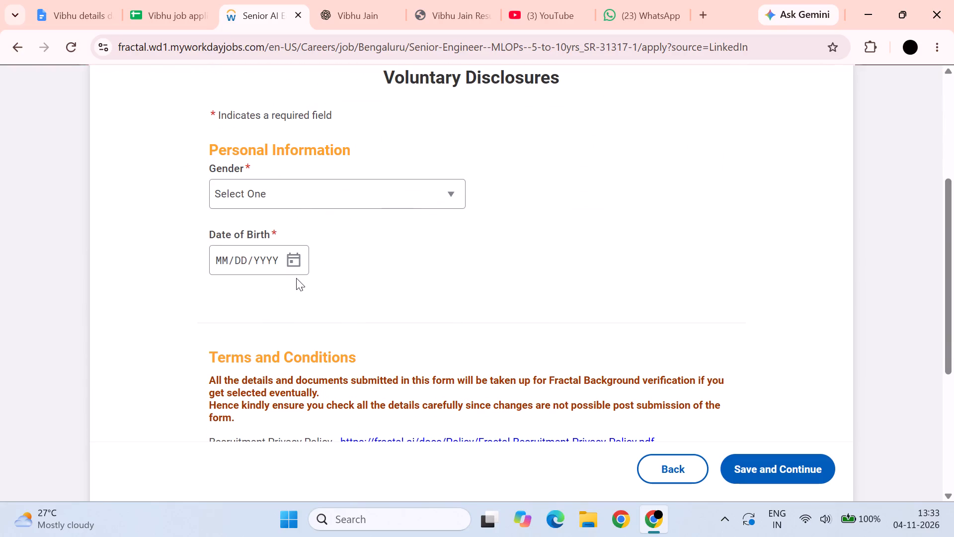
click(293, 187)
click(244, 277)
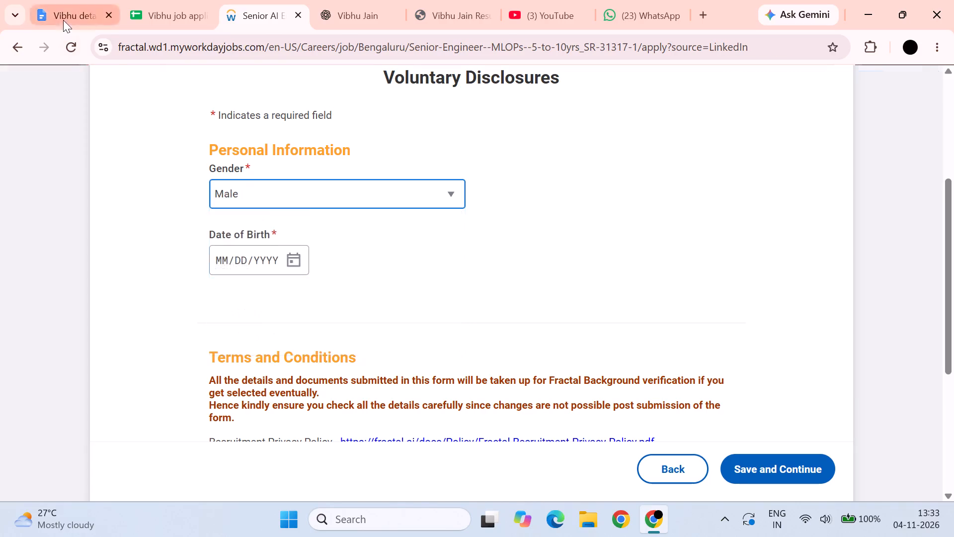
click(63, 20)
click(237, 10)
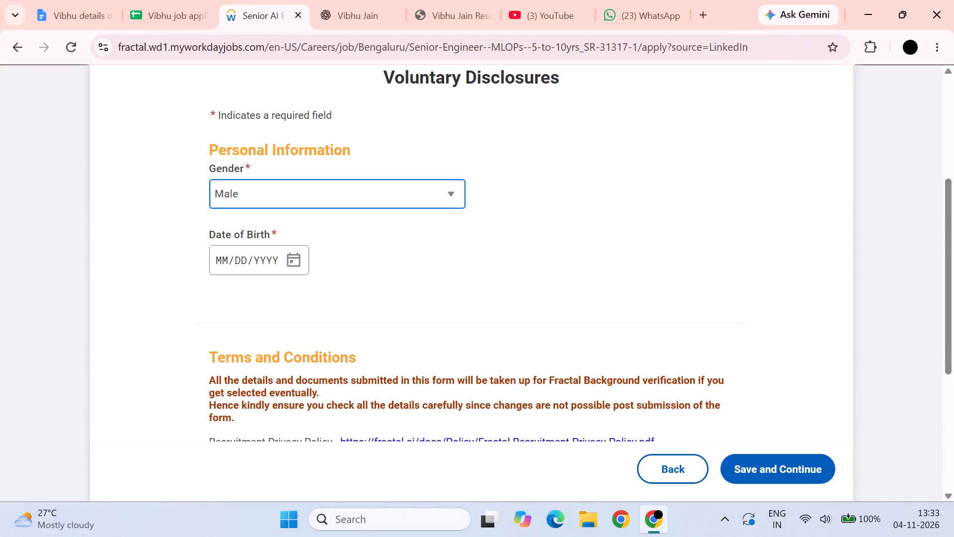
click(222, 257)
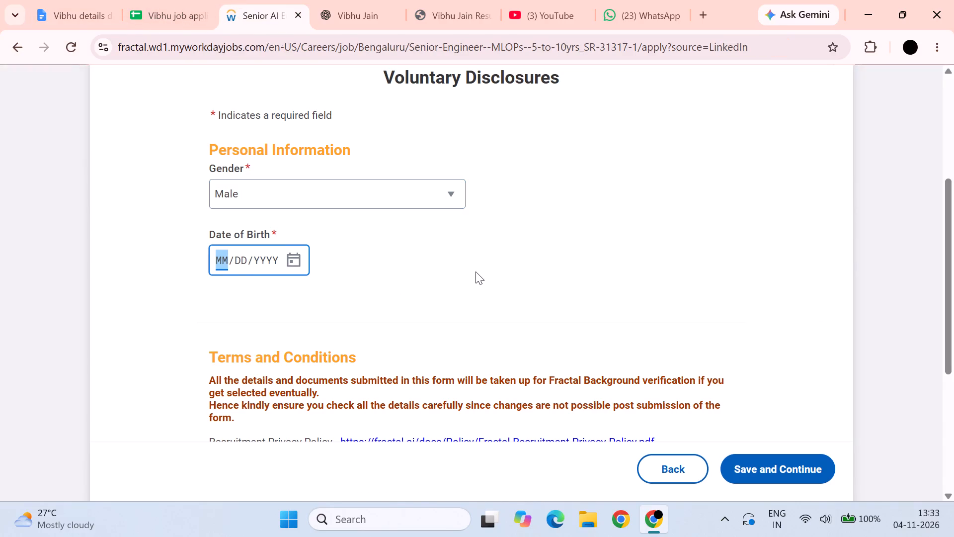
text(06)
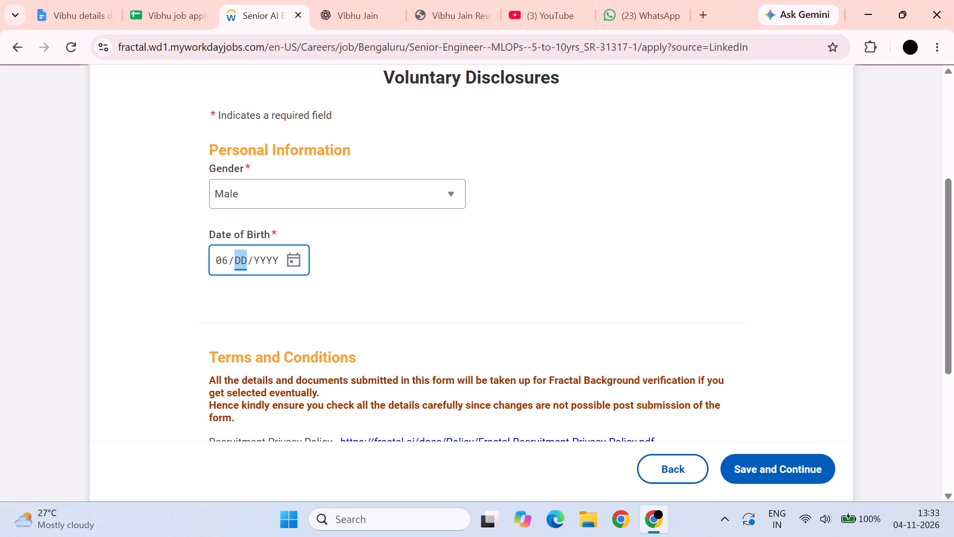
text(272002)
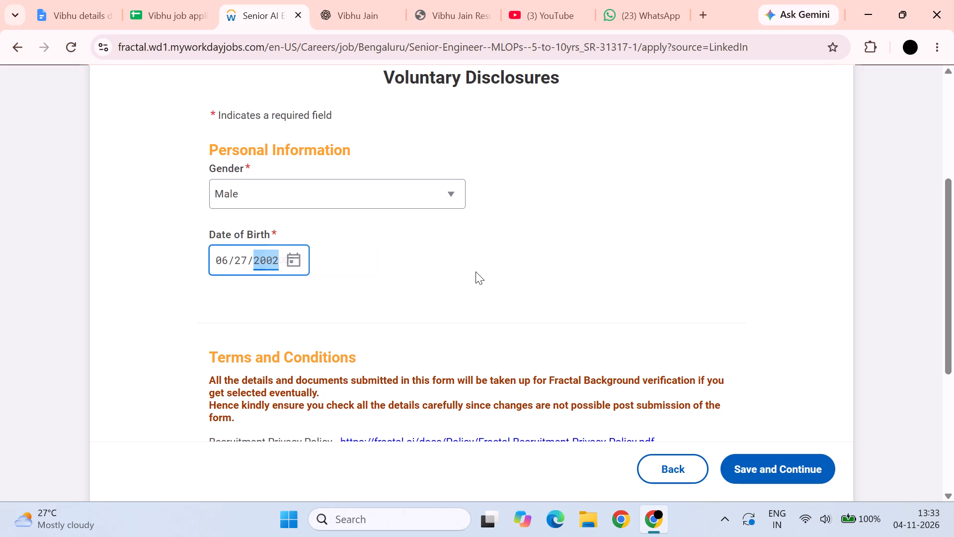
Accept the terms and conditions, then save and continue to Review.
scroll(474, 274, down, 3)
click(211, 258)
click(757, 339)
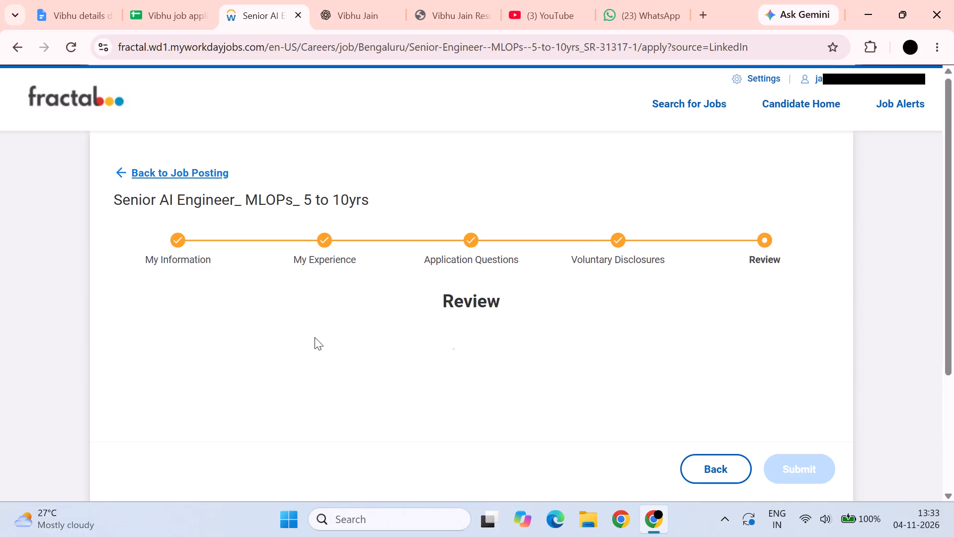
Submit the Senior AI Engineer application and close its page.
click(802, 476)
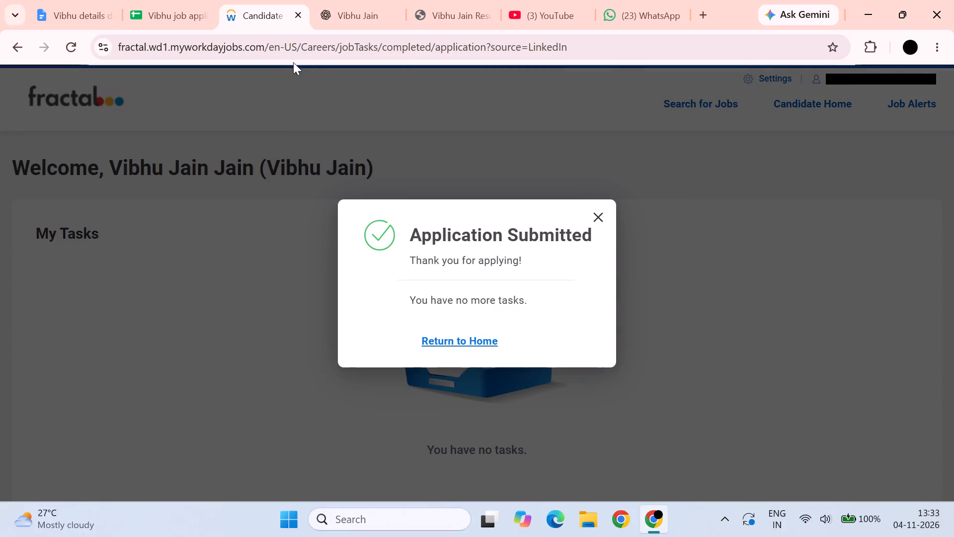
click(298, 17)
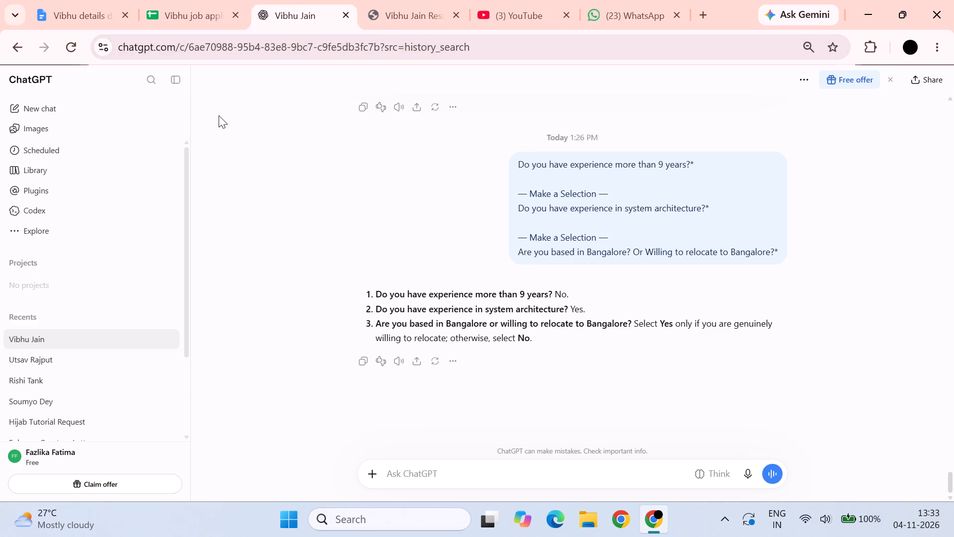
Switch to the job applications spreadsheet and copy the Applied status from row 12 to the Fractal application, S.No 15.
click(187, 7)
click(732, 300)
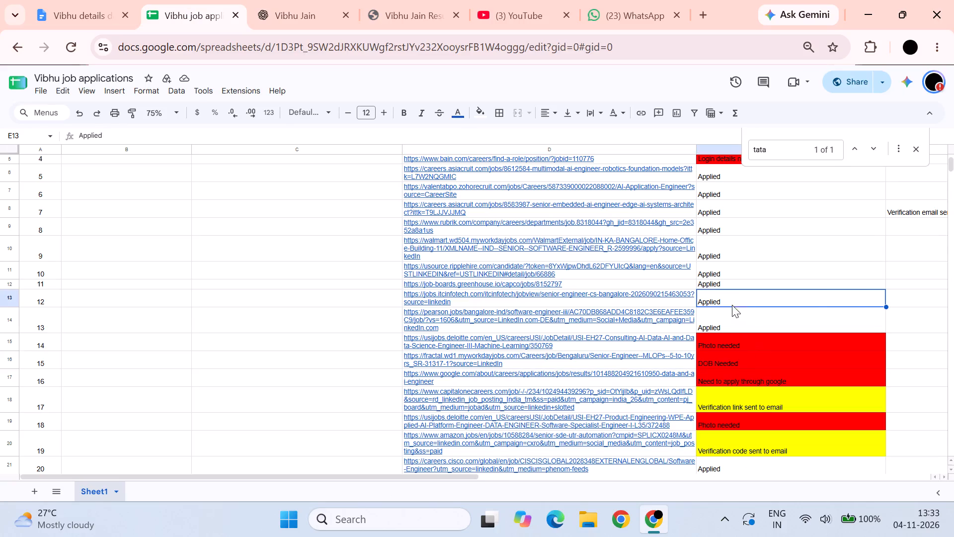
key(ctrl+c)
click(721, 362)
key(ctrl+v)
Look through the list of applications and close the "tata" search.
scroll(721, 362, down, 2)
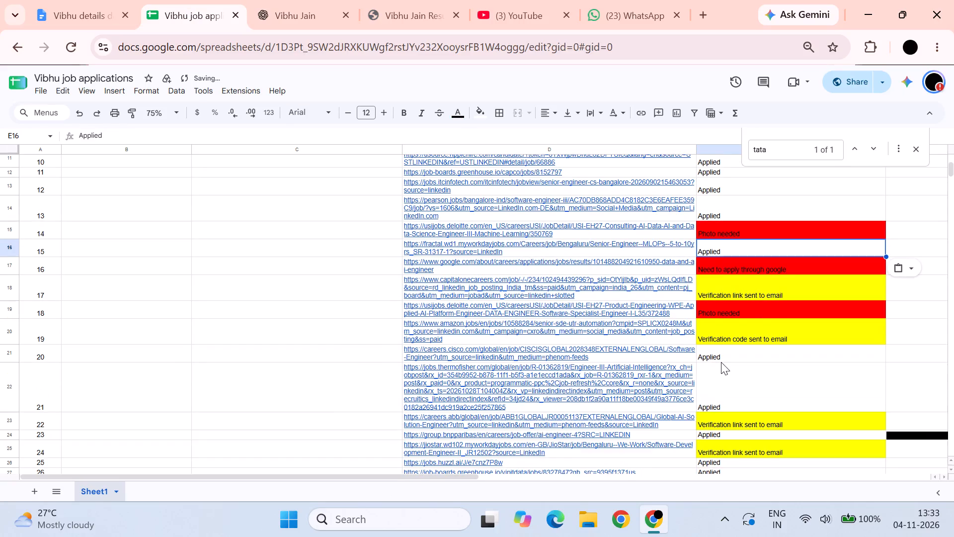
scroll(721, 362, down, 7)
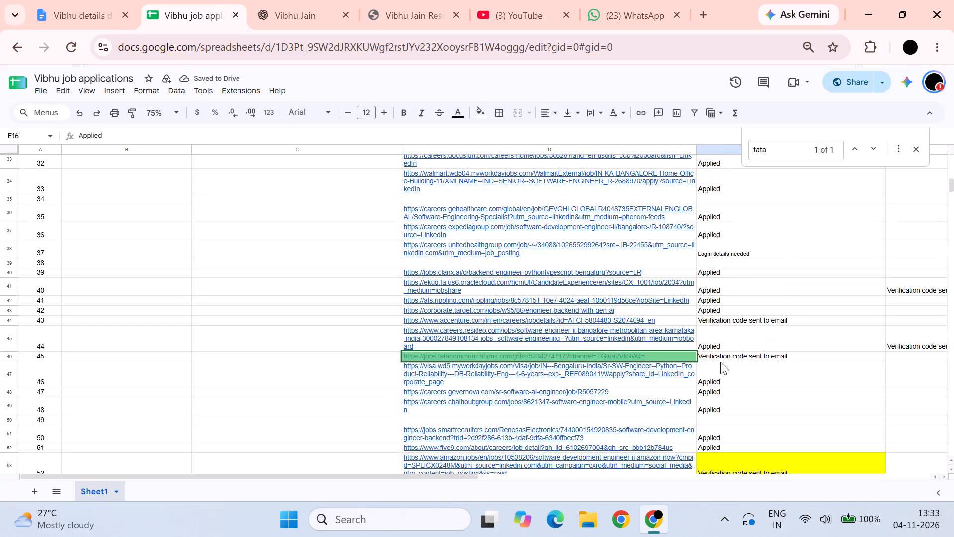
scroll(720, 362, down, 4)
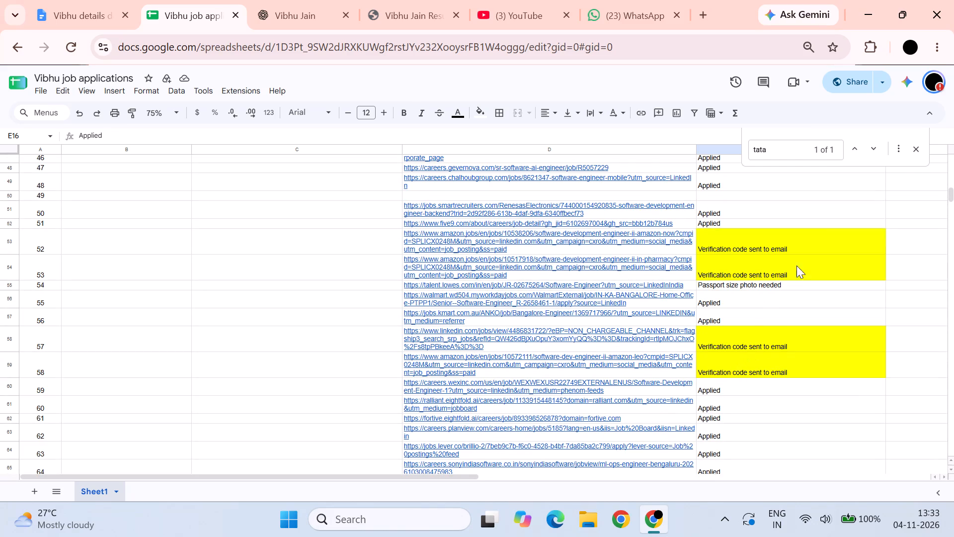
click(910, 151)
click(913, 150)
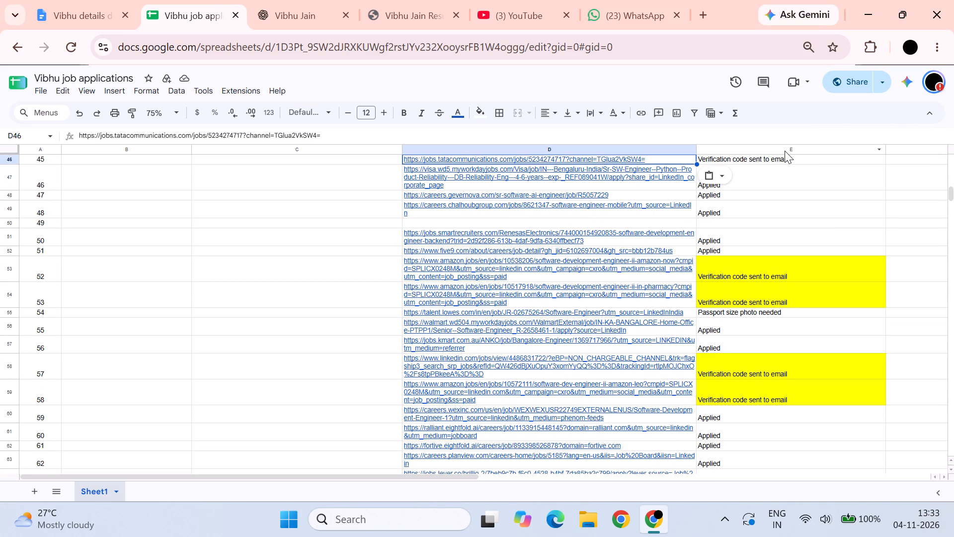
Set the whole Notes / Pay per hour column to font size 12 and the Default (Arial) font.
click(785, 151)
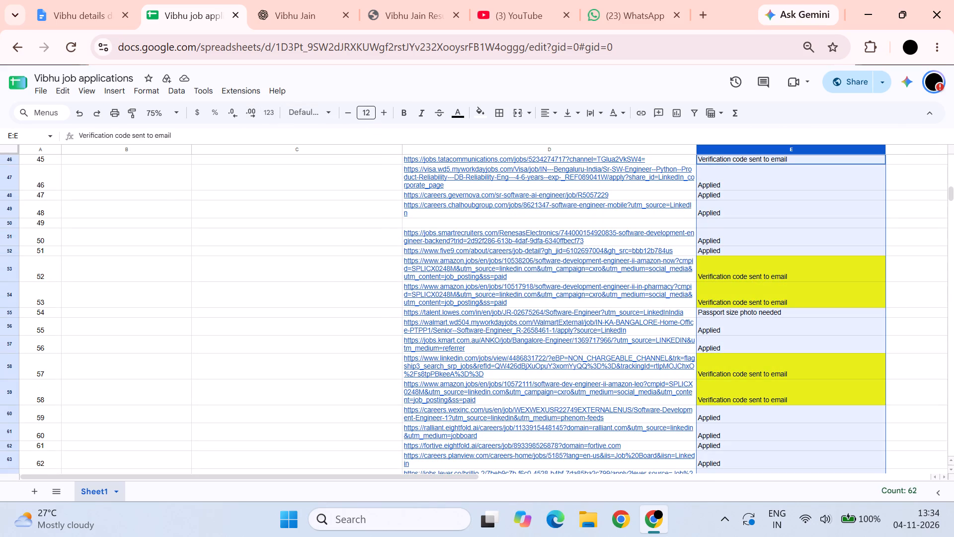
click(365, 114)
click(367, 234)
click(317, 115)
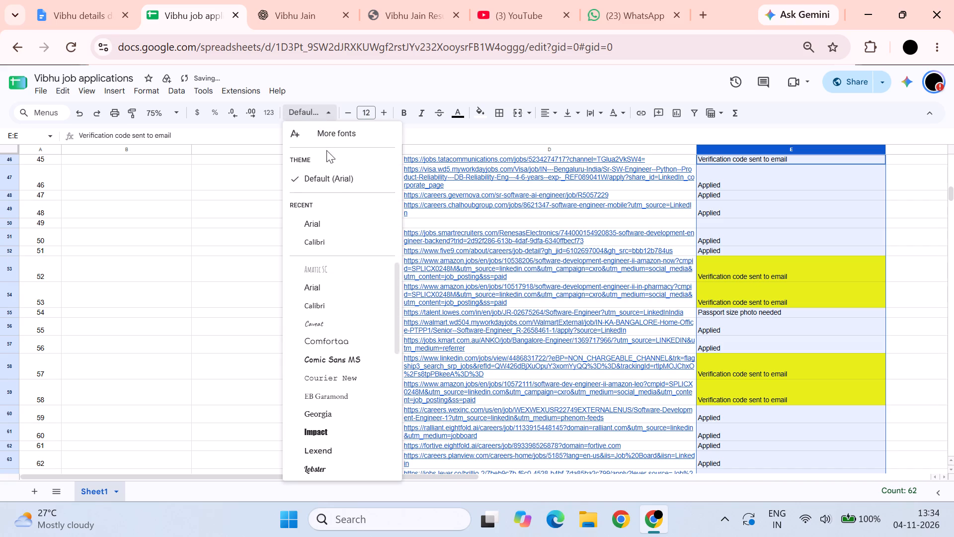
click(332, 178)
Set the whole job posting link column to font size 12.
click(479, 149)
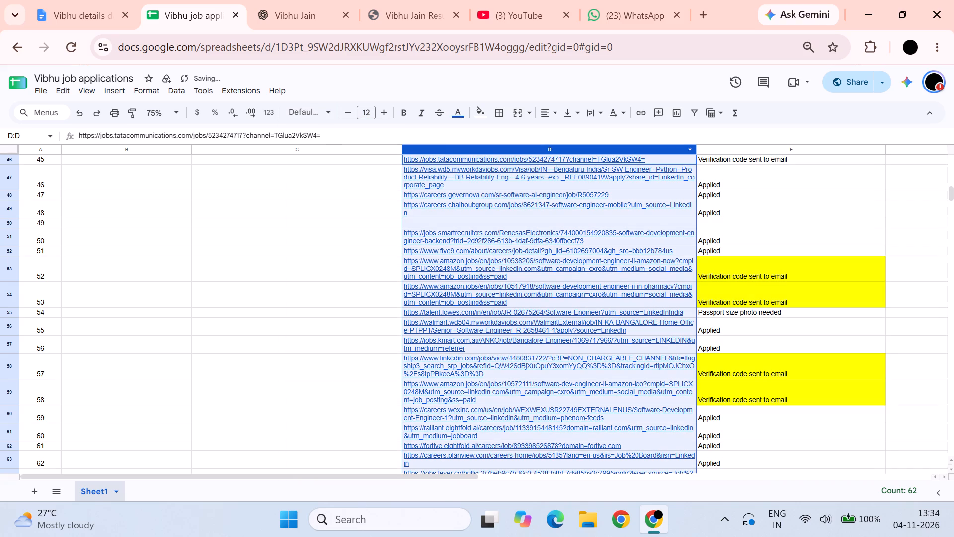
click(364, 108)
click(369, 240)
Widen the job posting link column slightly.
click(696, 148)
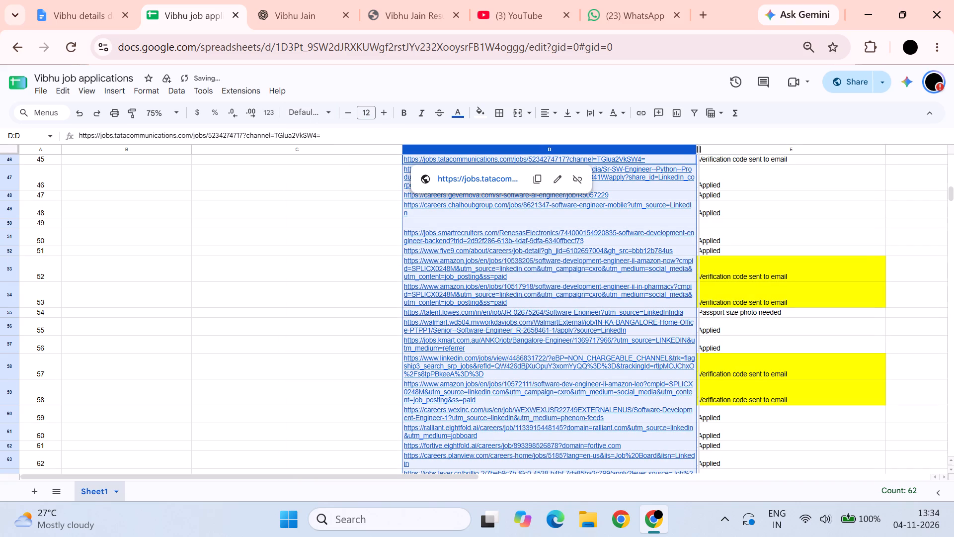
click(699, 148)
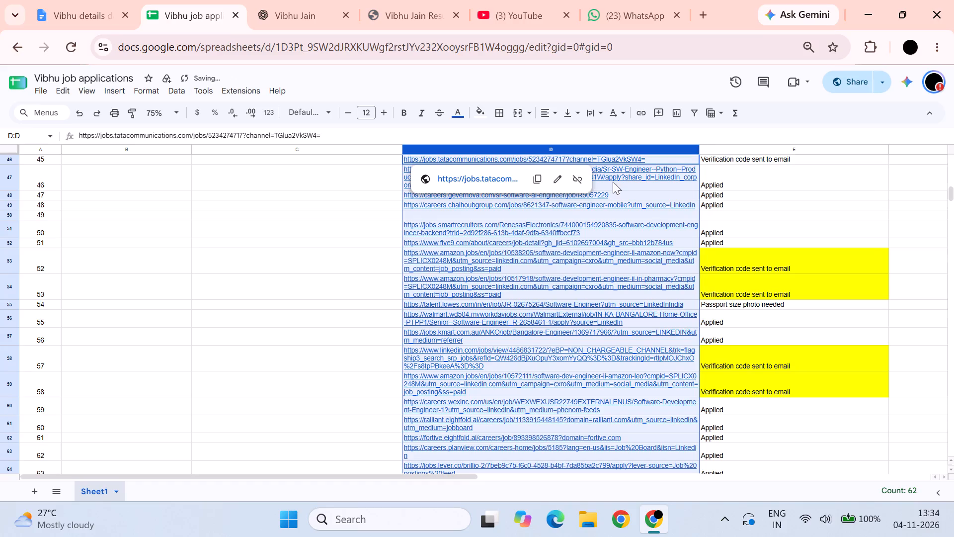
click(394, 239)
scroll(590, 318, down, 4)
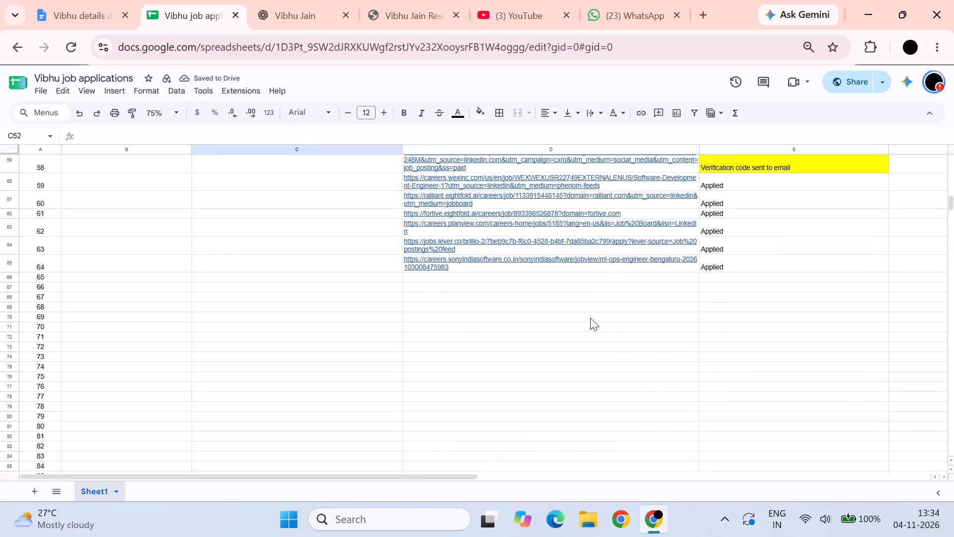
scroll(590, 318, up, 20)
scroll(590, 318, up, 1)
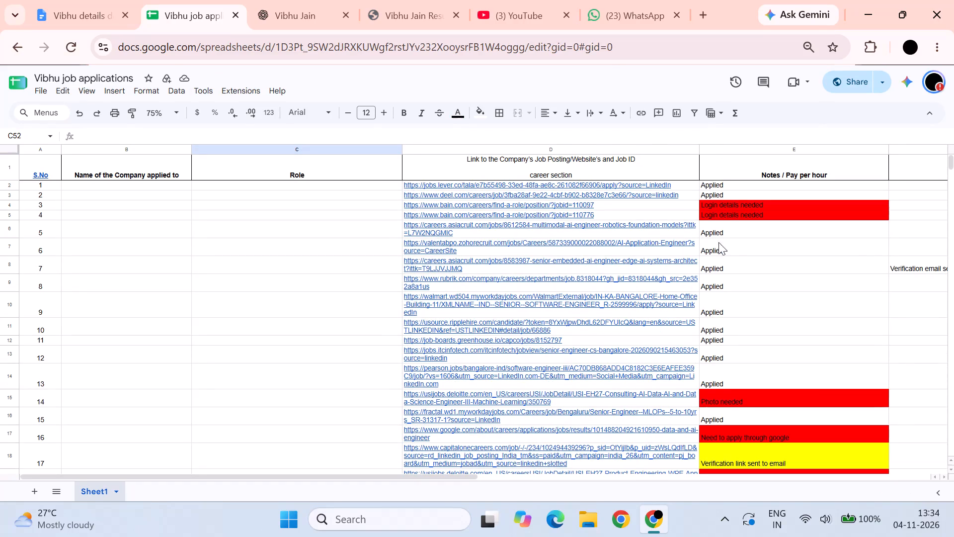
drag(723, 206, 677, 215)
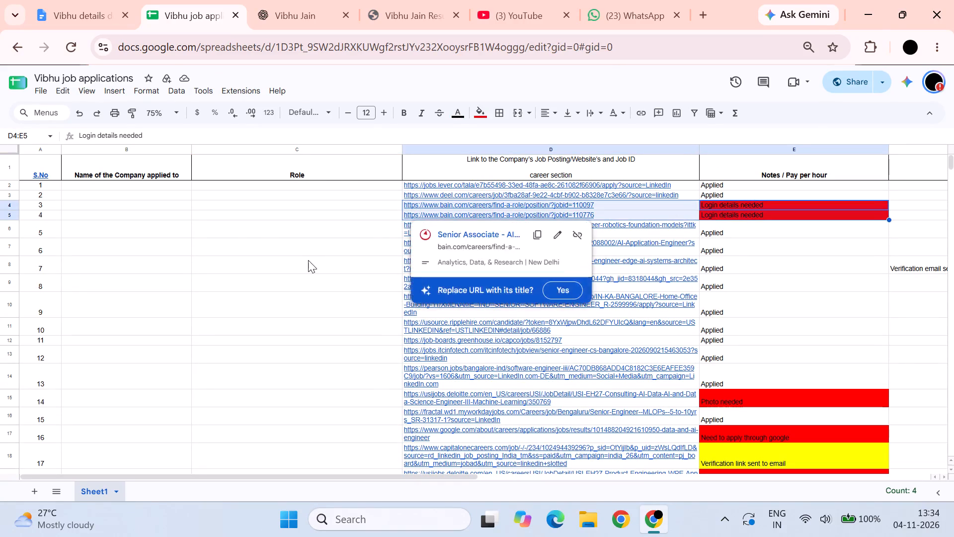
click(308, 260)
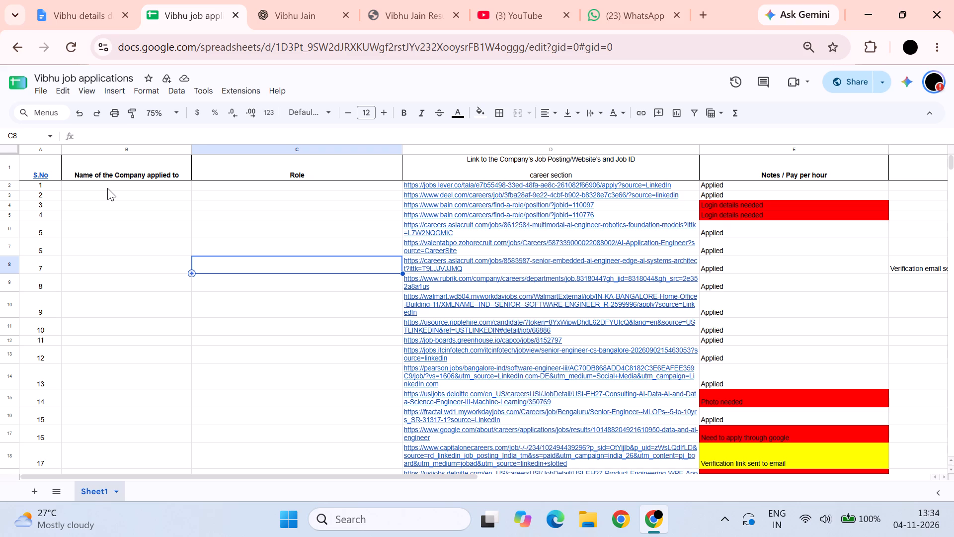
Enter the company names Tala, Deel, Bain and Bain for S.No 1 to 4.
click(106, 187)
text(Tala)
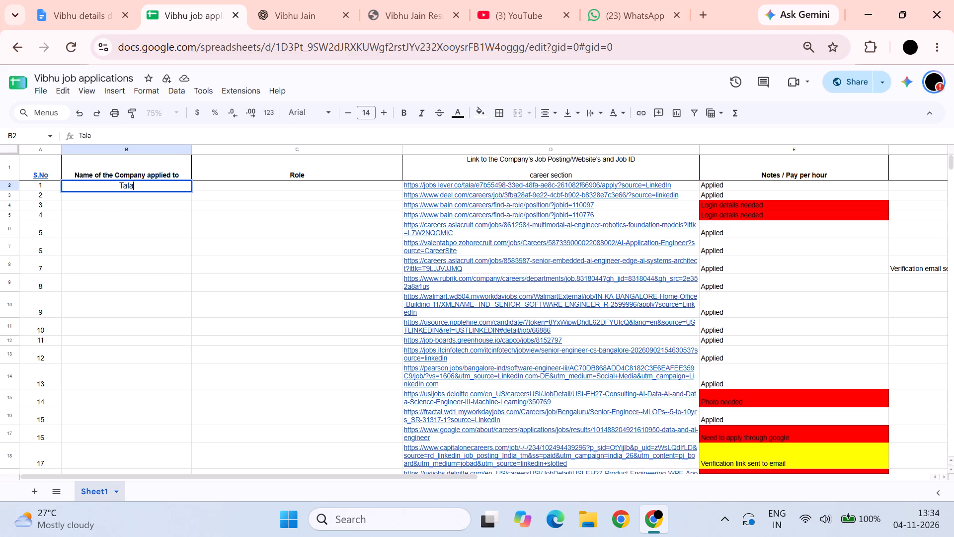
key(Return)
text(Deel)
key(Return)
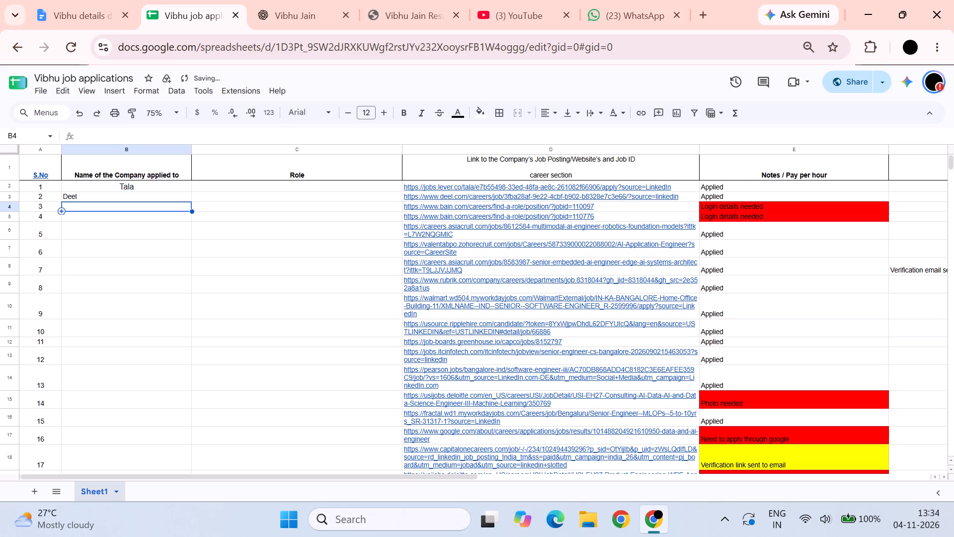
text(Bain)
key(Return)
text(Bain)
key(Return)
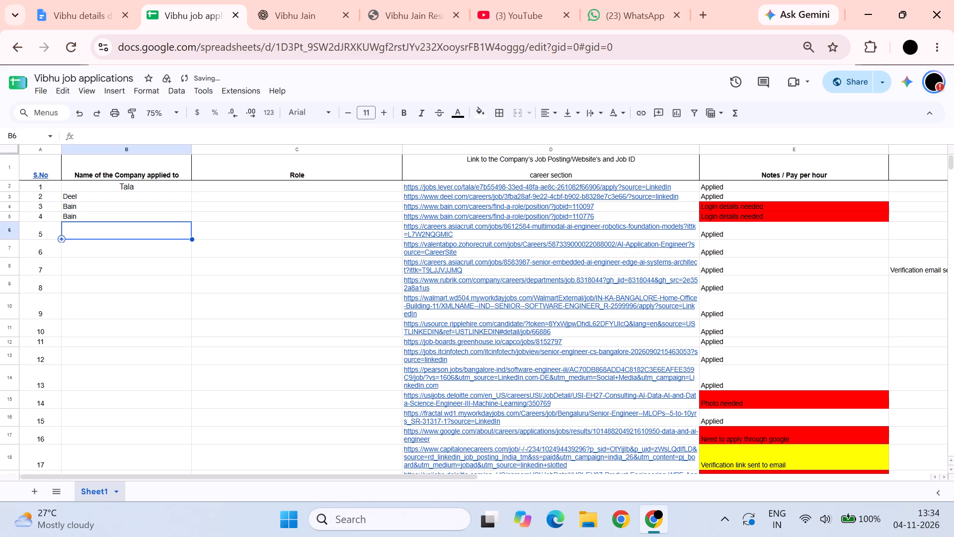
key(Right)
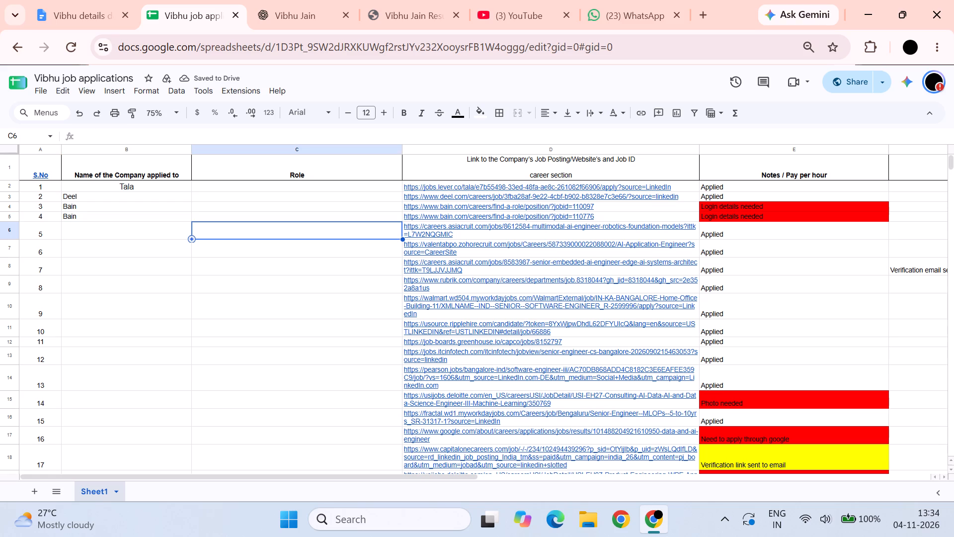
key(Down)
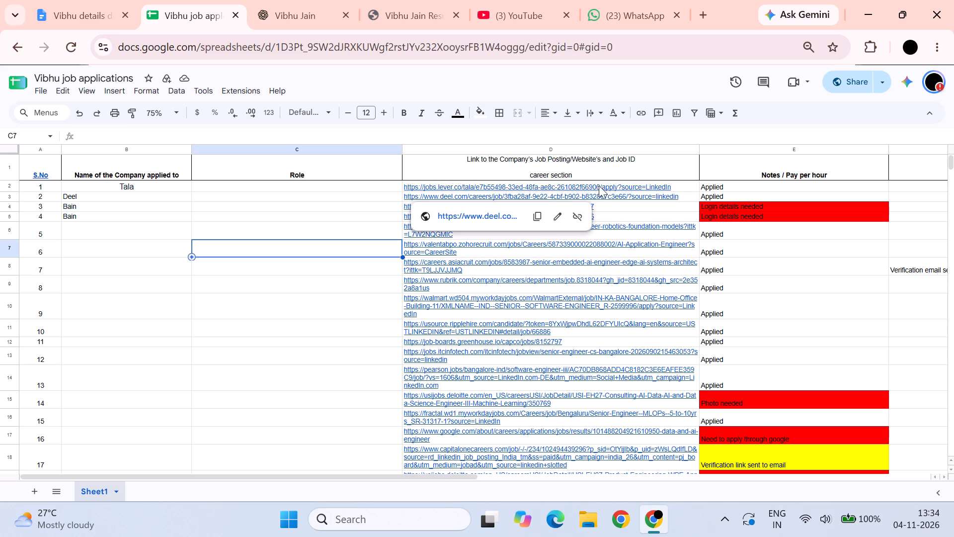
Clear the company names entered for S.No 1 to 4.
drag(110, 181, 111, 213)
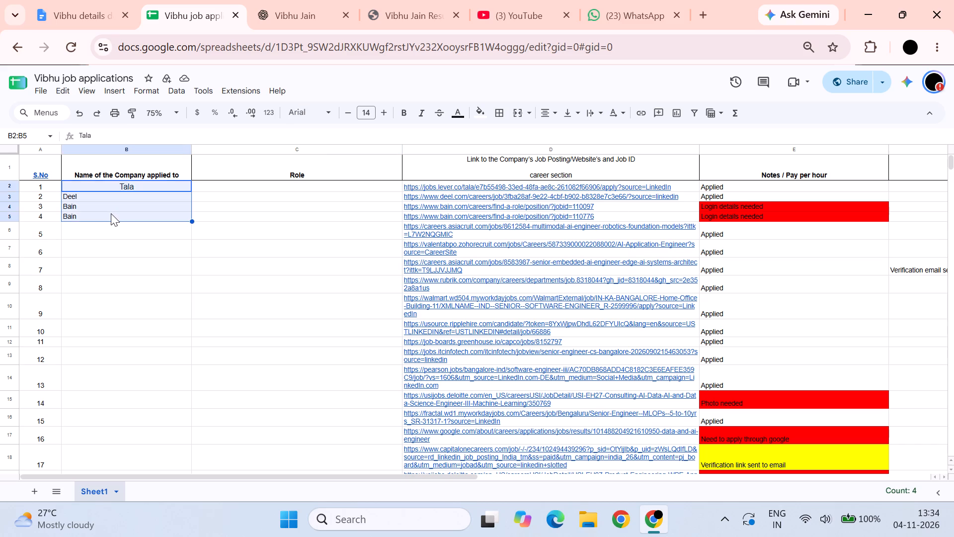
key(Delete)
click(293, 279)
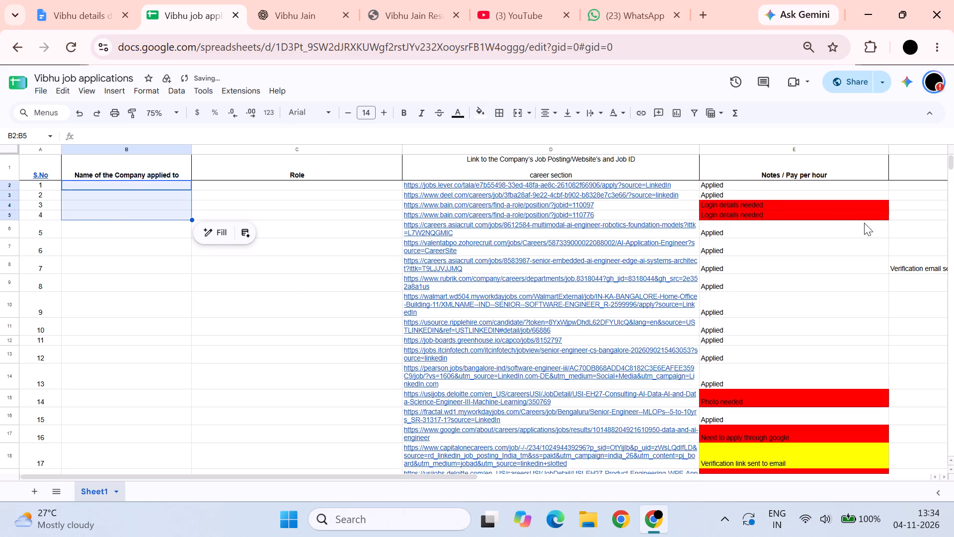
Move the two Bain job links with their login-details notes from S.No 3 and 4 to S.No 71 and 72.
drag(713, 209, 557, 219)
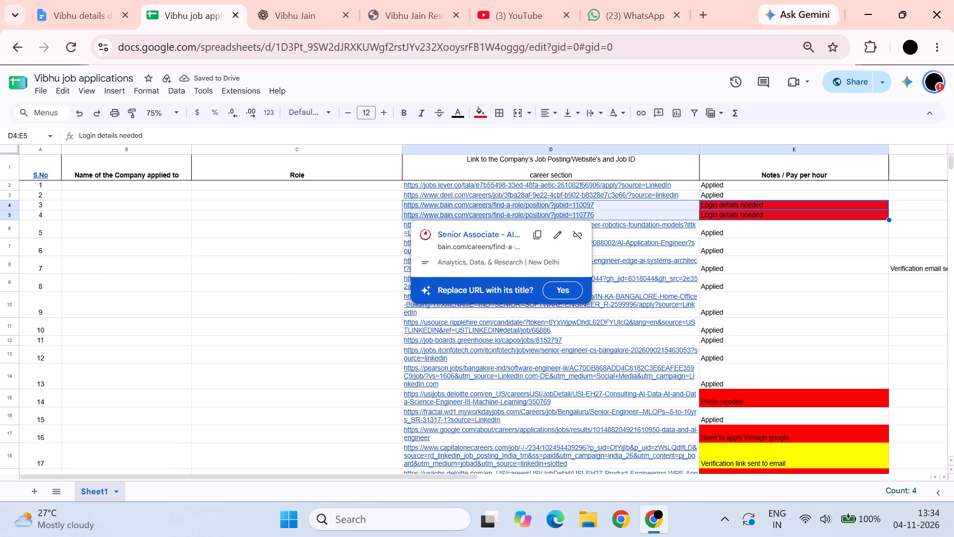
key(ctrl+x)
scroll(563, 284, down, 12)
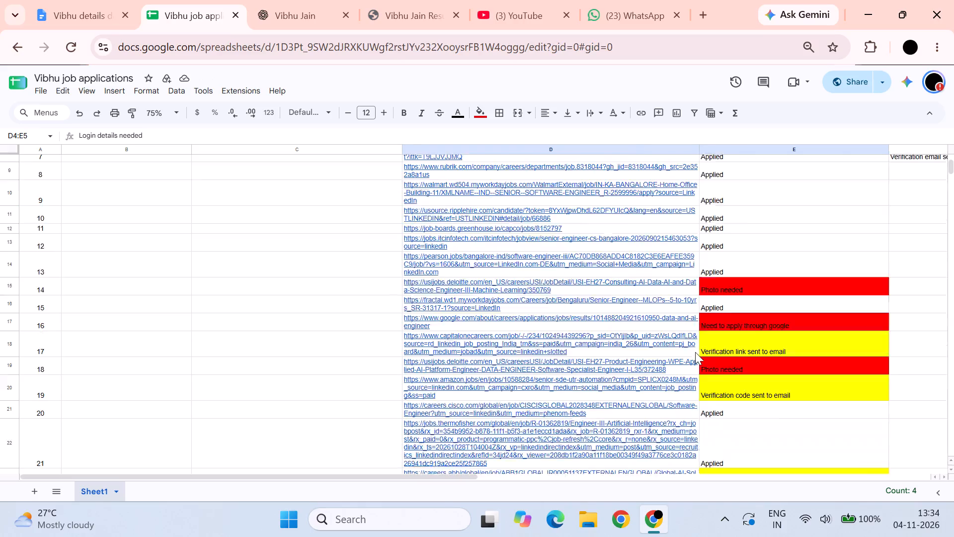
scroll(695, 352, down, 15)
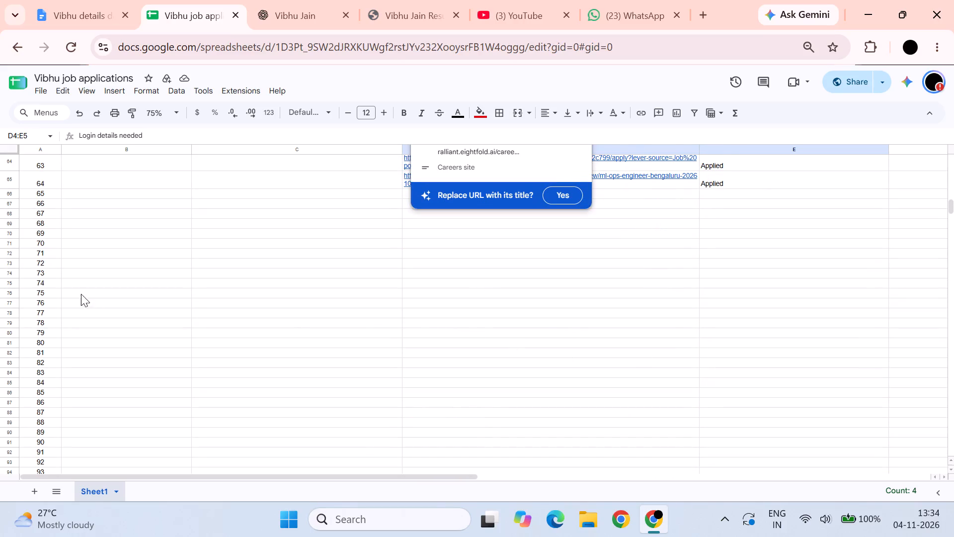
click(420, 255)
key(ctrl+v)
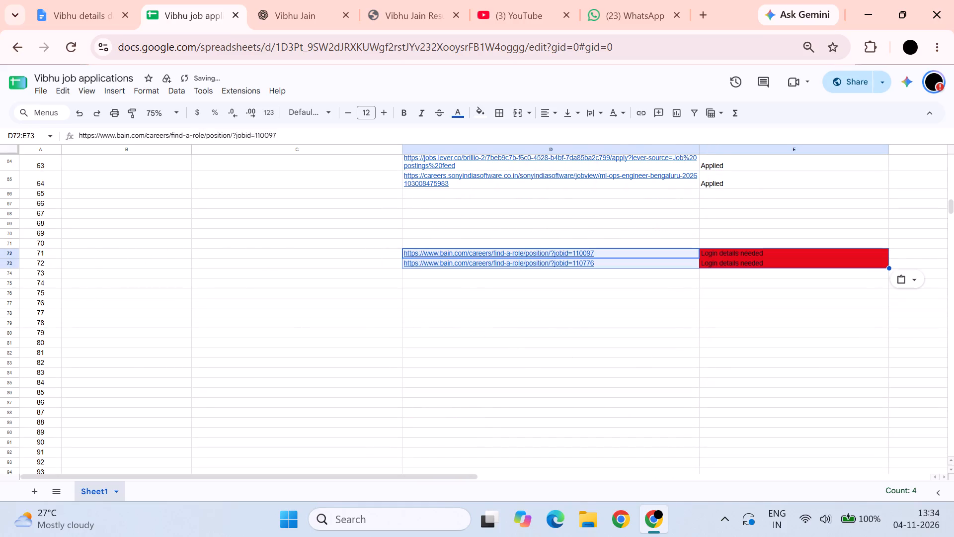
Move the job links and verification-code notes from S.No 57 and 58 to S.No 73 and 74.
scroll(493, 268, up, 3)
drag(732, 217, 611, 256)
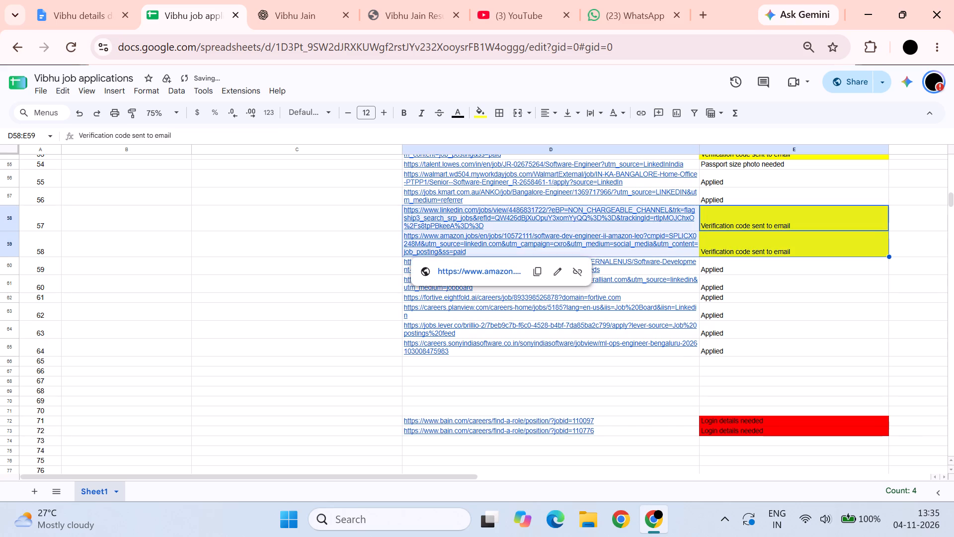
key(ctrl+x)
click(510, 441)
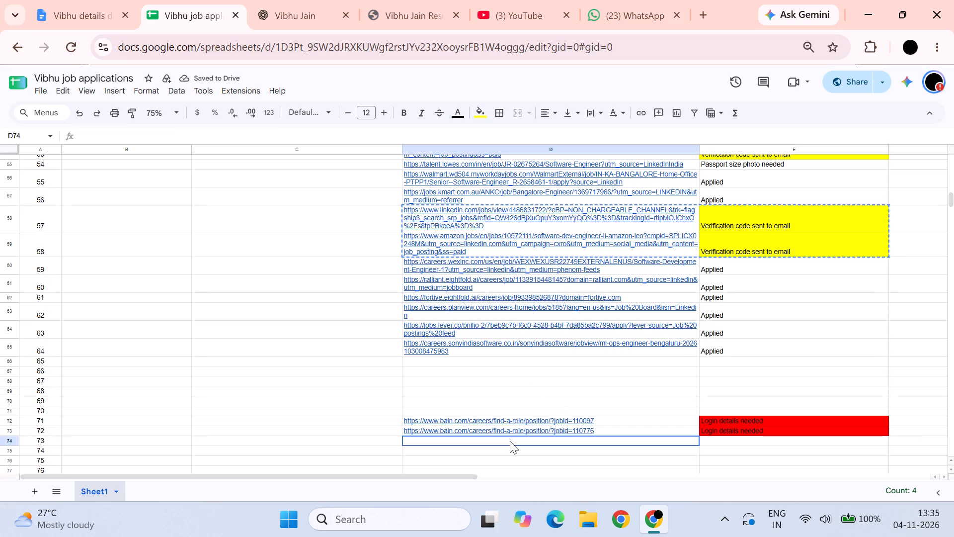
key(ctrl+v)
Move the two Amazon job links with their verification-code notes from S.No 52 and 53 to S.No 75 and 76.
scroll(553, 338, up, 2)
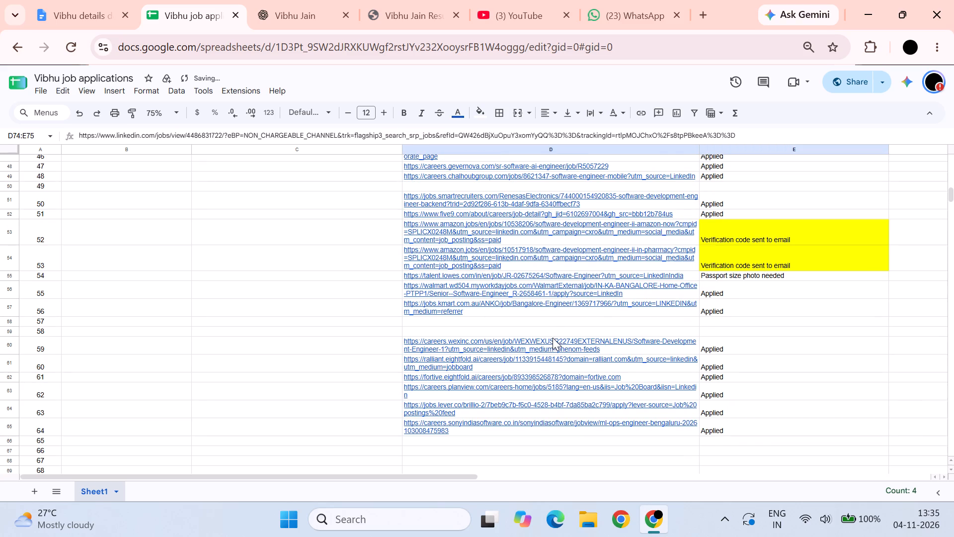
drag(750, 225, 648, 260)
key(ctrl+x)
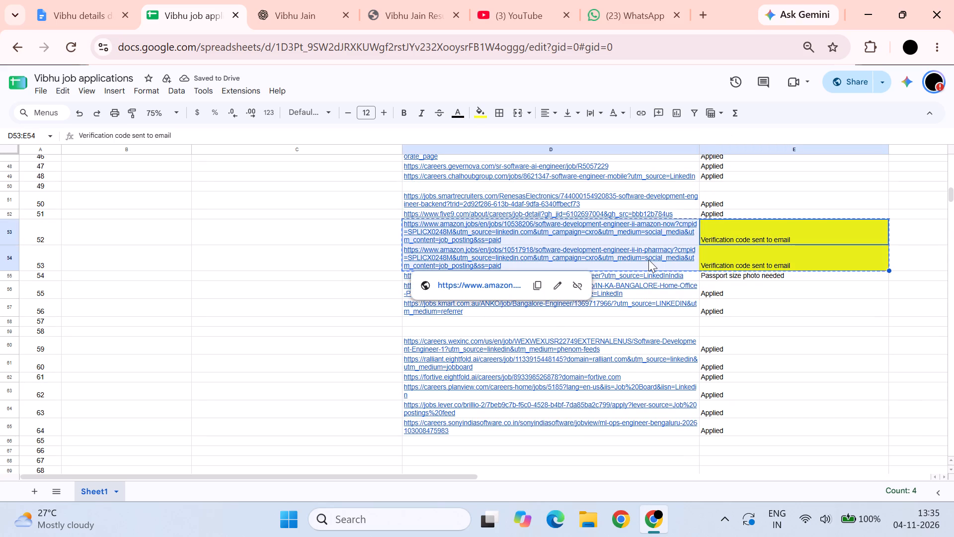
scroll(648, 260, down, 2)
scroll(628, 375, down, 3)
click(616, 296)
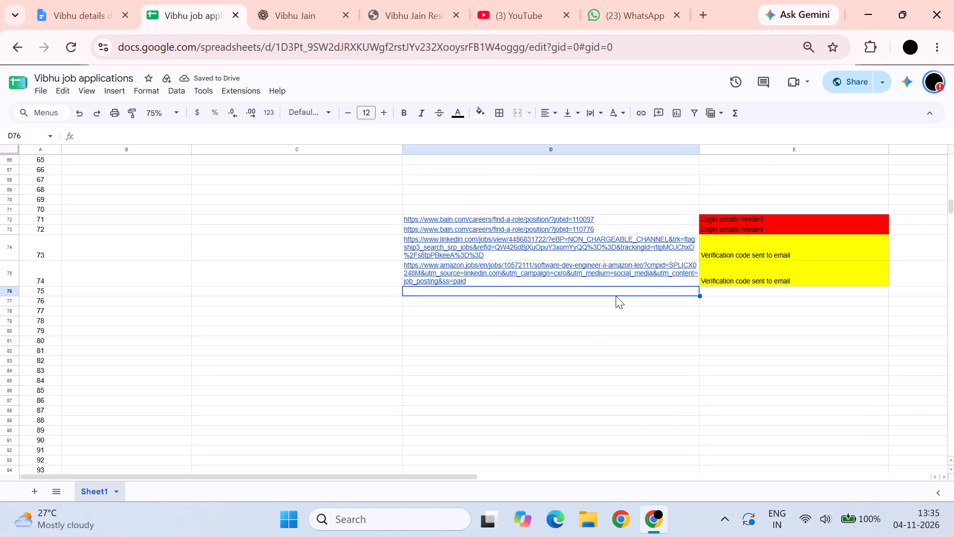
key(ctrl+v)
Fill the notes cells yellow for S.No 54 (passport size photo) and S.No 45 and 43 (verification code).
scroll(616, 296, up, 8)
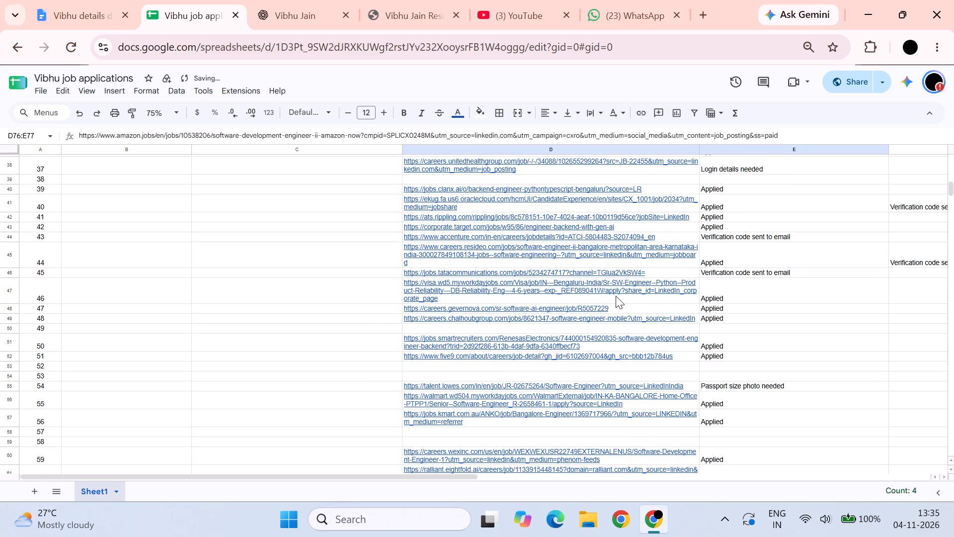
scroll(727, 335, down, 3)
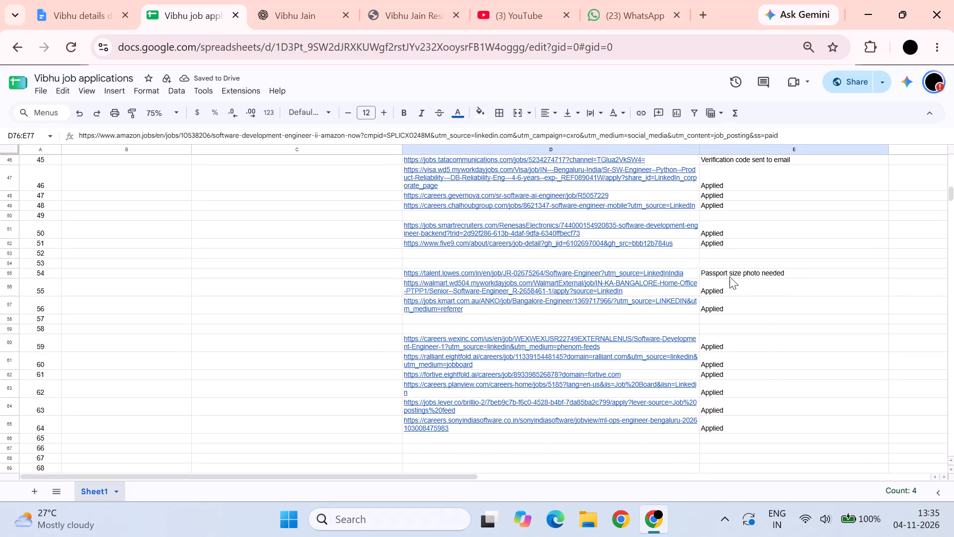
click(729, 276)
click(478, 114)
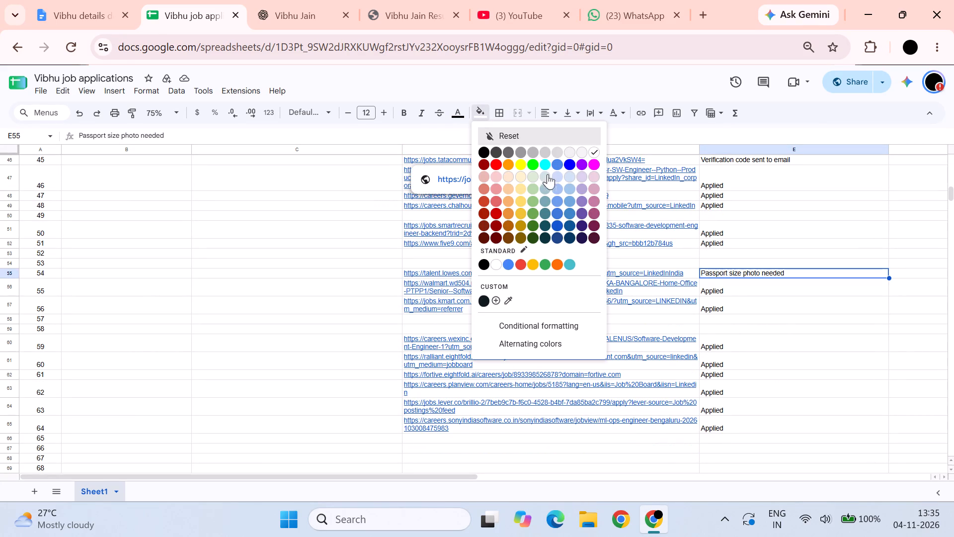
click(520, 164)
scroll(731, 293, up, 2)
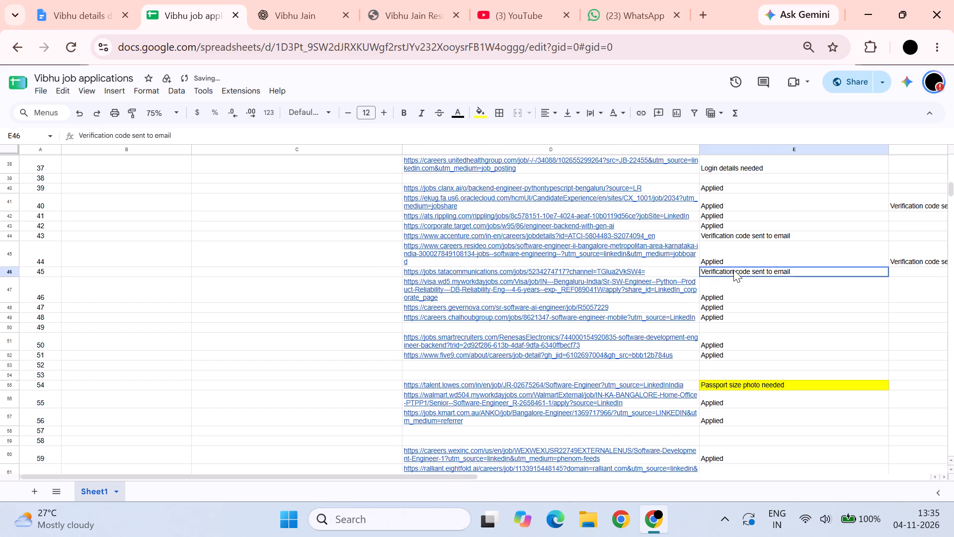
click(733, 269)
click(478, 116)
click(519, 167)
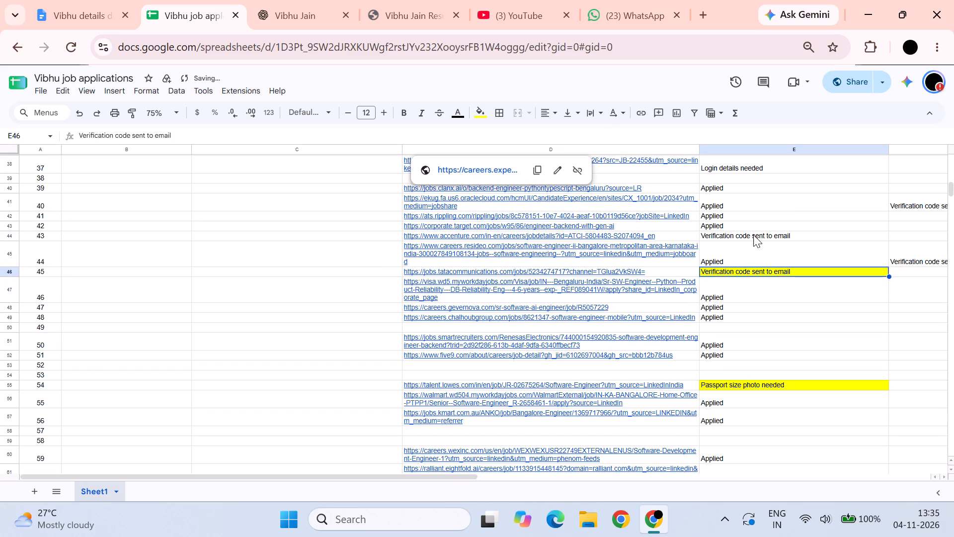
click(753, 235)
click(478, 115)
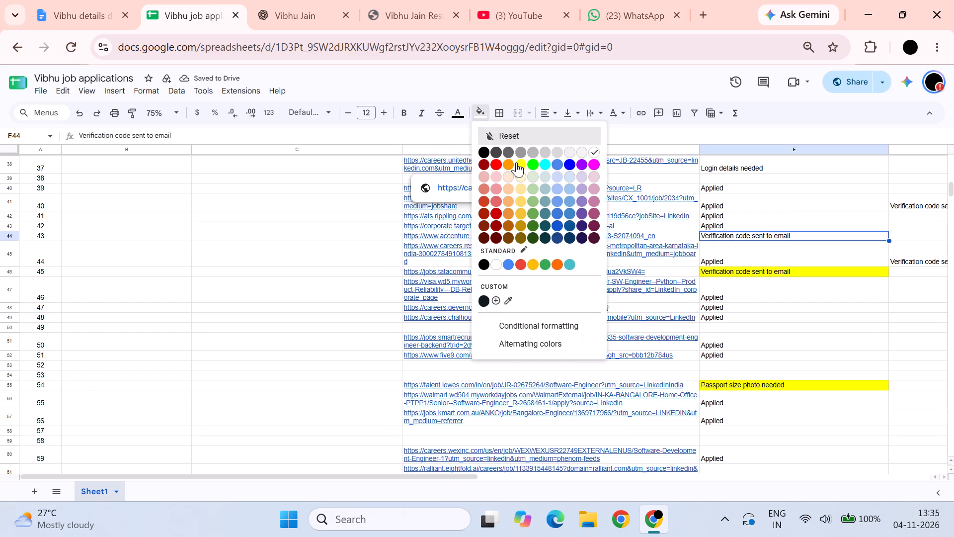
click(520, 164)
Fill the verification-code cells beside the Applied notes of S.No 44 and 40 yellow.
click(926, 255)
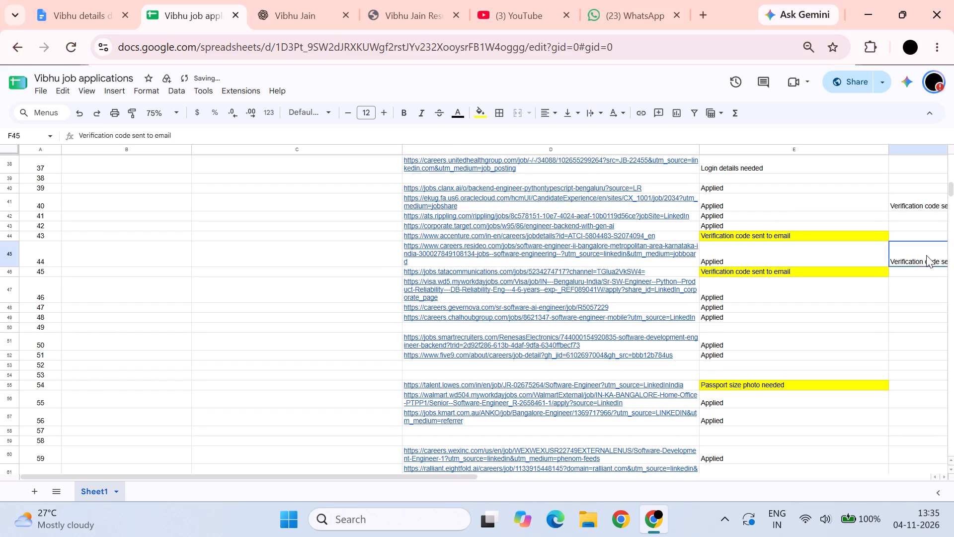
click(474, 112)
click(522, 163)
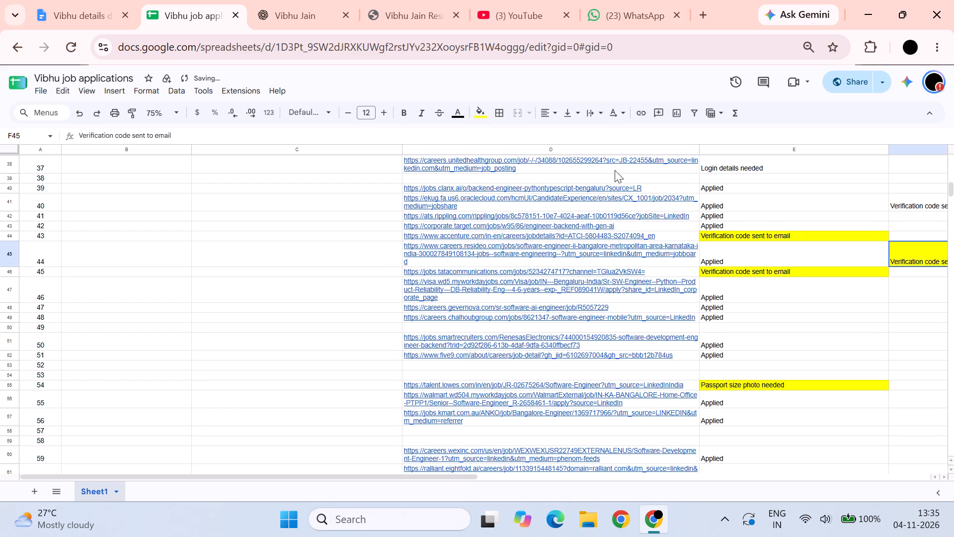
click(903, 209)
click(483, 118)
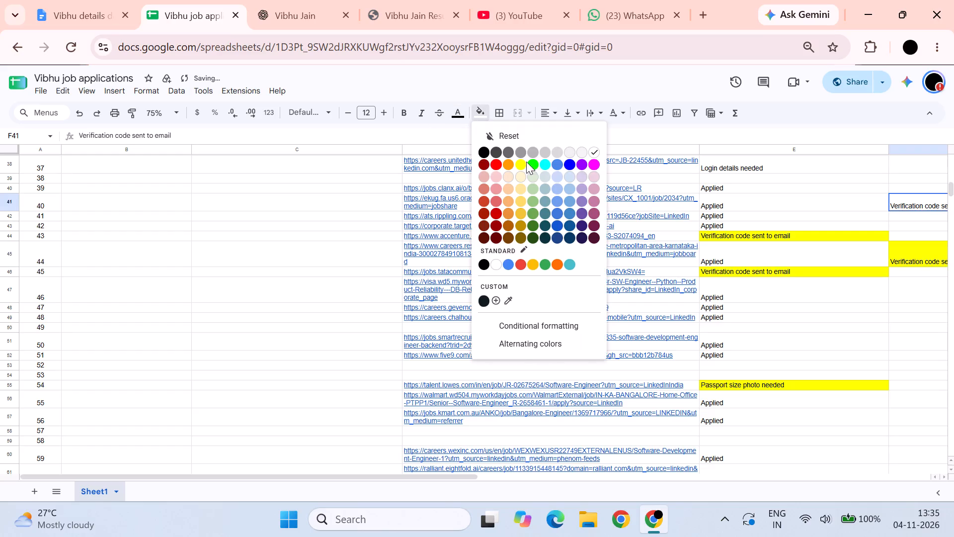
click(522, 161)
Fill the login-details note cell of S.No 37 yellow.
click(716, 172)
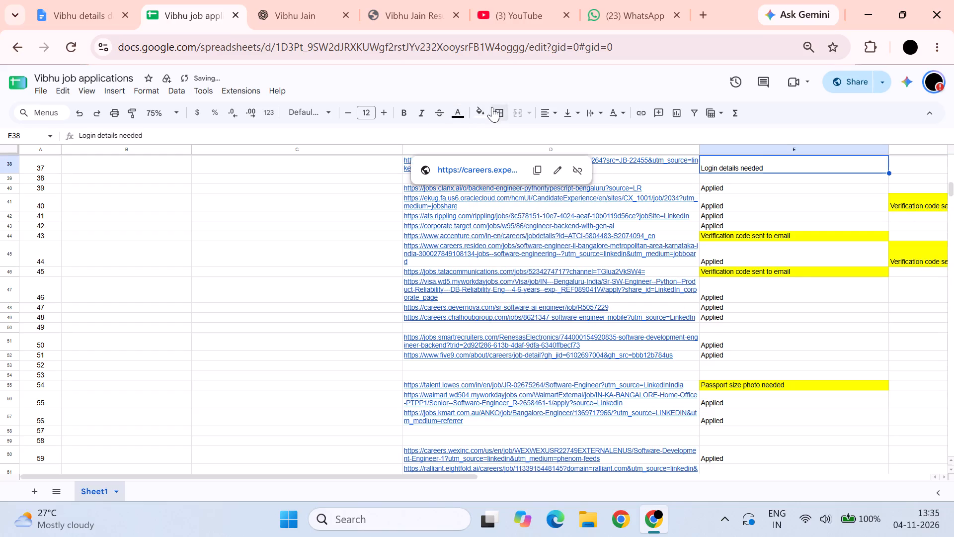
click(471, 112)
click(479, 112)
click(522, 163)
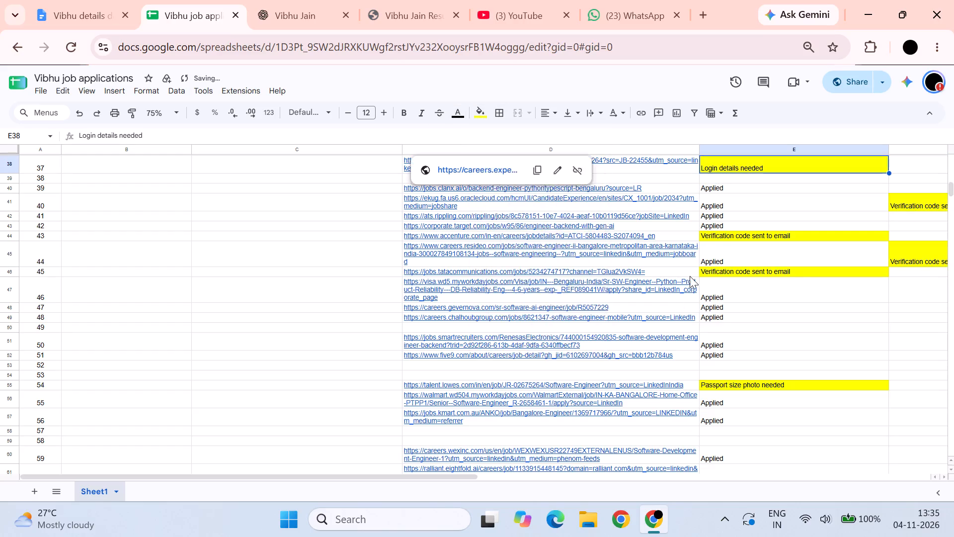
Move the job links and highlighted notes from S.No 16 to 19 to S.No 77 to 80.
scroll(692, 278, up, 6)
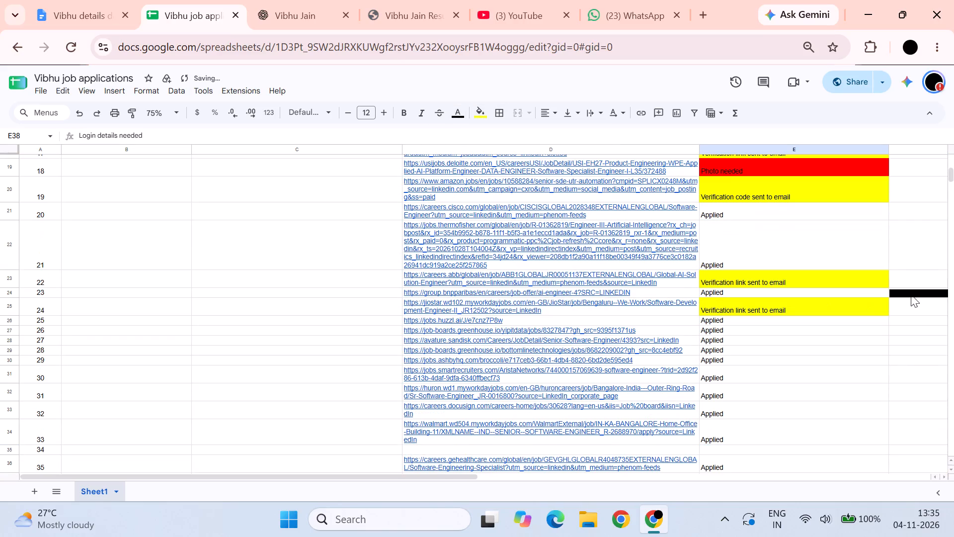
scroll(780, 258, up, 2)
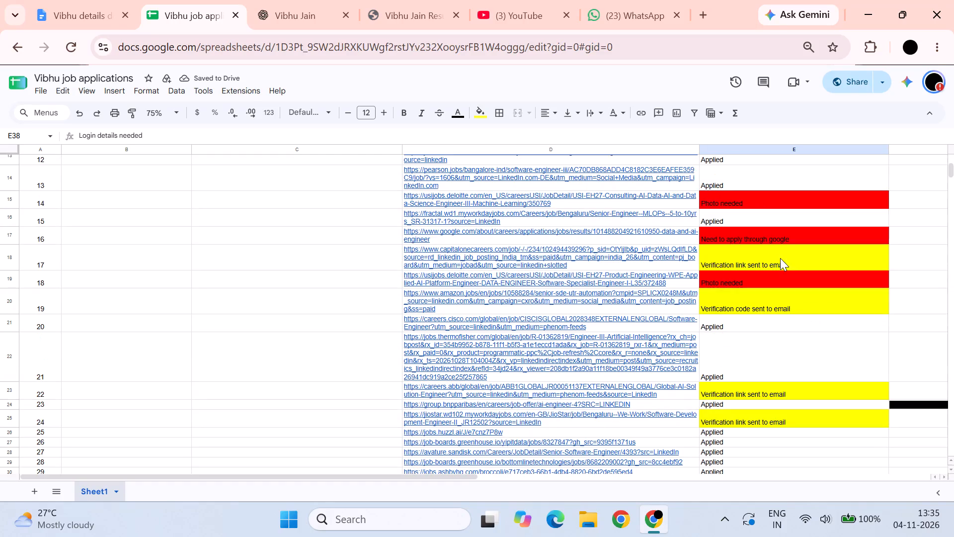
drag(768, 233, 599, 299)
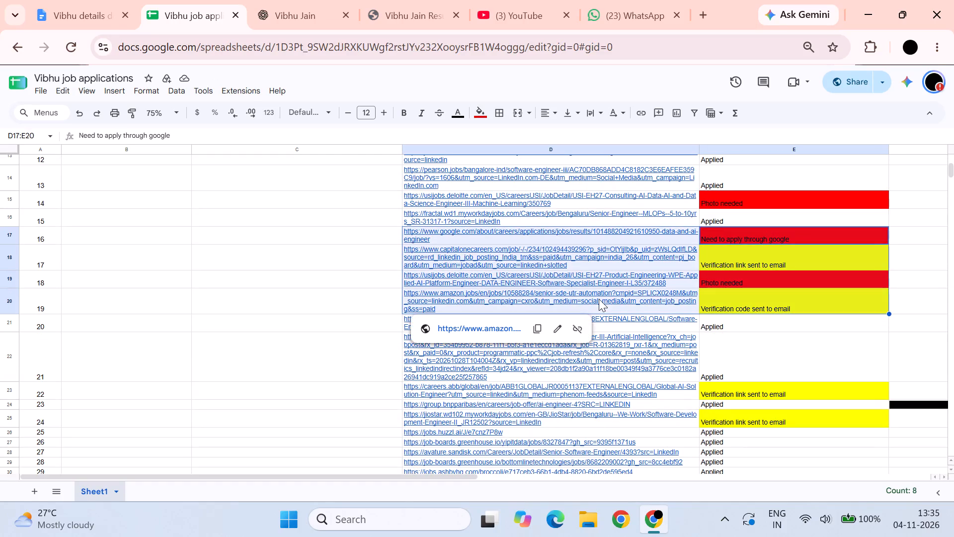
key(ctrl+x)
scroll(599, 299, down, 11)
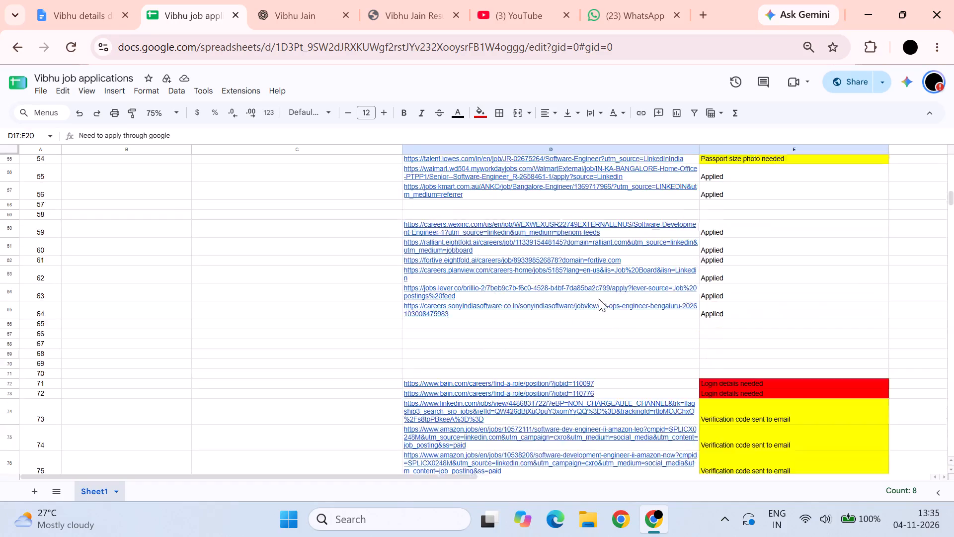
scroll(599, 299, down, 4)
click(562, 342)
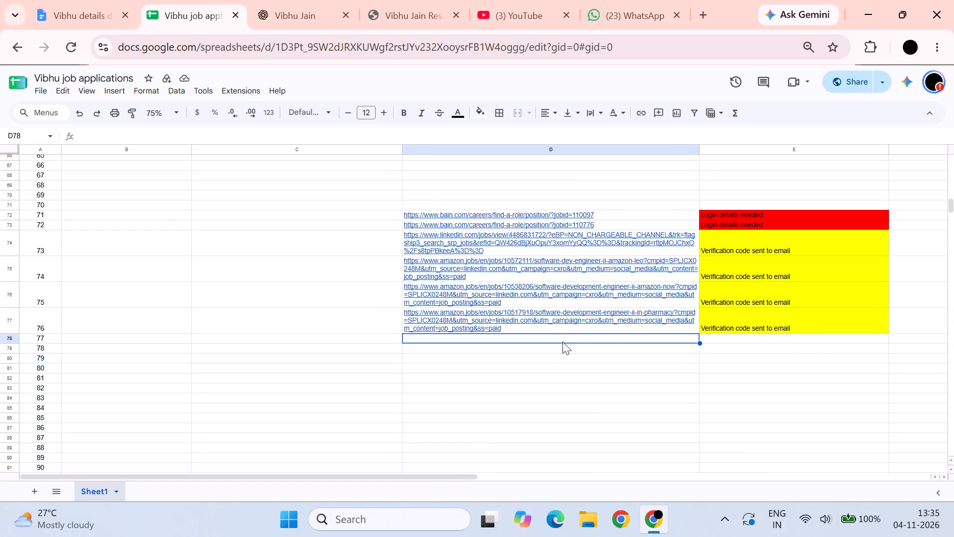
key(ctrl+v)
Move the UnitedHealth Group job link and its login-details note from S.No 37 to S.No 81.
scroll(573, 339, up, 6)
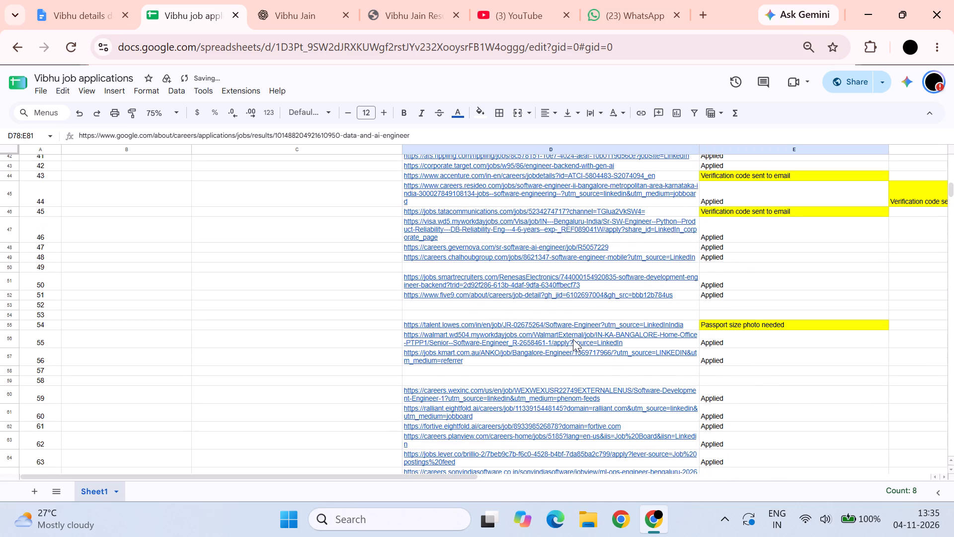
scroll(573, 339, up, 2)
drag(748, 218, 609, 217)
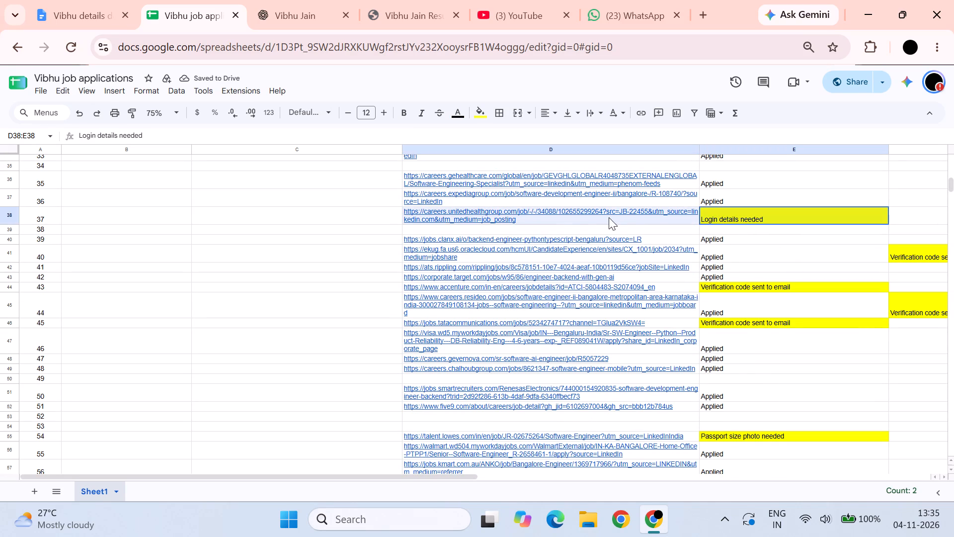
drag(609, 217, 609, 217)
key(ctrl+x)
scroll(601, 320, down, 6)
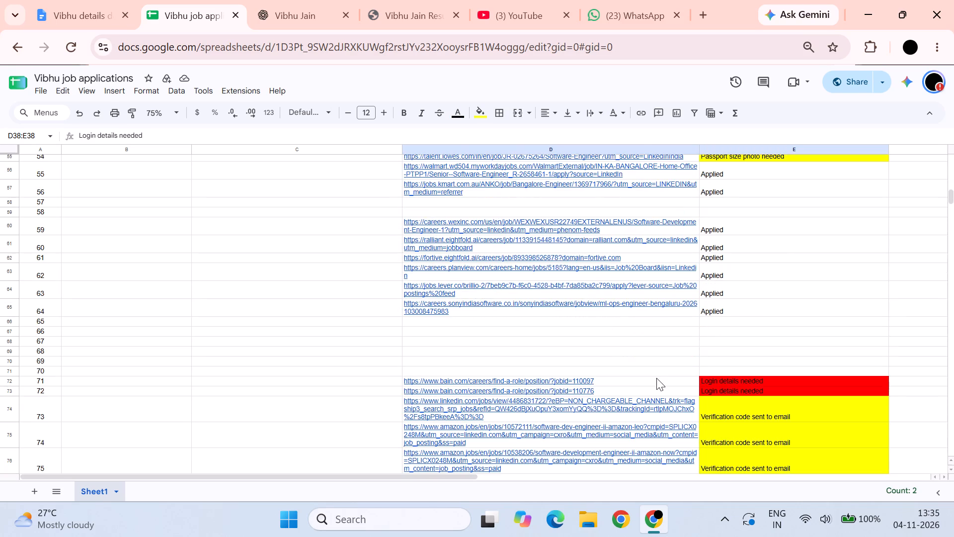
scroll(697, 407, down, 3)
click(671, 364)
key(ctrl+v)
Move the Lowe's job link and its passport-photo note from S.No 54 to S.No 82.
scroll(671, 364, up, 3)
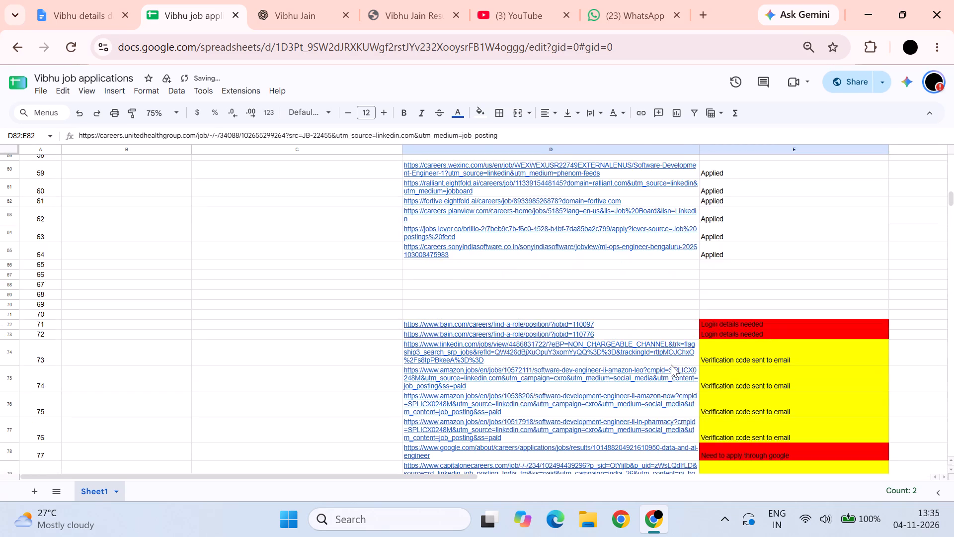
scroll(671, 364, up, 2)
drag(728, 215, 657, 211)
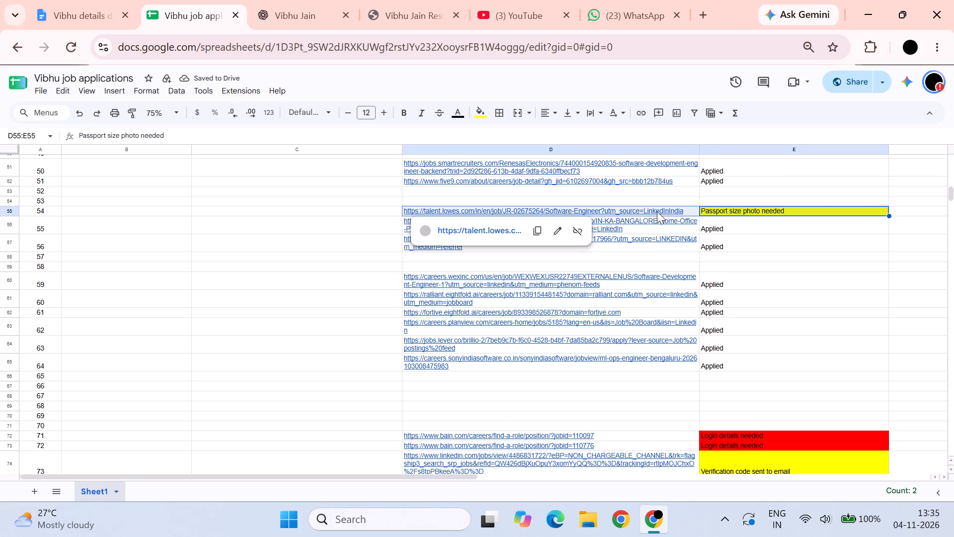
key(ctrl+x)
scroll(716, 370, down, 5)
click(682, 381)
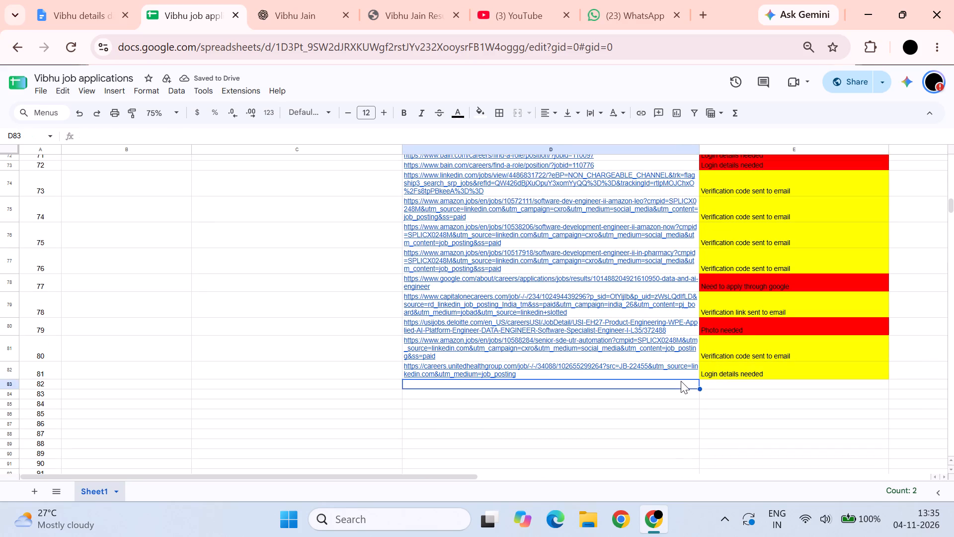
key(ctrl+v)
Move the Tata Communications job link and its verification-code note from S.No 45 to S.No 83.
scroll(695, 386, up, 9)
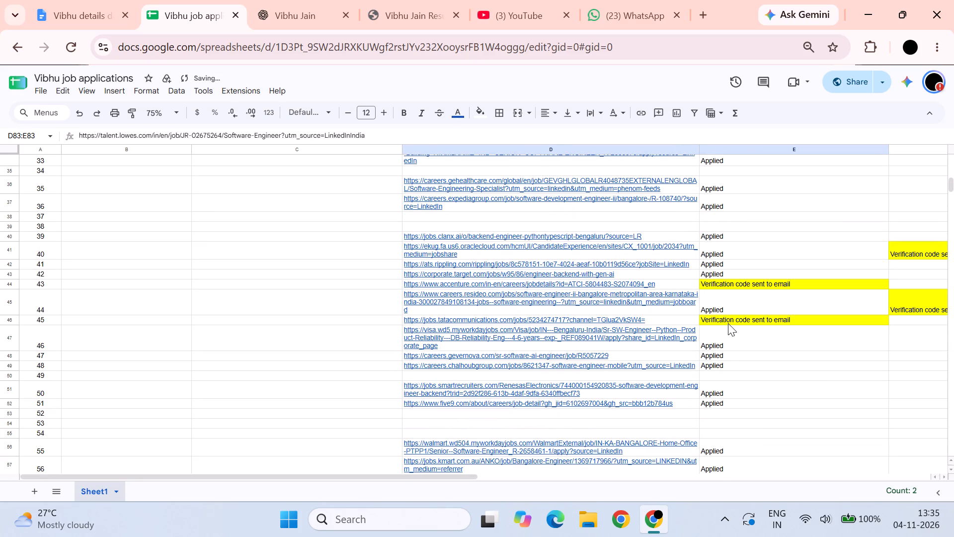
drag(723, 320, 646, 317)
key(ctrl+x)
scroll(671, 388, down, 9)
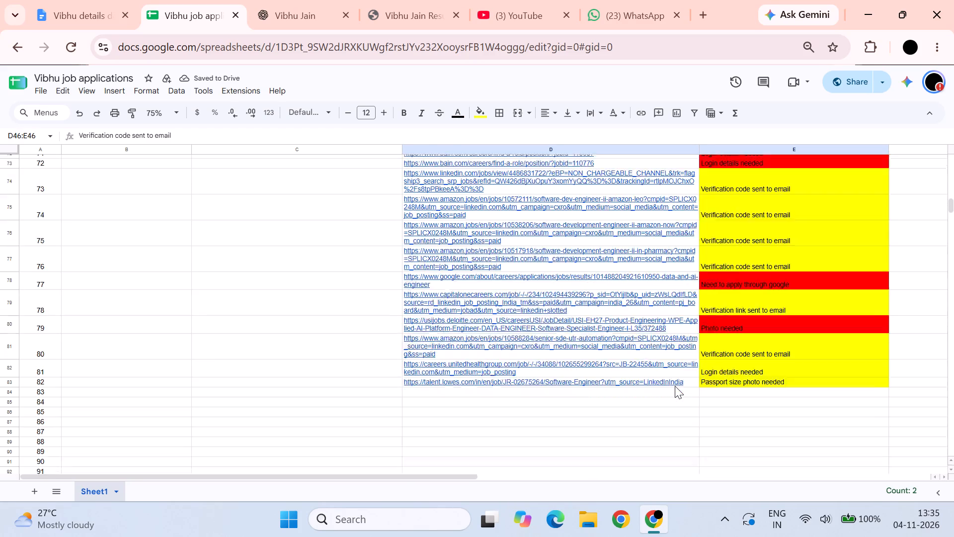
scroll(675, 386, down, 1)
click(655, 340)
key(ctrl+v)
Move the Accenture job link and its verification-code note from S.No 43 to S.No 84.
scroll(655, 340, up, 9)
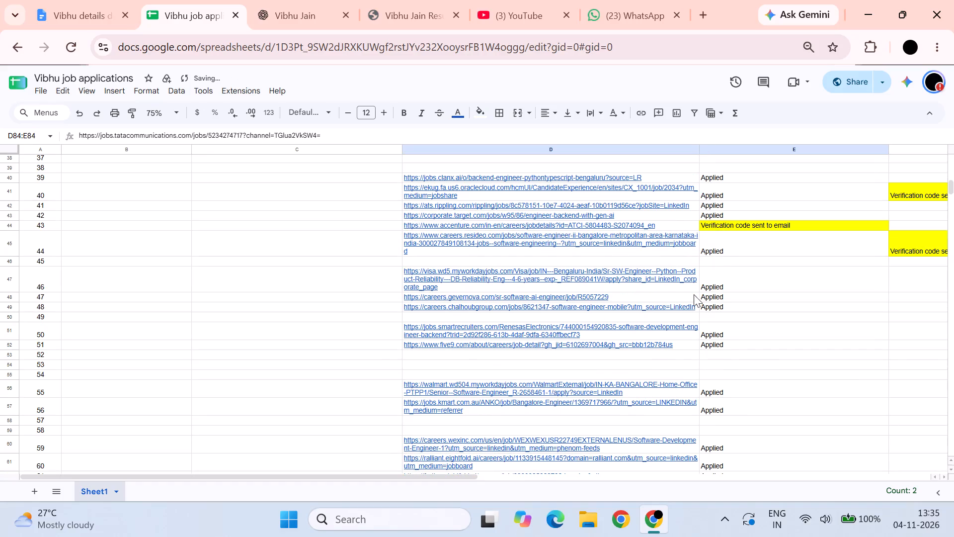
drag(715, 227, 672, 224)
key(ctrl+x)
scroll(664, 343, down, 7)
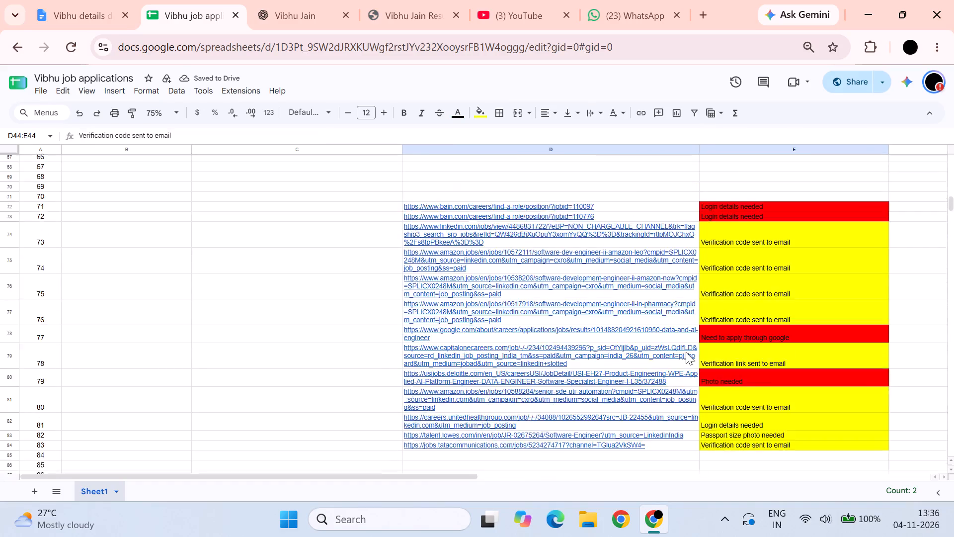
scroll(686, 352, down, 2)
click(674, 347)
key(ctrl+v)
Move the ABB job link and its verification-link note from S.No 22 to S.No 85.
scroll(726, 377, up, 2)
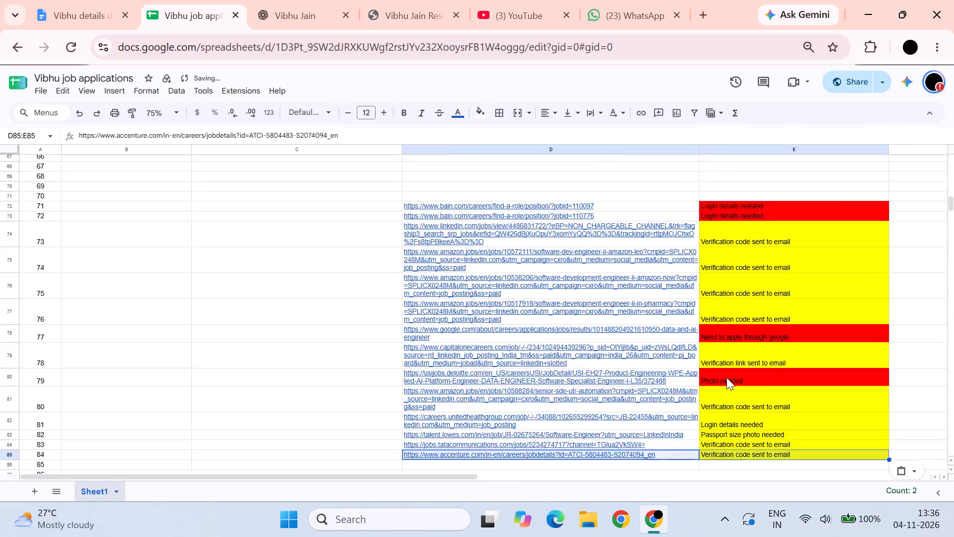
scroll(726, 377, up, 8)
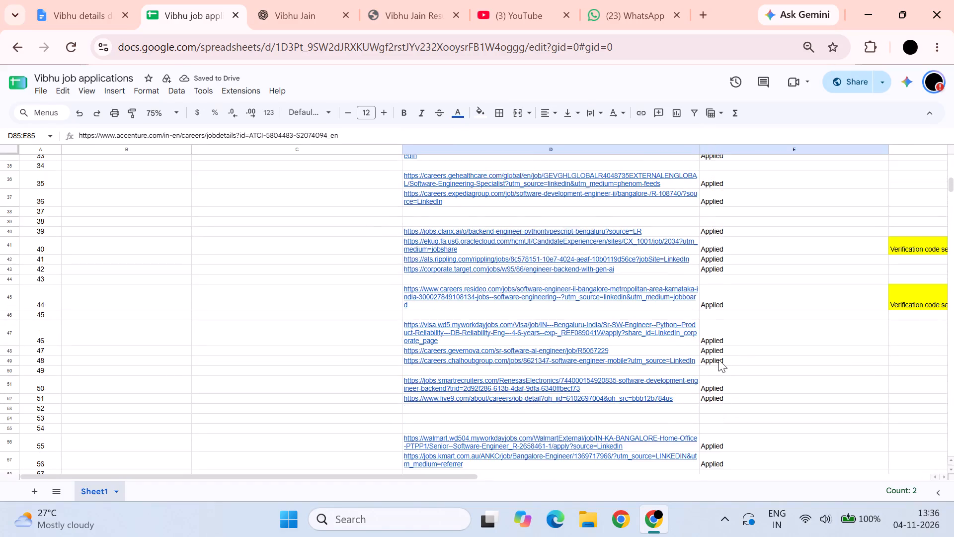
scroll(718, 359, up, 5)
drag(726, 279, 680, 279)
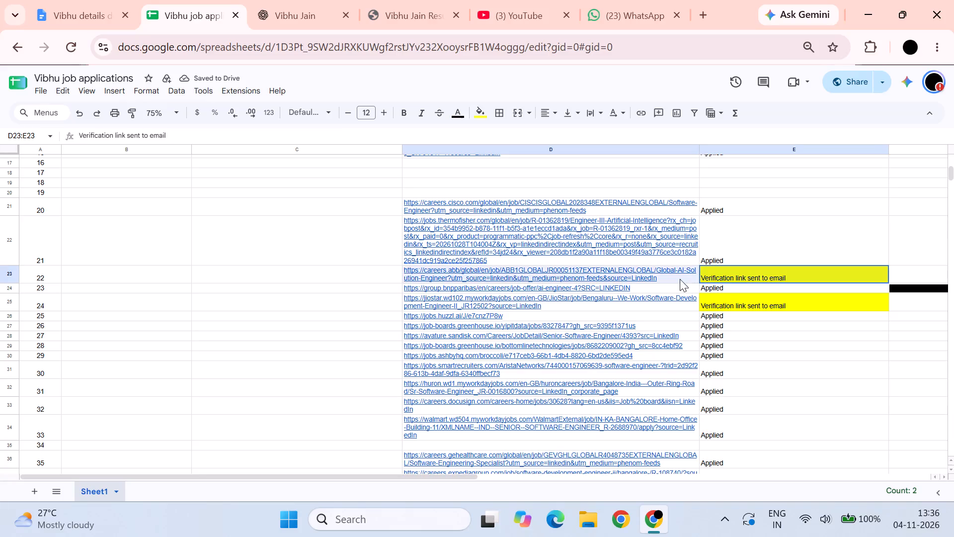
drag(680, 279, 638, 279)
key(ctrl+x)
scroll(702, 360, down, 14)
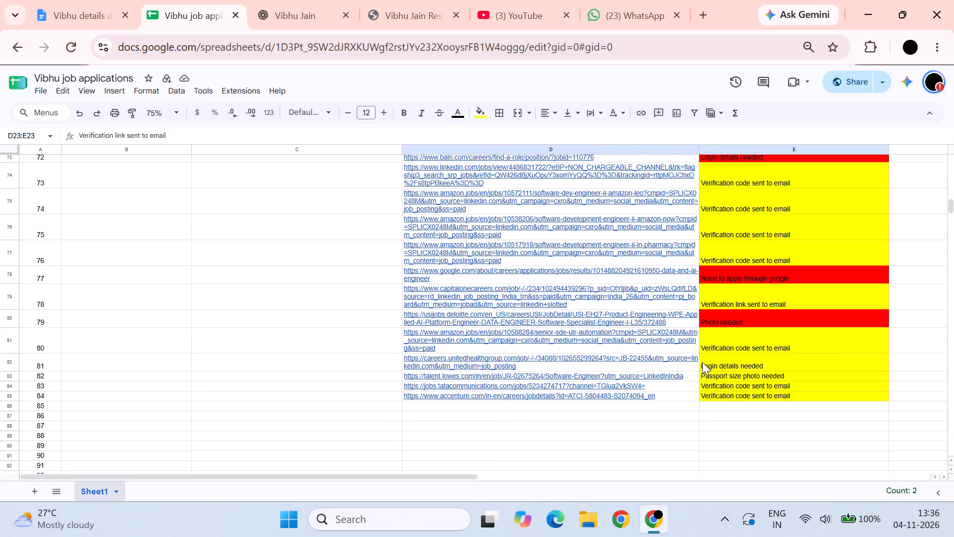
click(663, 407)
key(ctrl+v)
Move the JioStar job link and its verification-link note from S.No 24 to S.No 86.
scroll(666, 406, down, 1)
scroll(669, 408, up, 10)
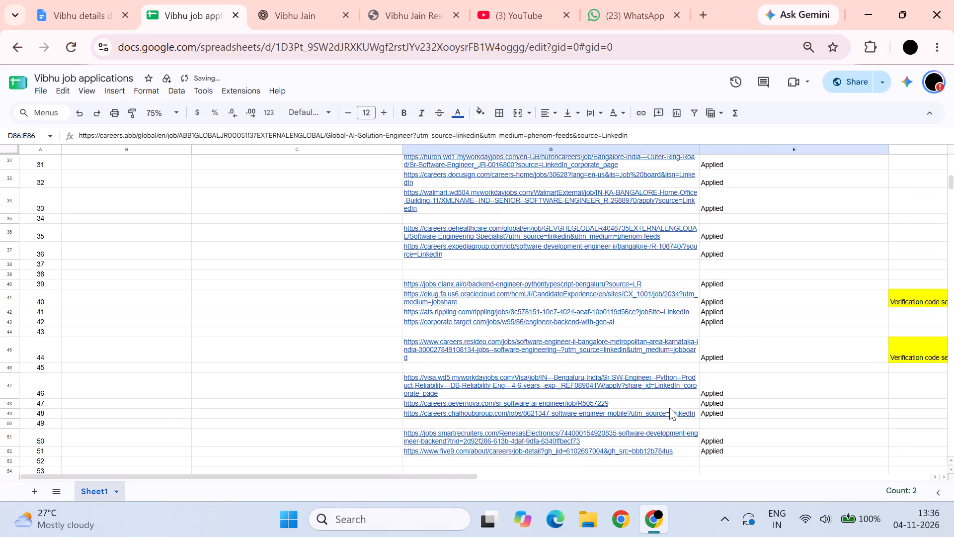
scroll(669, 408, up, 8)
scroll(700, 407, down, 2)
drag(736, 358, 686, 356)
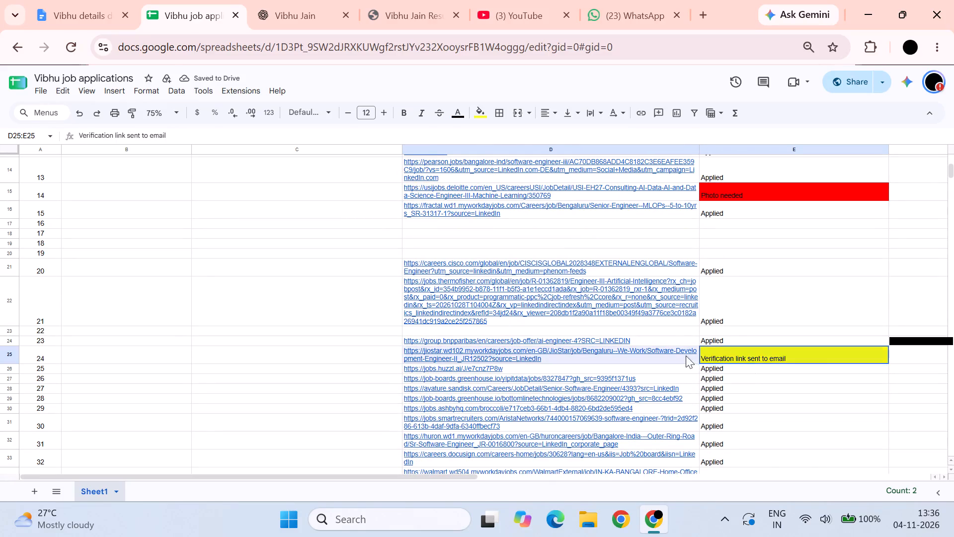
drag(686, 356, 670, 353)
key(ctrl+x)
scroll(676, 382, down, 13)
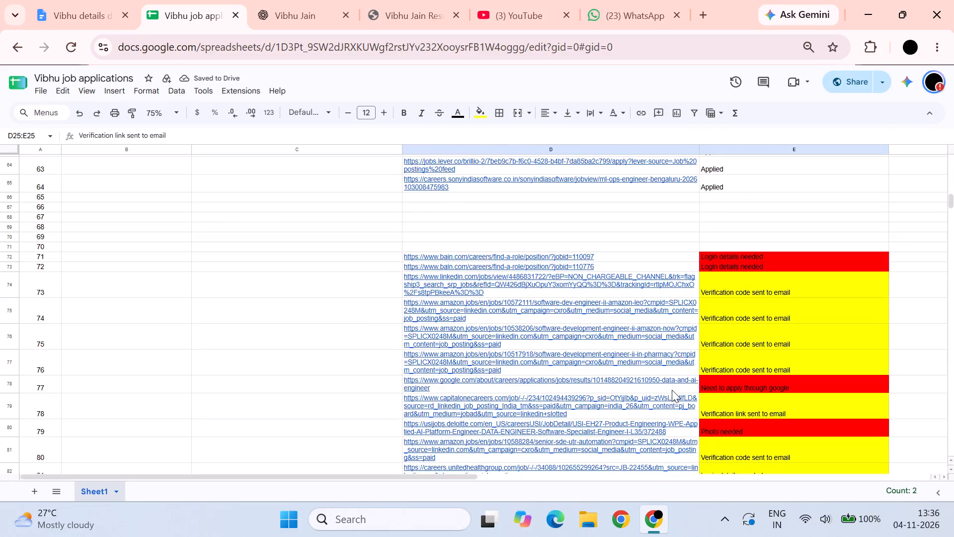
scroll(669, 393, down, 3)
click(667, 369)
key(ctrl+v)
Move the Deloitte job link and its photo-needed note from S.No 14 to S.No 87.
scroll(671, 372, up, 3)
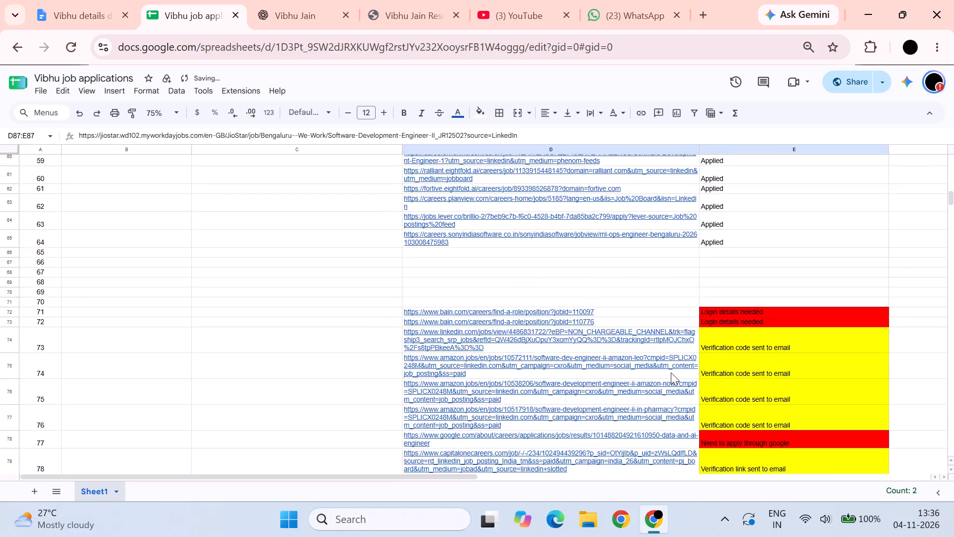
scroll(671, 372, up, 14)
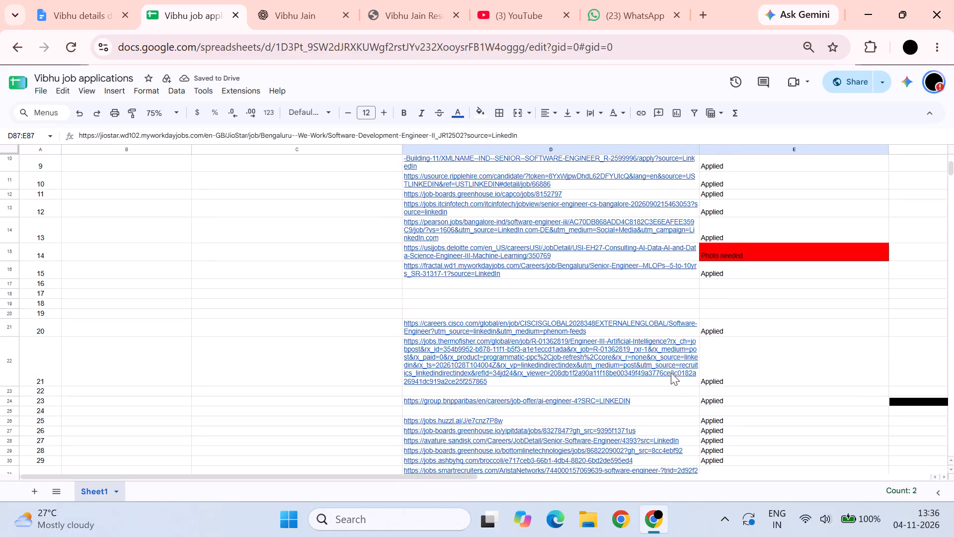
drag(715, 256, 656, 255)
key(ctrl+x)
scroll(705, 363, up, 5)
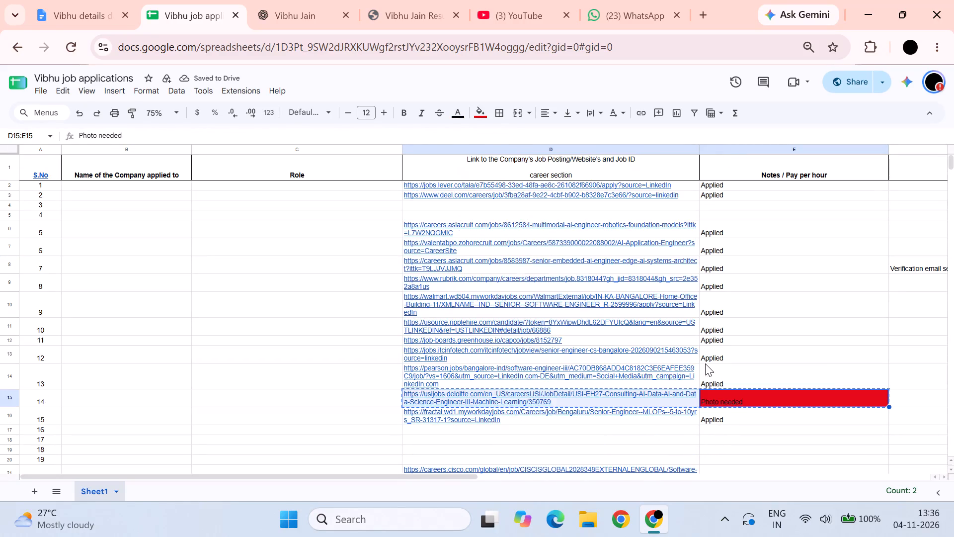
scroll(705, 363, up, 1)
scroll(705, 363, down, 20)
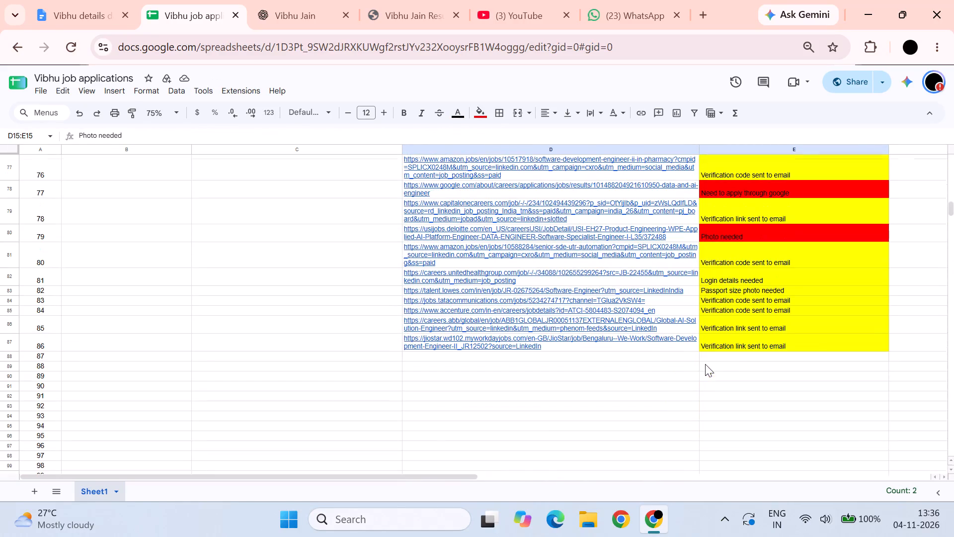
click(676, 358)
key(ctrl+v)
Move the applied Walmart and Kmart job entries from S.No 55 and 56 into the empty rows at S.No 3 and 4.
scroll(679, 360, up, 11)
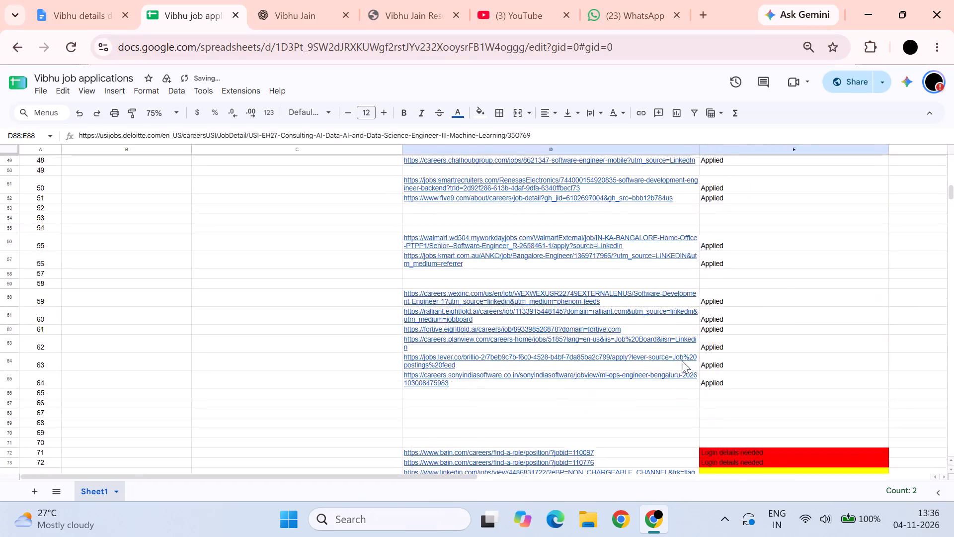
scroll(682, 360, up, 14)
scroll(671, 367, down, 9)
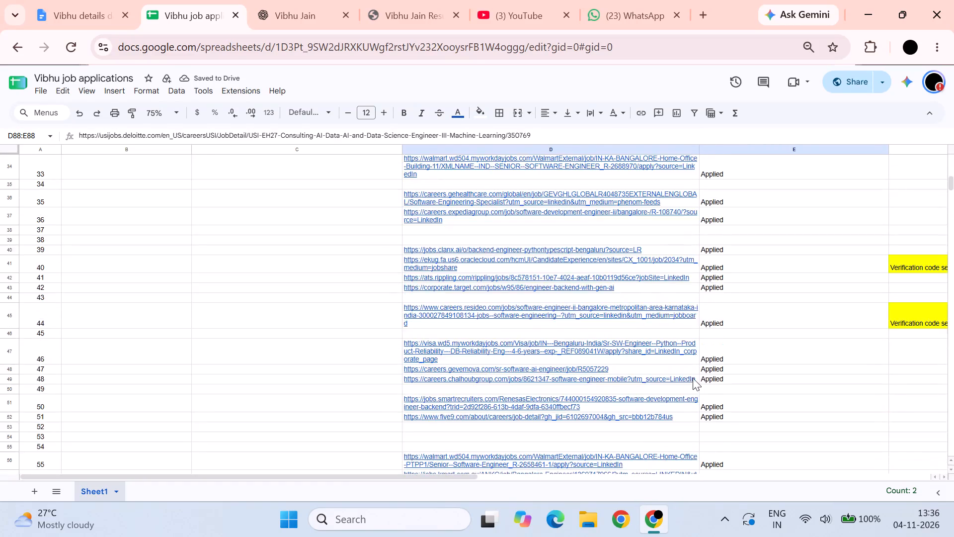
scroll(693, 378, down, 4)
drag(717, 241, 681, 253)
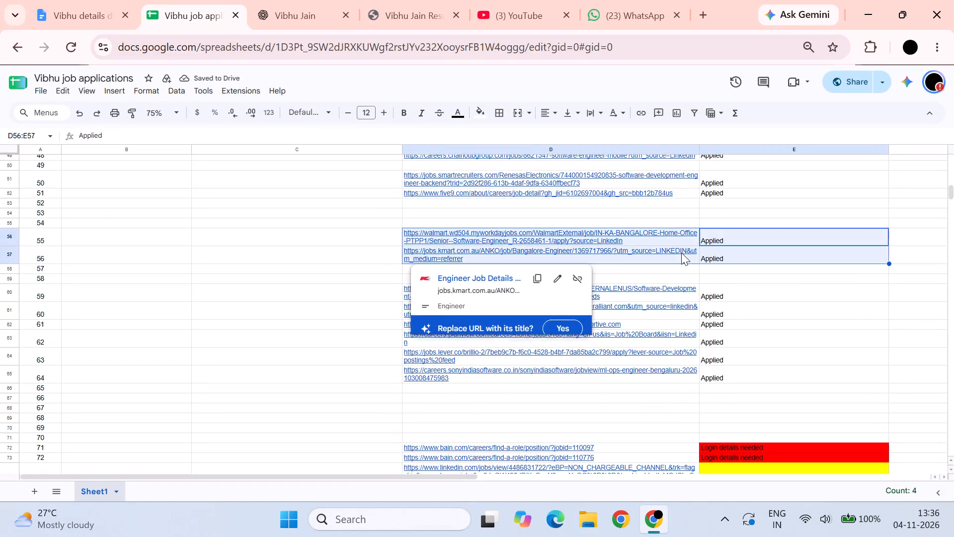
key(ctrl+x)
scroll(682, 269, up, 9)
scroll(620, 209, up, 2)
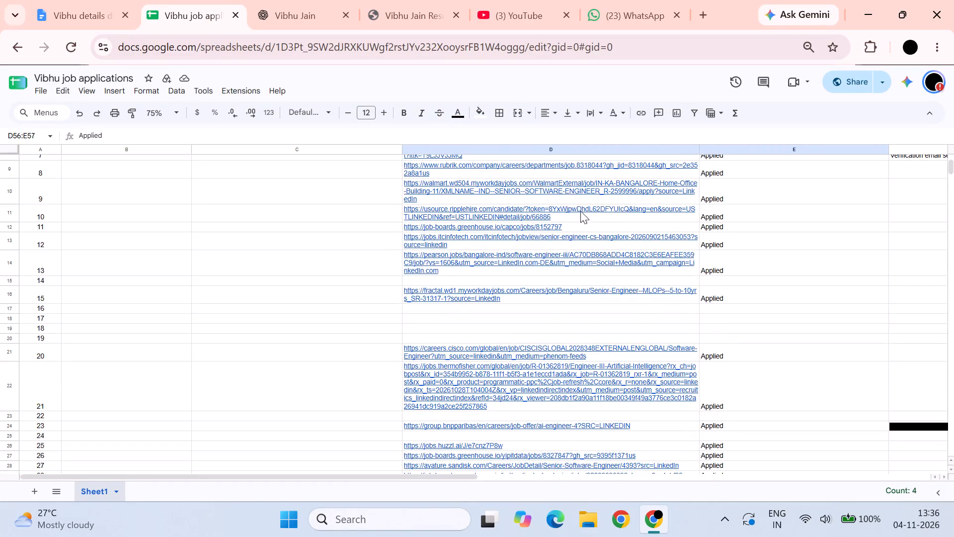
scroll(580, 212, up, 3)
click(534, 204)
key(ctrl+v)
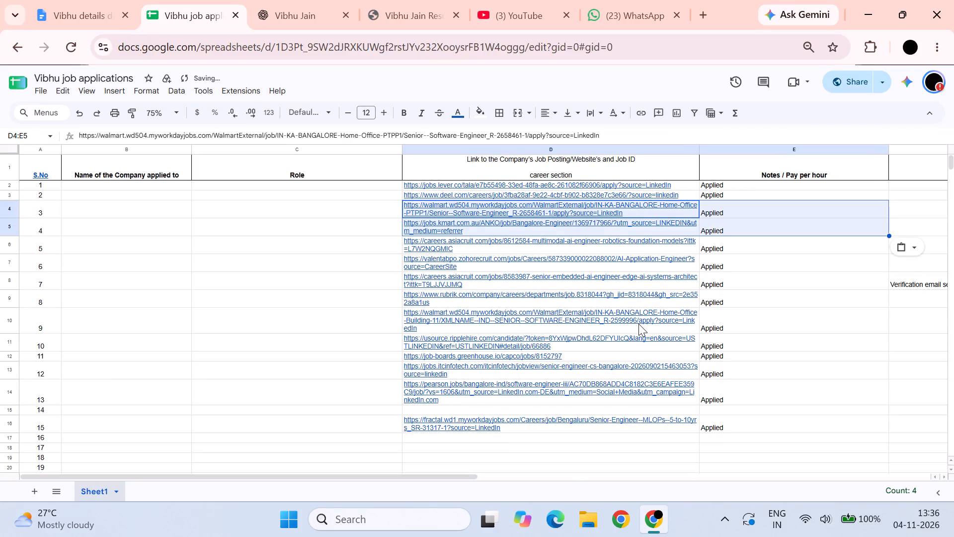
Move the applied Resideo job entry, including its highlighted verification-code note, from S.No 44 into the empty row at S.No 14.
scroll(676, 370, down, 2)
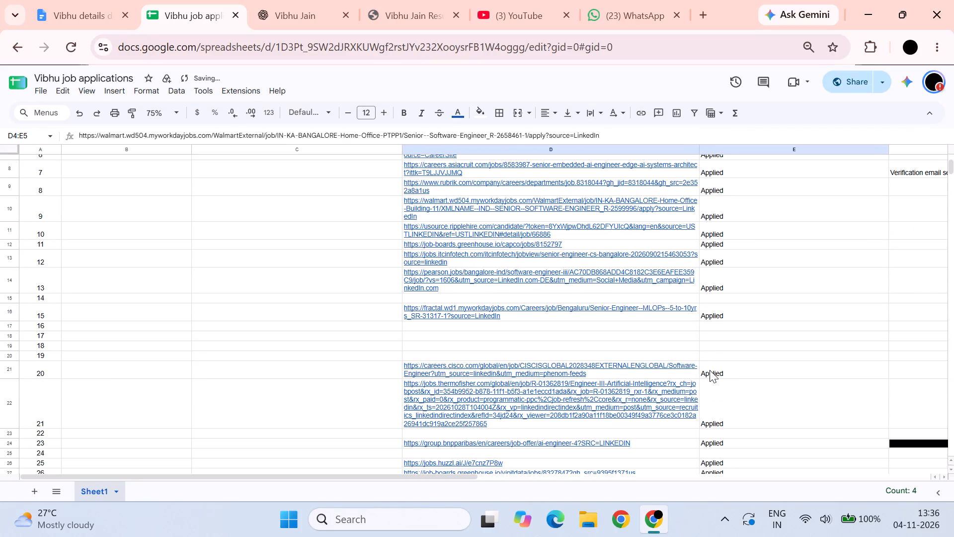
click(794, 337)
scroll(719, 373, down, 1)
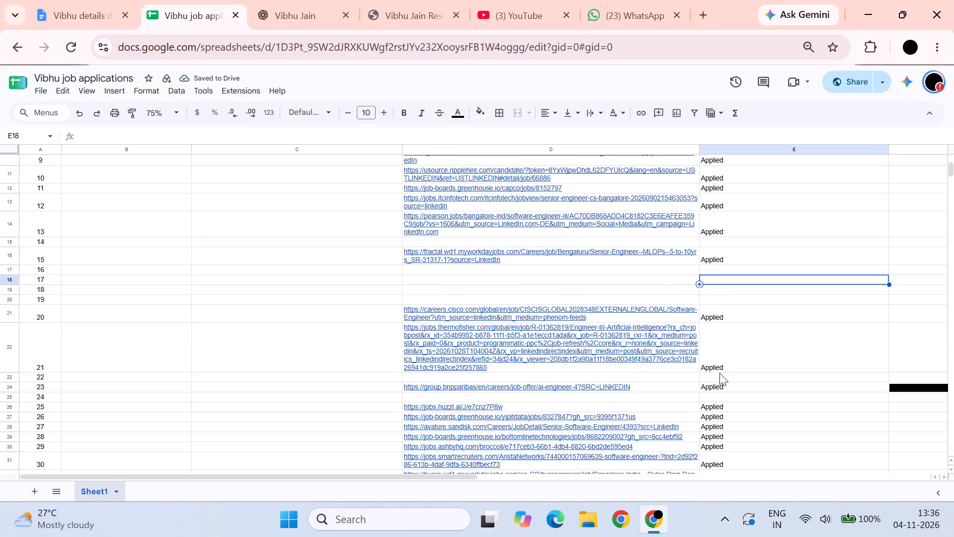
scroll(722, 369, down, 4)
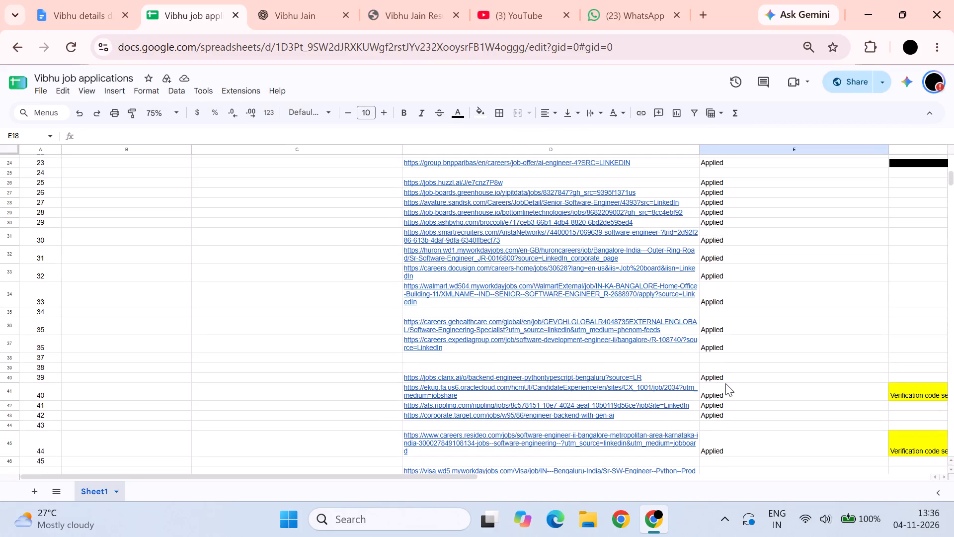
scroll(725, 383, down, 1)
drag(723, 390, 587, 391)
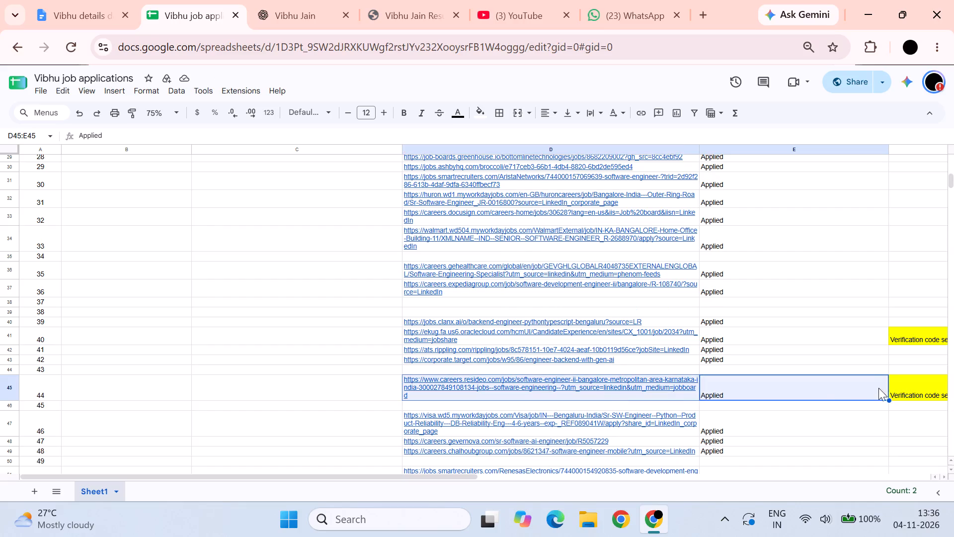
drag(910, 386, 620, 381)
key(ctrl+x)
scroll(620, 381, up, 3)
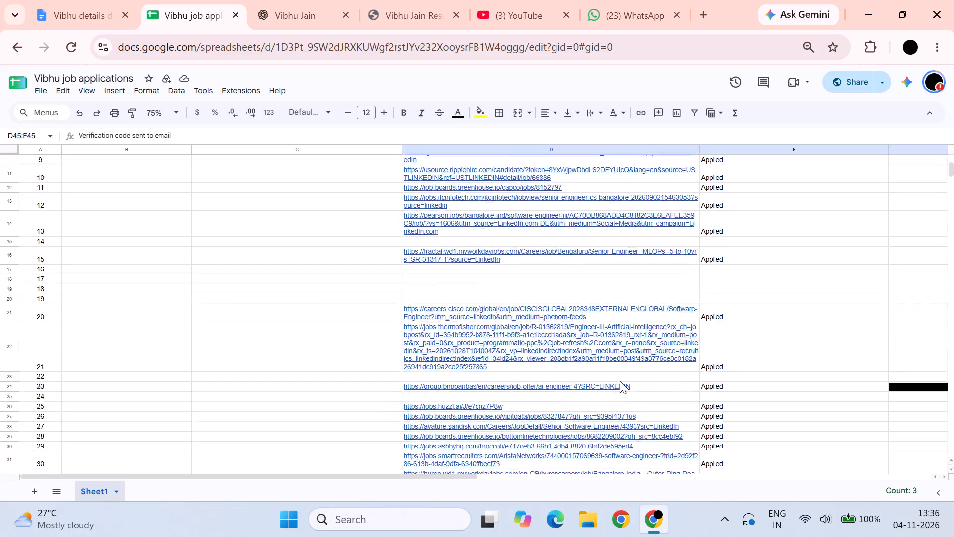
scroll(620, 381, up, 7)
scroll(611, 397, down, 1)
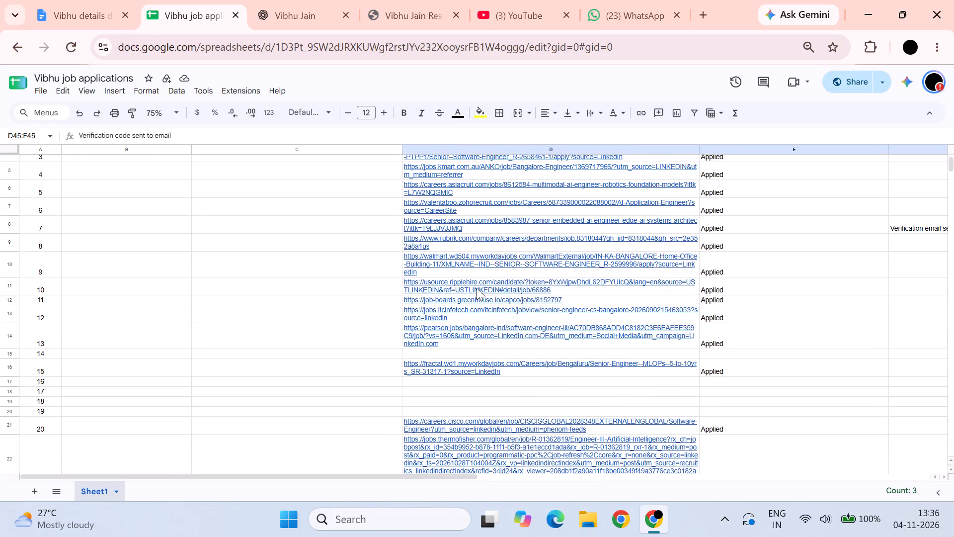
scroll(508, 319, up, 4)
click(440, 407)
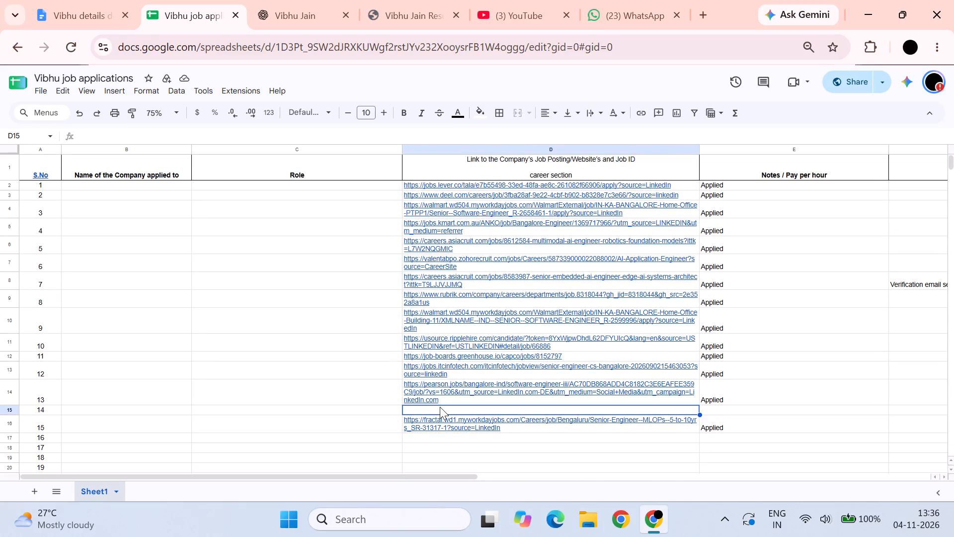
key(ctrl+v)
Move the four applied job entries with their adjacent highlighted note from S.No 39 to 42 into the empty rows S.No 16 to 19.
scroll(526, 400, down, 3)
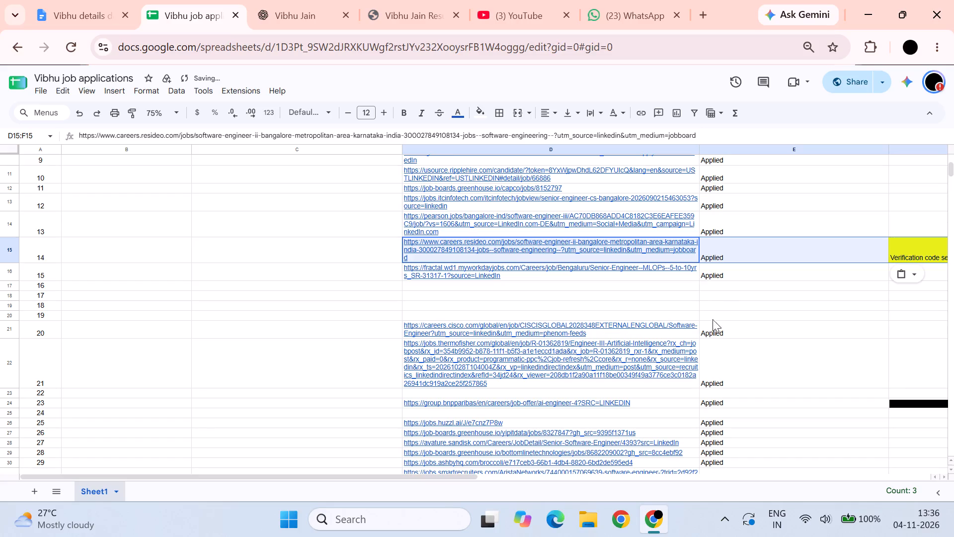
scroll(732, 348, down, 5)
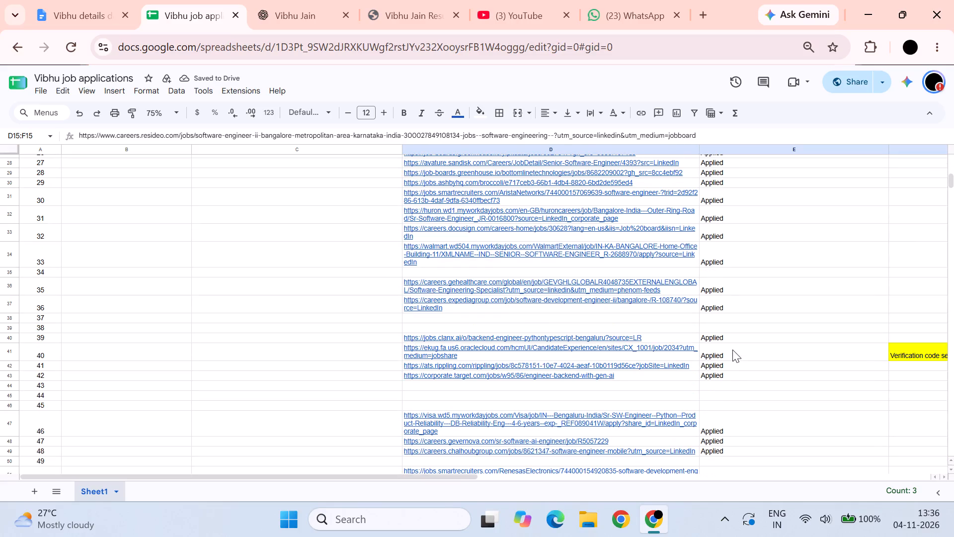
drag(723, 339, 659, 368)
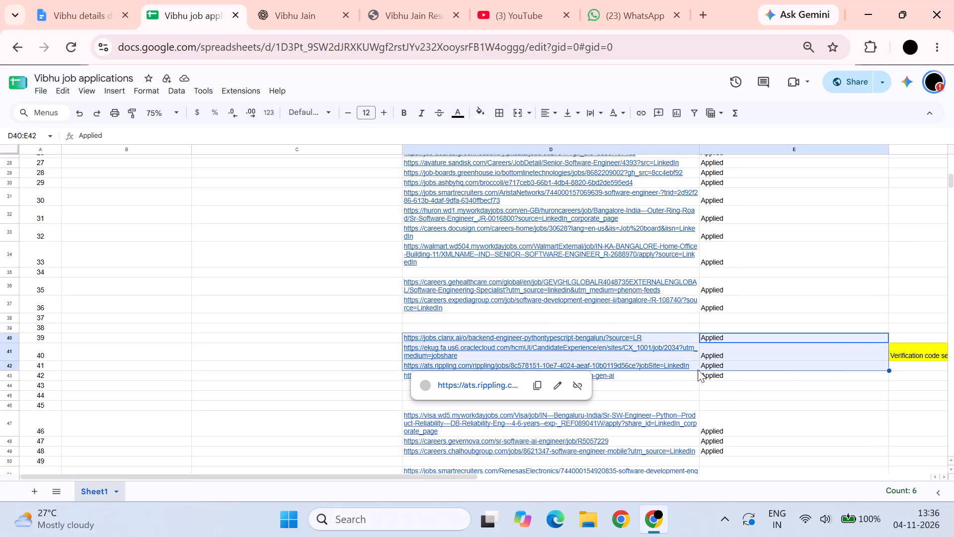
drag(912, 335, 637, 373)
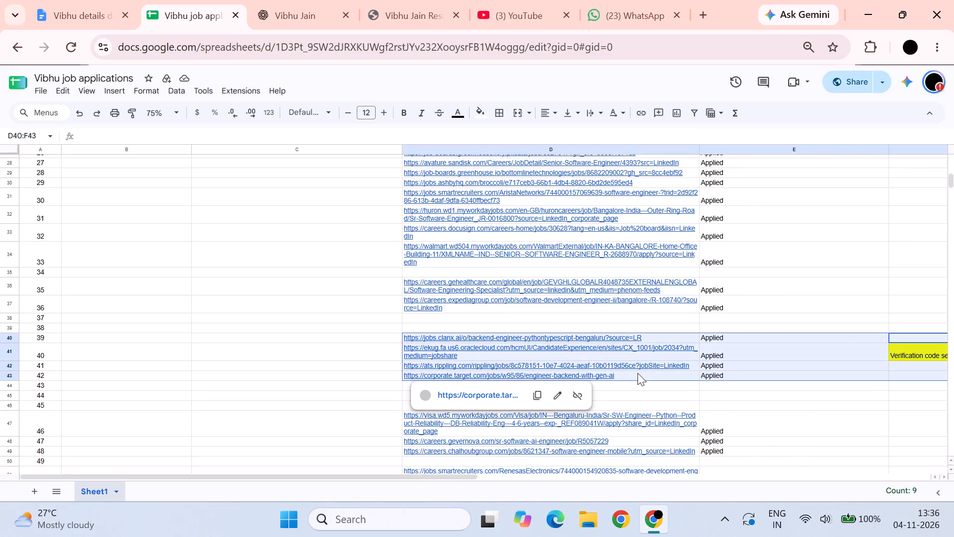
key(ctrl+x)
scroll(635, 371, up, 9)
scroll(635, 371, down, 2)
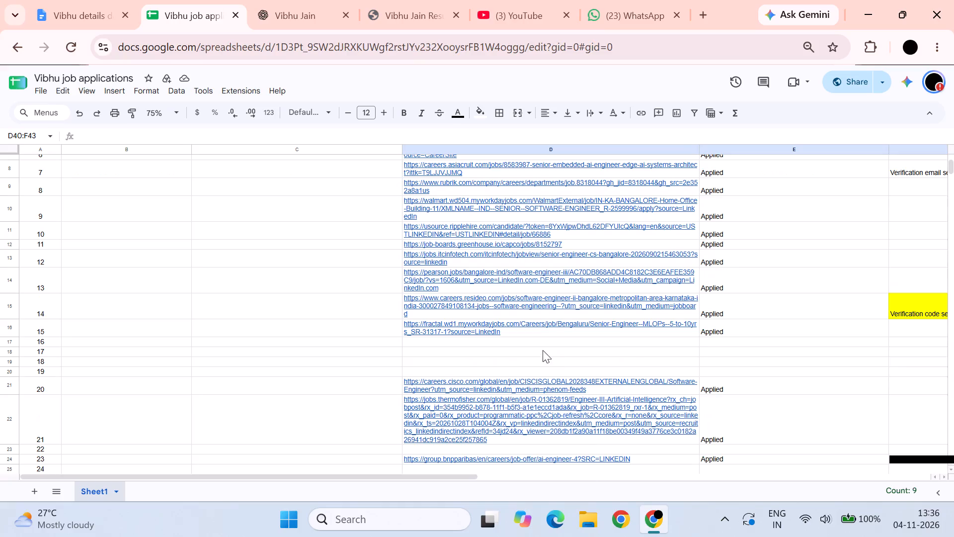
click(530, 342)
key(ctrl+v)
Move the applied Expedia Group job entry from S.No 36 into the empty row at S.No 22.
scroll(574, 352, down, 2)
scroll(636, 348, down, 1)
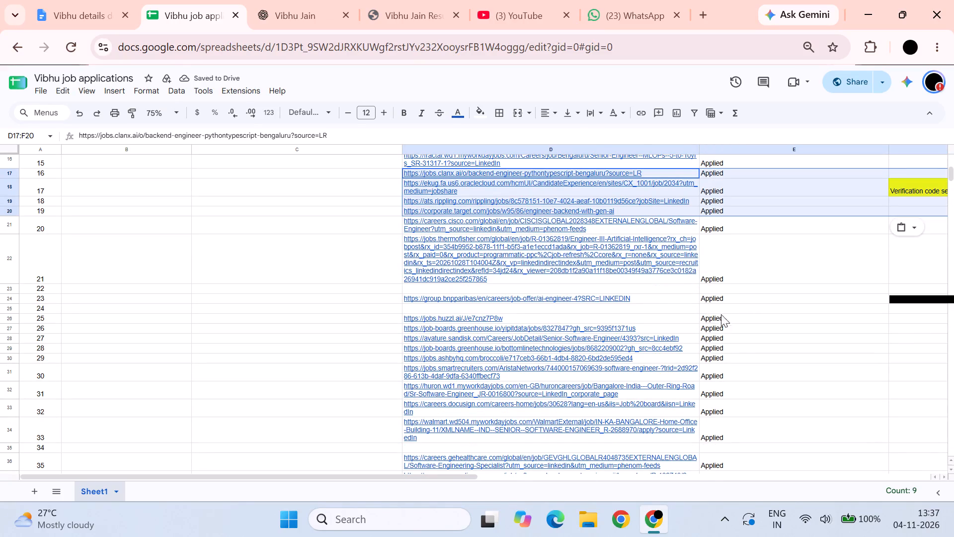
scroll(736, 354, down, 1)
drag(723, 424, 674, 424)
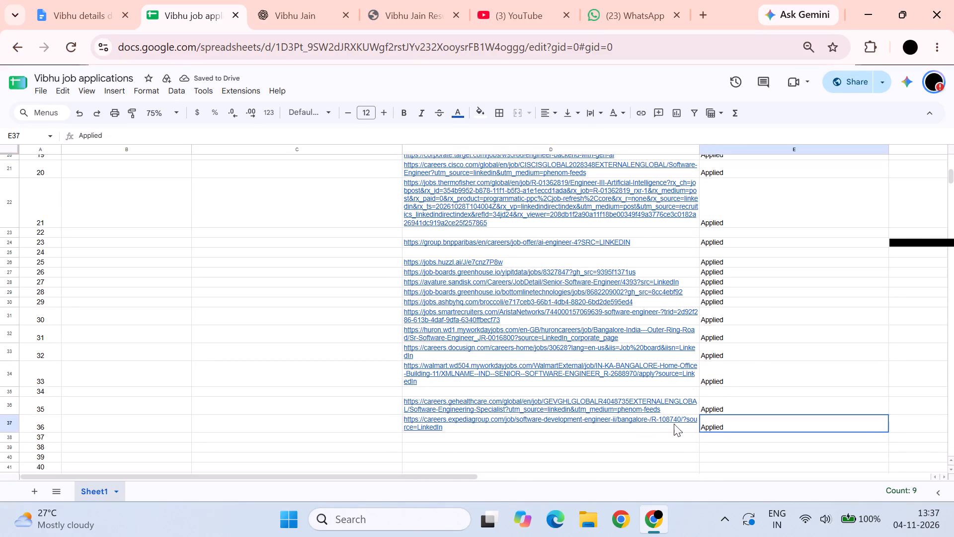
drag(674, 424, 644, 422)
key(ctrl+x)
click(533, 232)
key(ctrl+v)
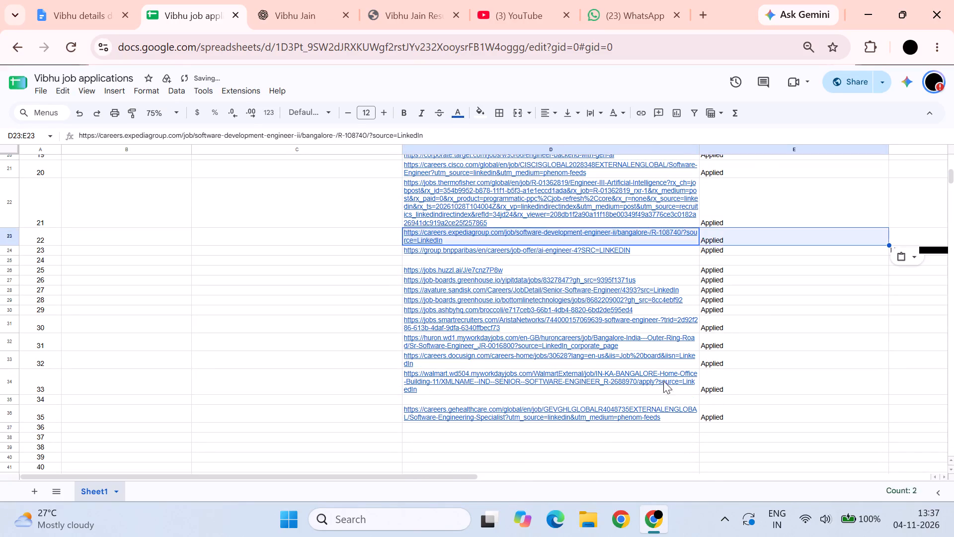
Move the applied GE HealthCare job entry from S.No 35 into the empty row at S.No 24.
drag(717, 415, 659, 415)
key(ctrl+x)
click(536, 258)
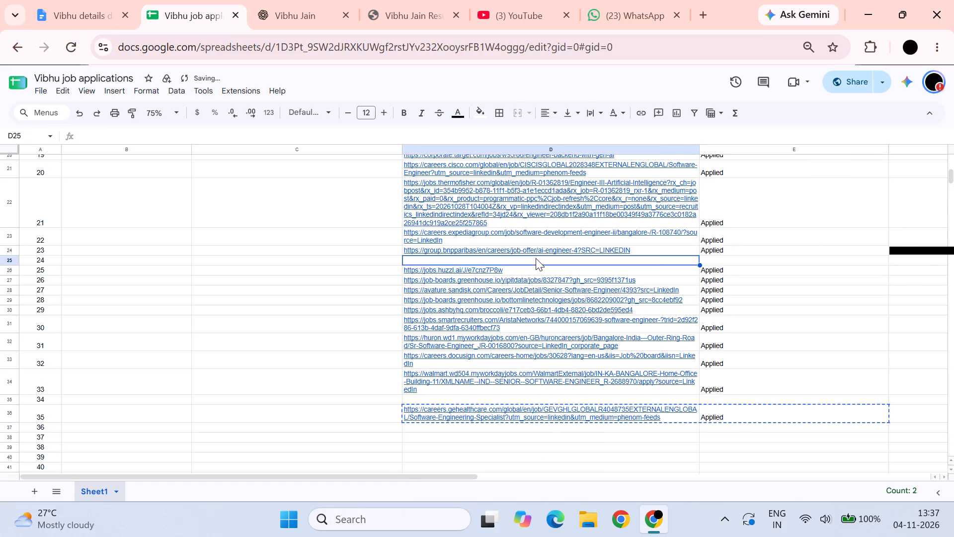
key(ctrl+v)
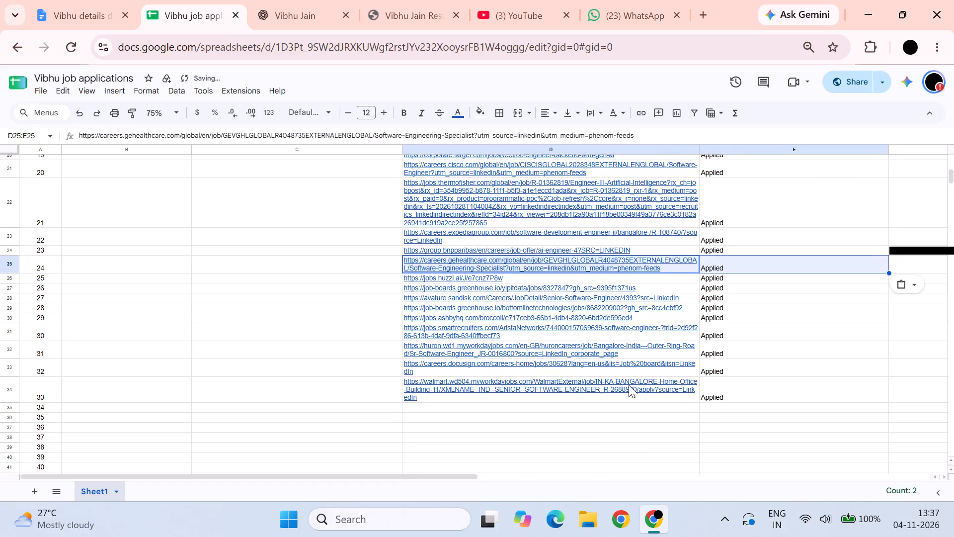
Move the three applied job entries (Visa, GE Vernova, Chalhoub Group) from S.No 46 to 48 into the empty rows S.No 34 to 36.
scroll(636, 383, down, 3)
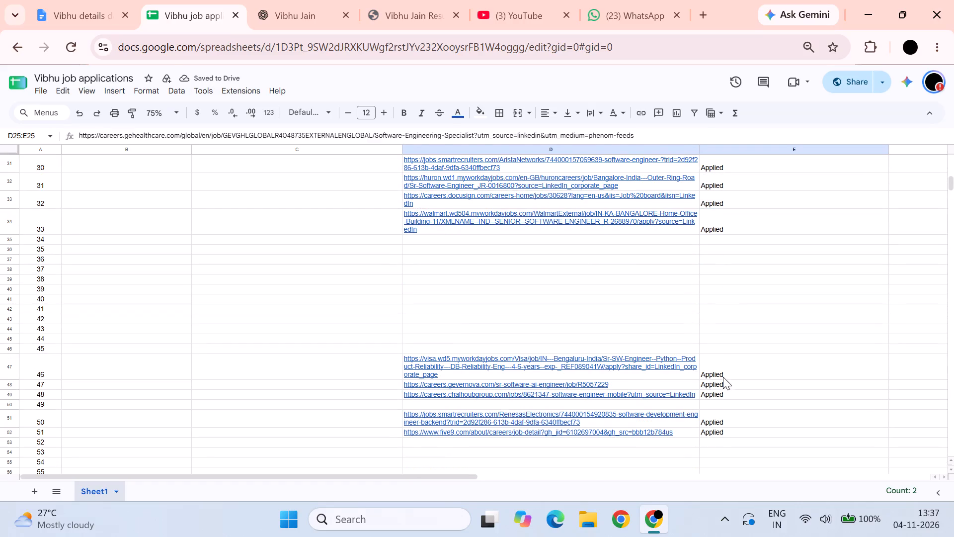
drag(726, 370, 671, 394)
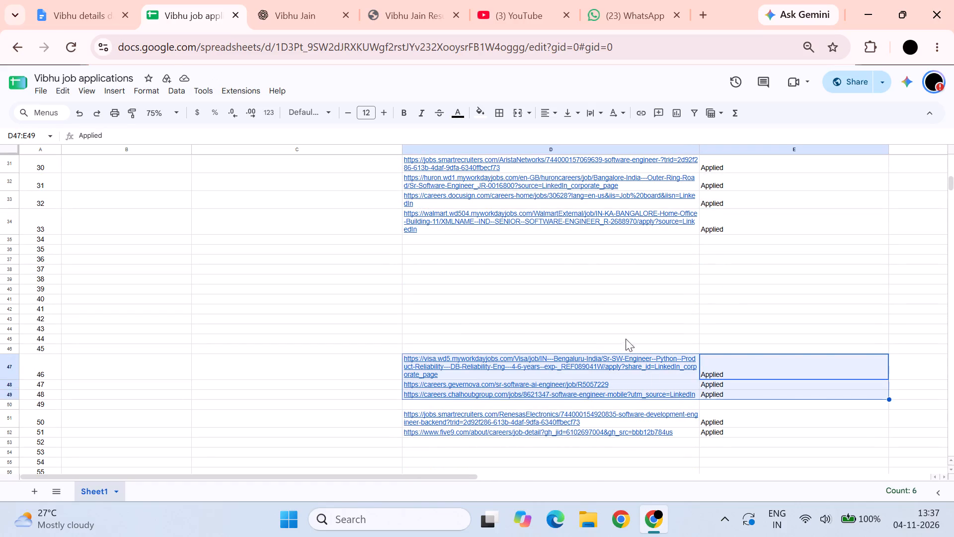
key(ctrl+x)
click(553, 237)
key(ctrl+v)
Move the applied Renesas and Five9 job entries from S.No 50 and 51 into the empty rows S.No 37 and 38.
drag(728, 416, 694, 429)
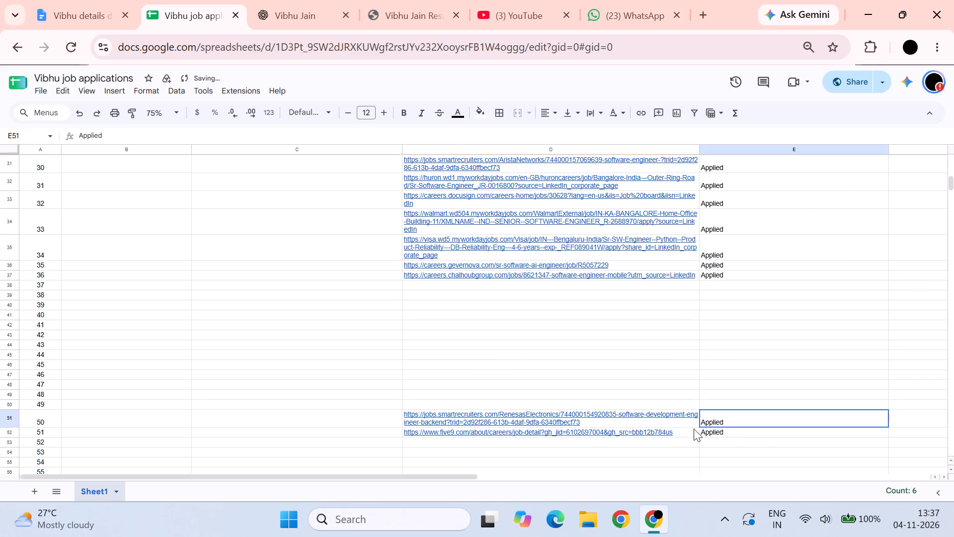
drag(694, 429, 666, 432)
key(ctrl+x)
click(574, 289)
key(ctrl+v)
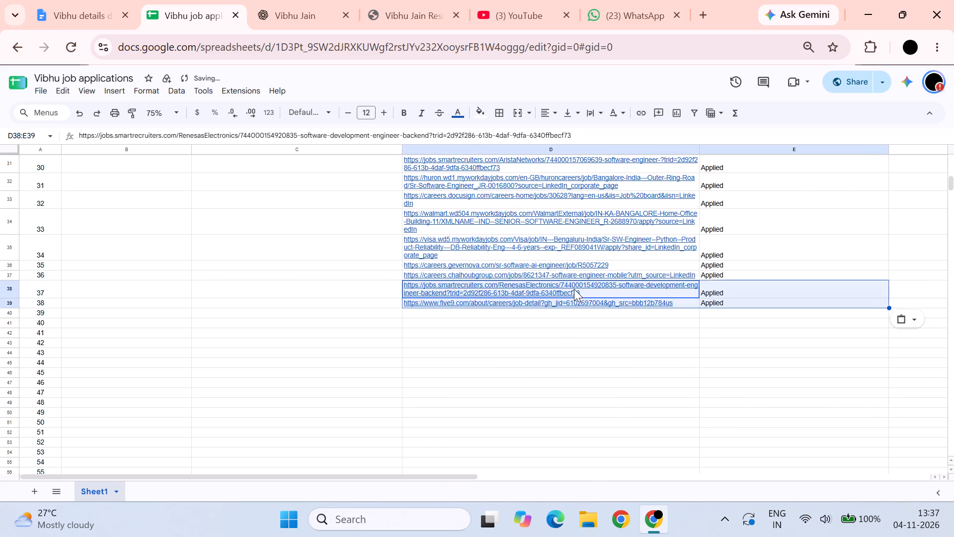
Move the six applied job entries from S.No 59 to 64 into the empty rows S.No 39 to 44.
scroll(653, 416, down, 3)
drag(726, 349, 646, 415)
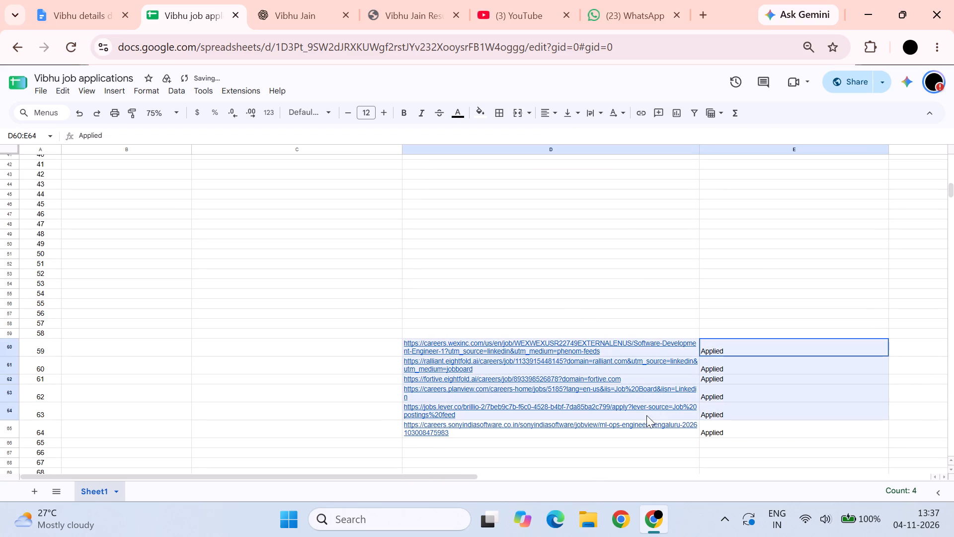
drag(646, 415, 641, 425)
key(ctrl+x)
scroll(650, 424, up, 1)
click(612, 199)
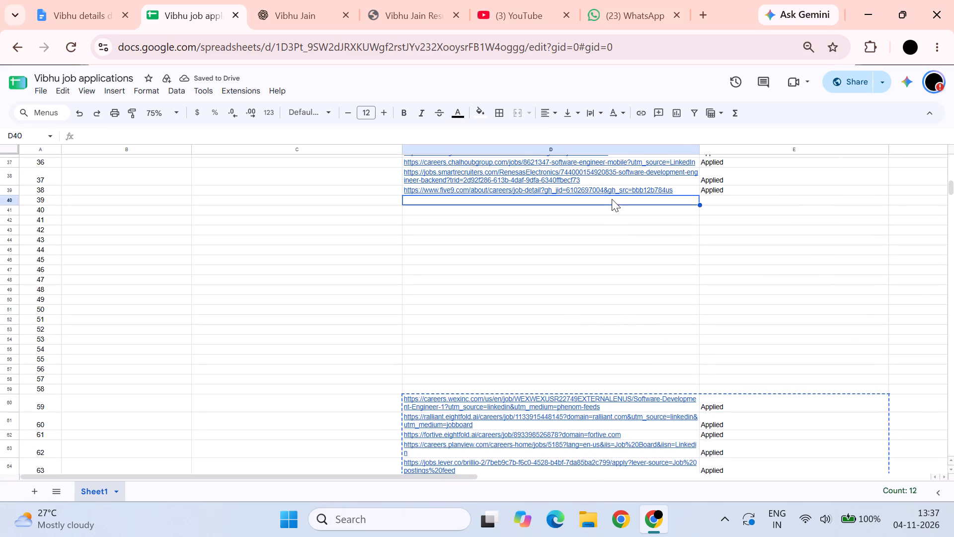
key(ctrl+v)
Move the whole block of pending job entries with their notes from S.No 71 to 87 up to start at S.No 51.
scroll(687, 334, down, 5)
scroll(697, 343, up, 3)
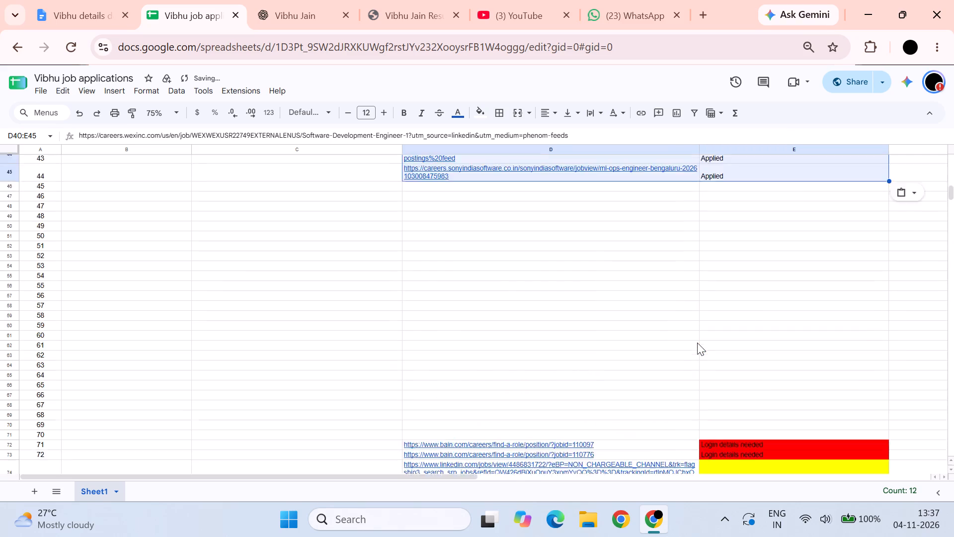
scroll(697, 343, up, 2)
scroll(697, 343, down, 1)
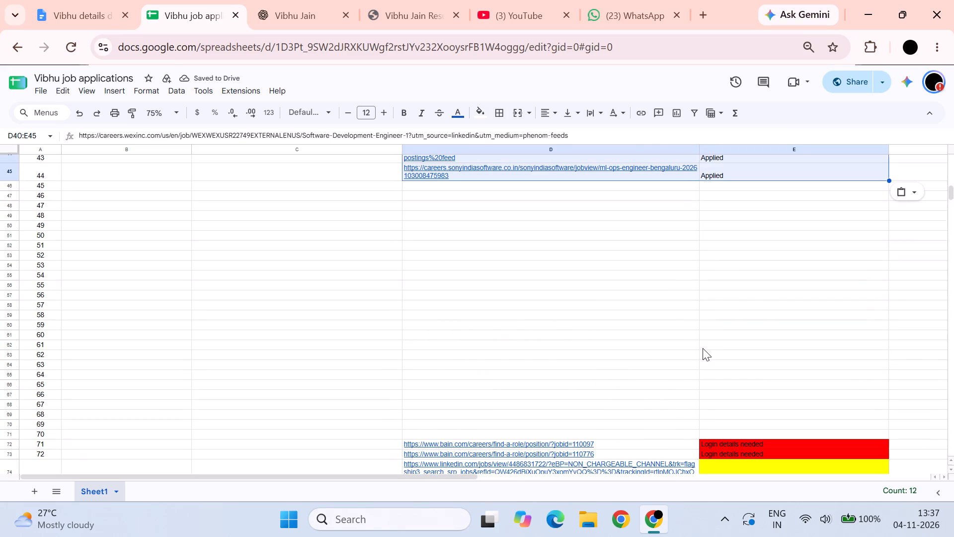
scroll(703, 348, down, 2)
scroll(736, 363, up, 1)
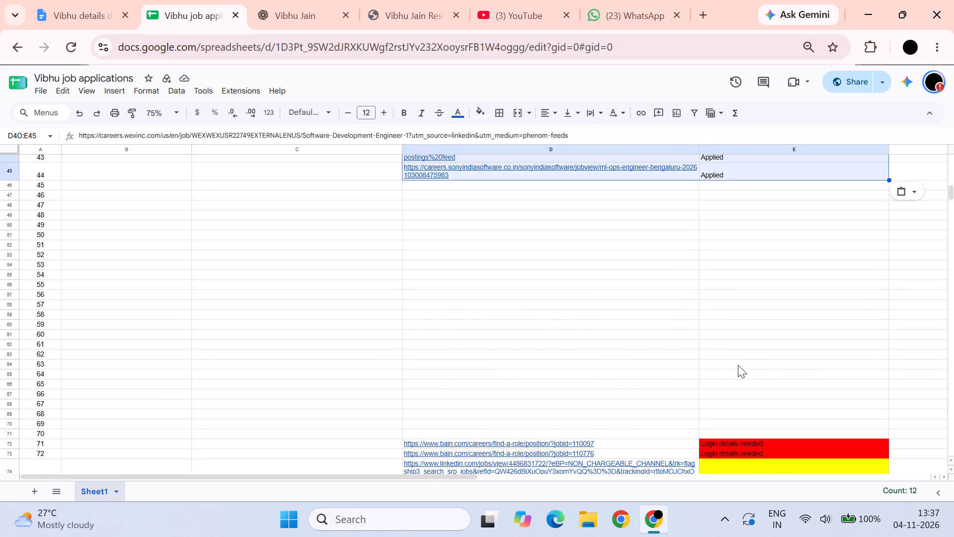
scroll(783, 473, down, 4)
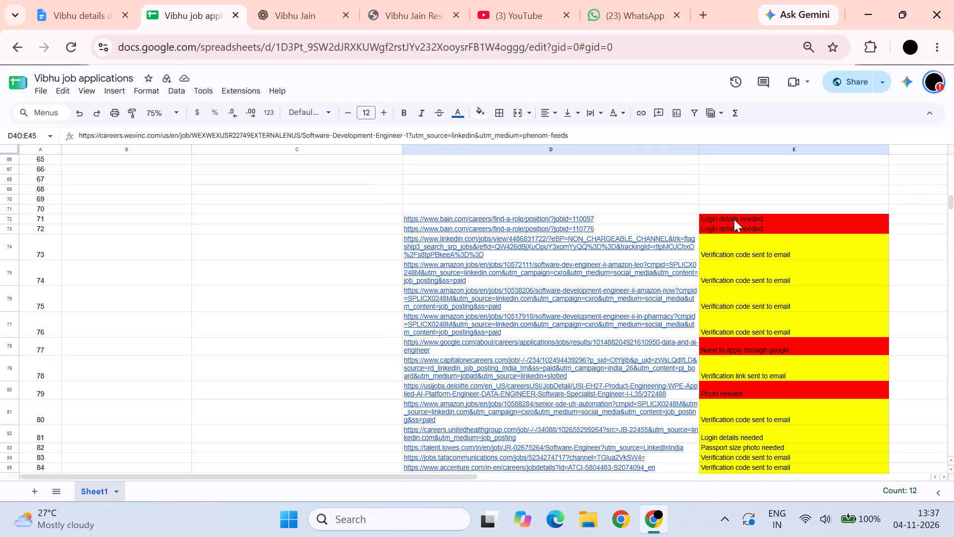
drag(731, 216, 577, 446)
click(661, 445)
key(ctrl+x)
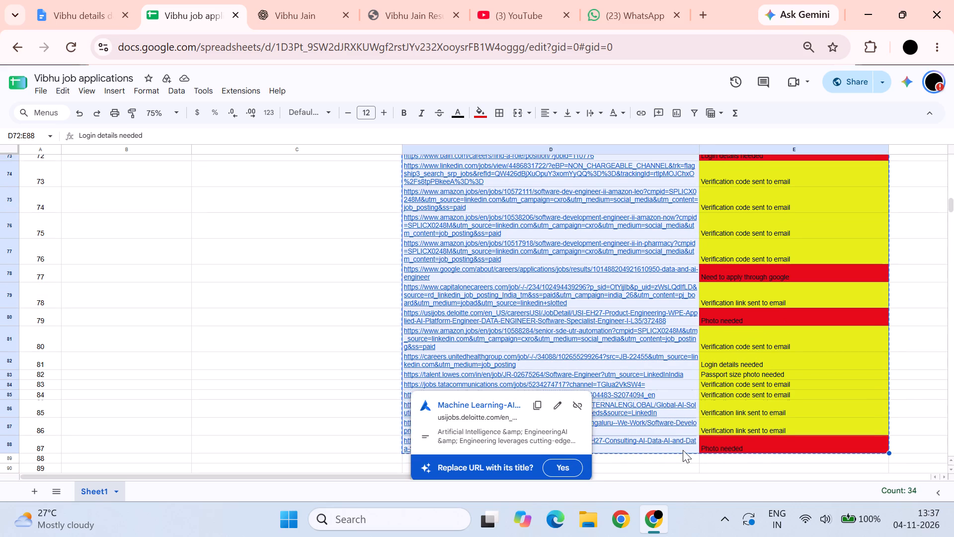
scroll(683, 450, up, 5)
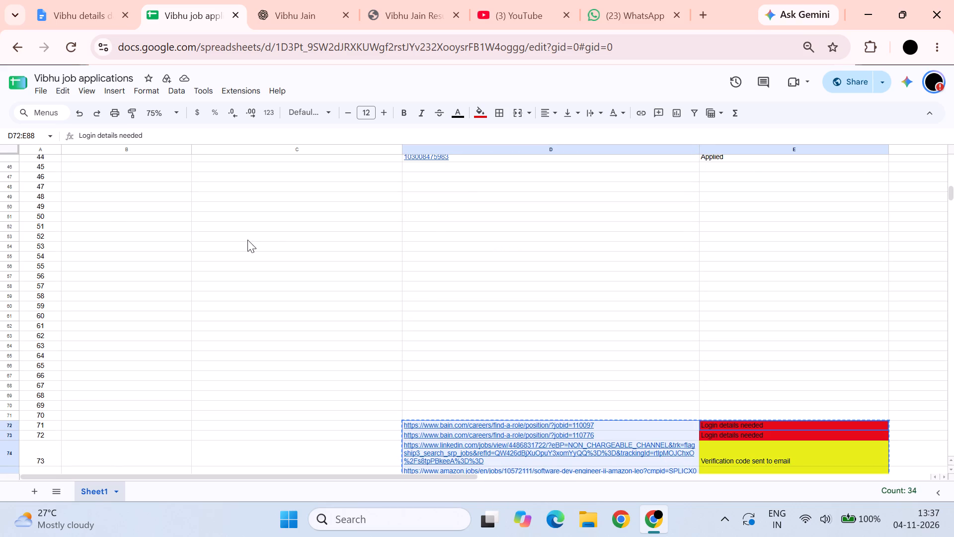
click(435, 228)
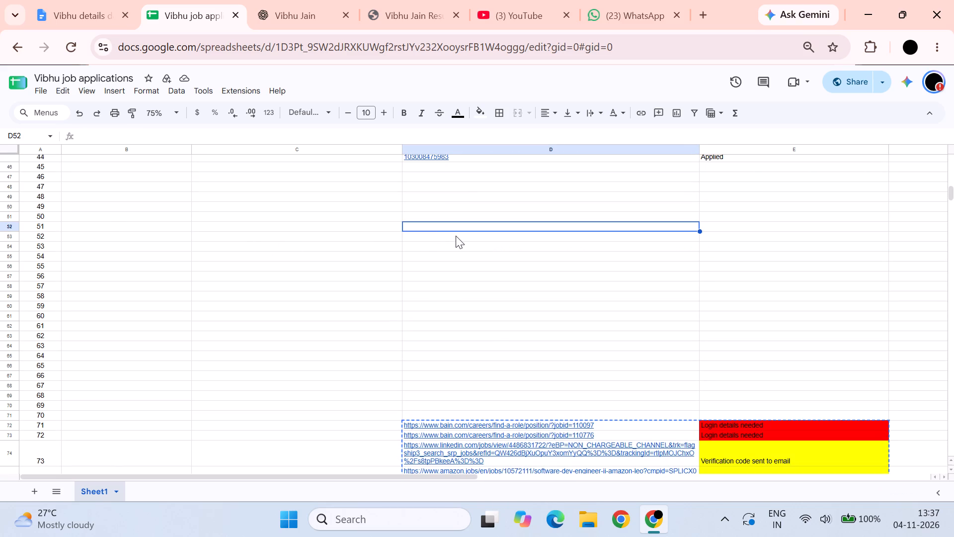
key(ctrl+v)
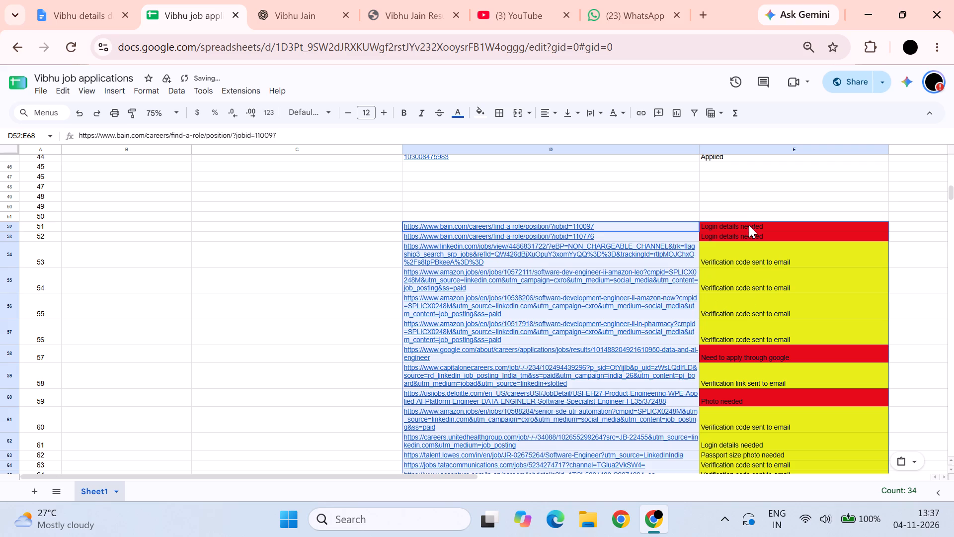
Set the fill colour of all the pending entries' note cells, S.No 51 to 67, to yellow.
drag(749, 226, 767, 466)
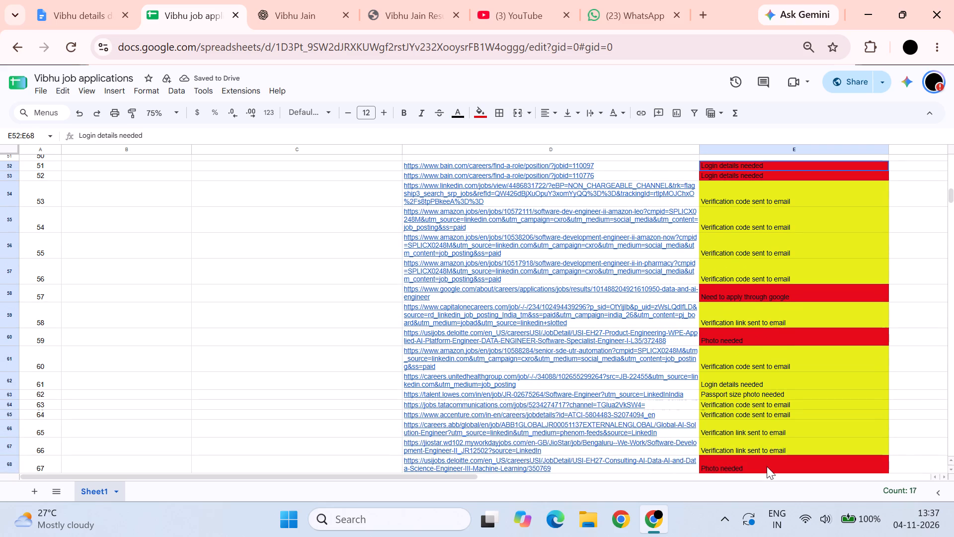
drag(767, 466, 766, 465)
scroll(764, 427, down, 2)
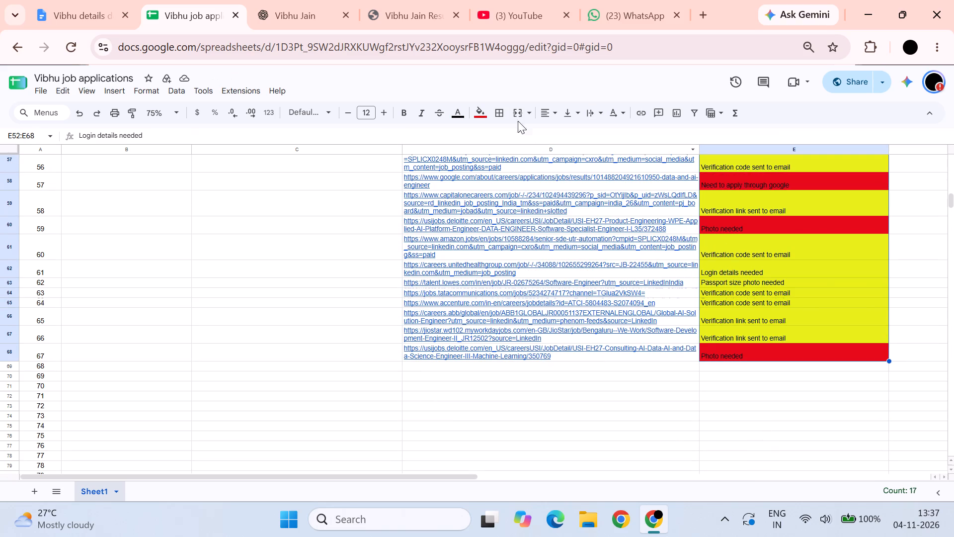
click(478, 107)
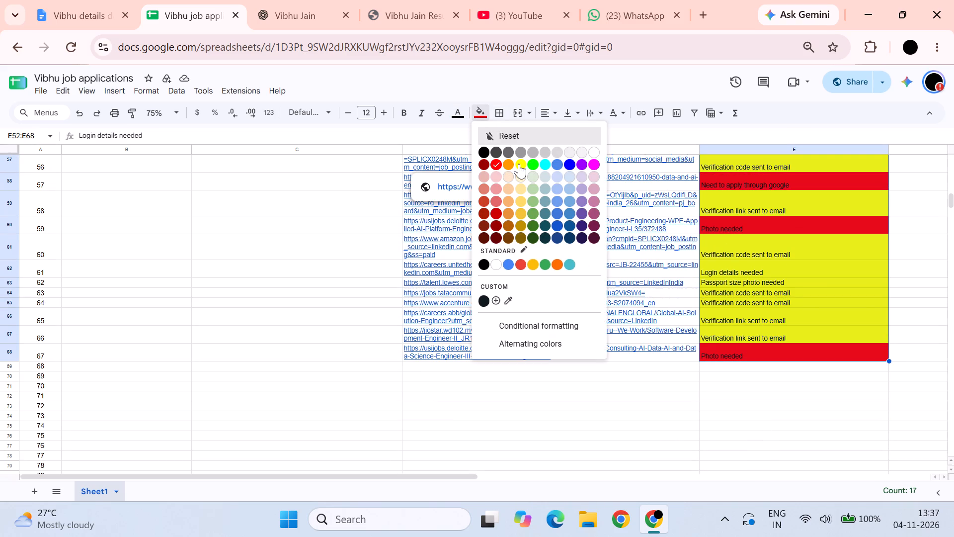
click(519, 164)
click(691, 415)
Enter Senior Software Engineer as the role for the Walmart job at S.No 3.
scroll(702, 411, up, 13)
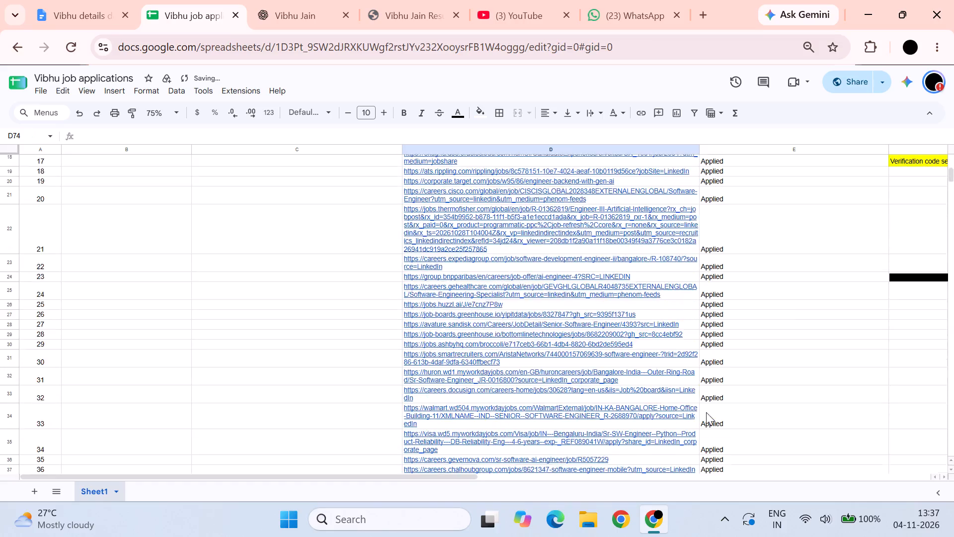
scroll(706, 412, up, 9)
drag(462, 188, 466, 202)
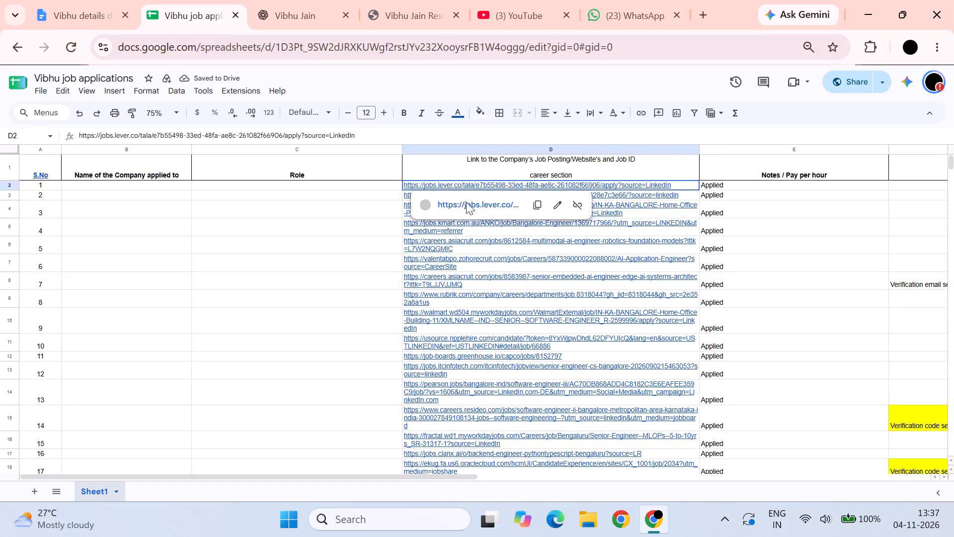
drag(466, 202, 516, 418)
click(306, 186)
key(Down)
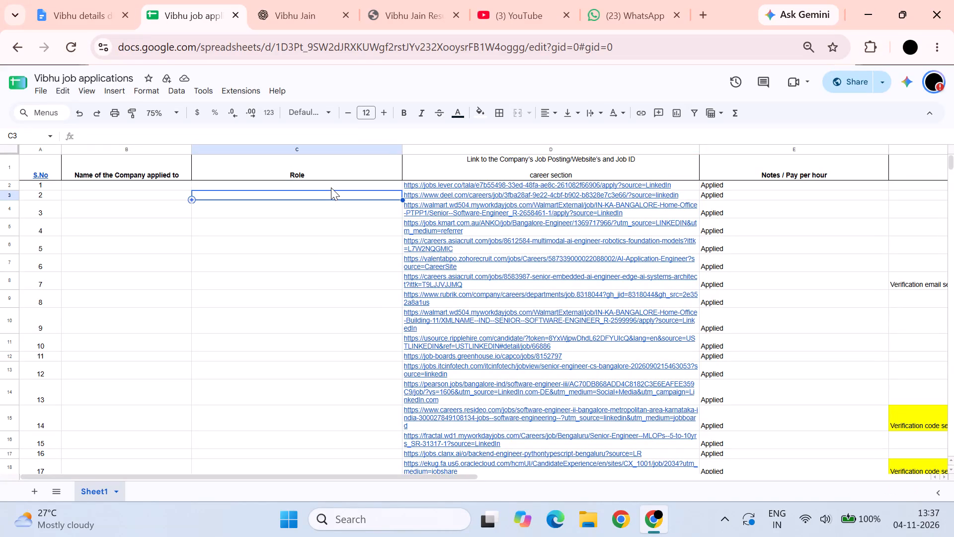
key(Down)
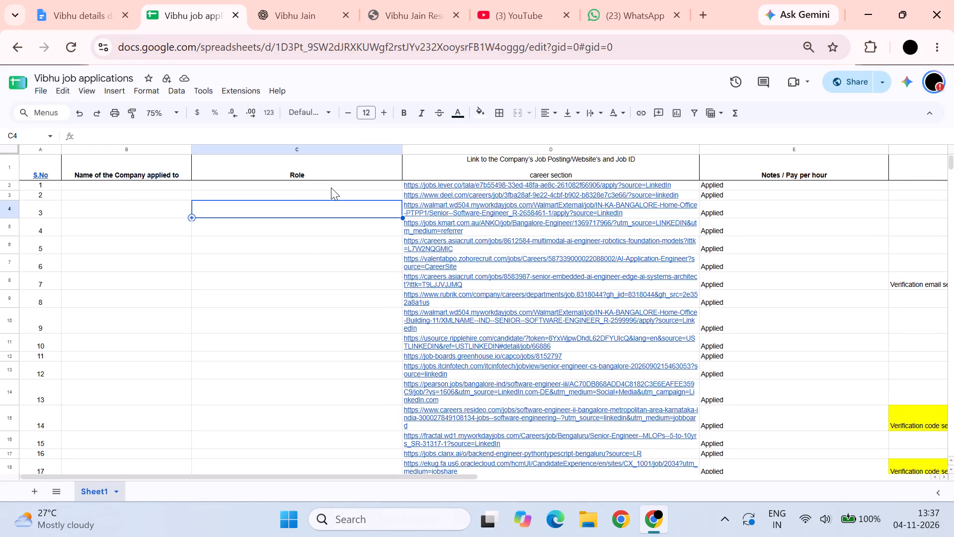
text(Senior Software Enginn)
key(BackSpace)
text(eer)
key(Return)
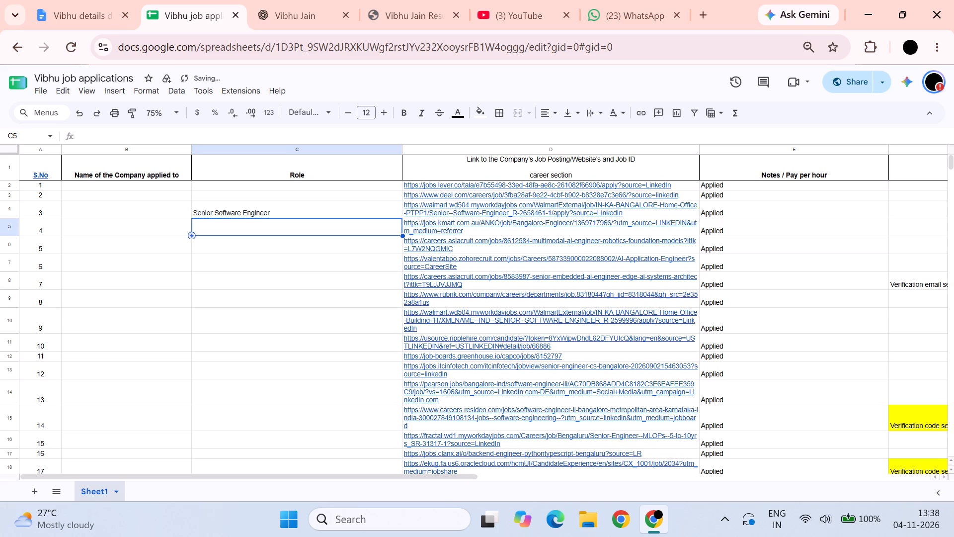
Fill in the roles for S.No 4 to 6 as Engineer, AI Engineer and AI Application Engineer.
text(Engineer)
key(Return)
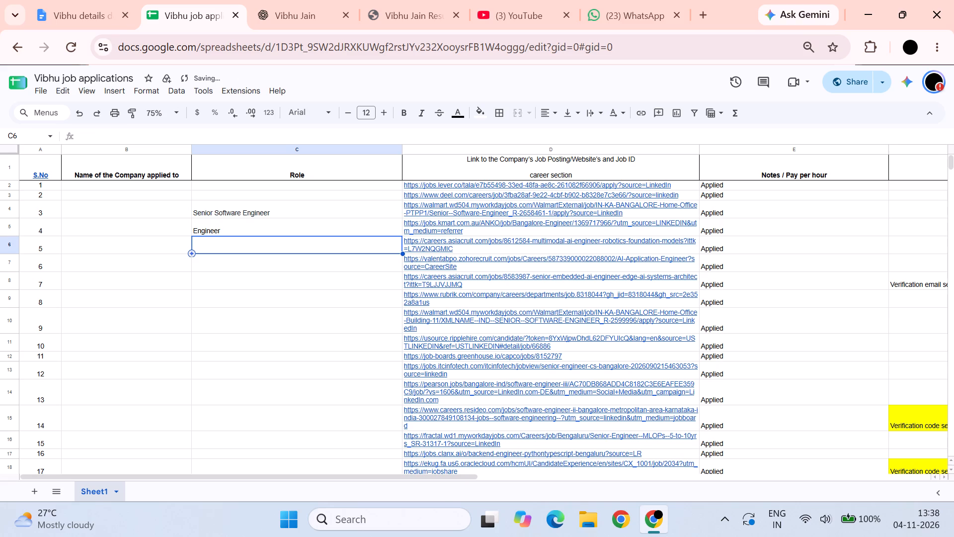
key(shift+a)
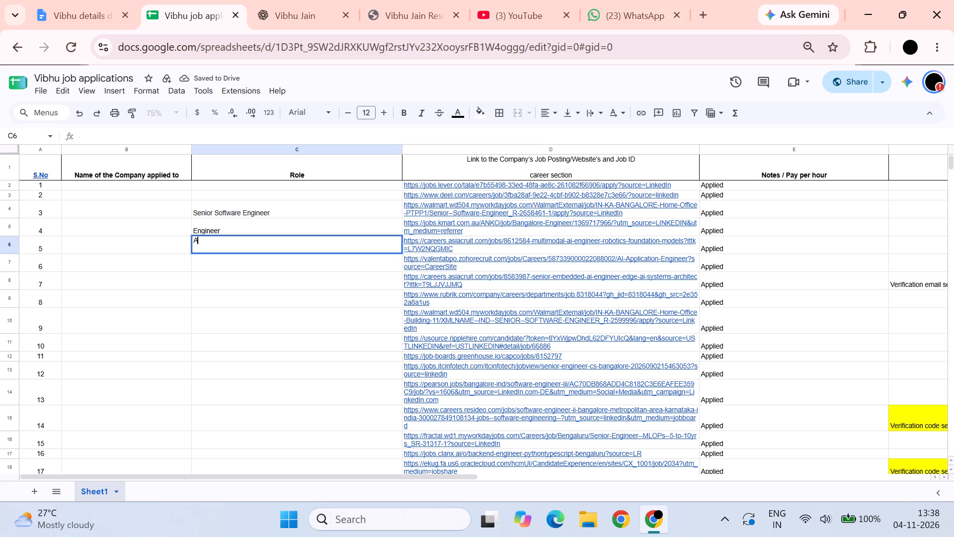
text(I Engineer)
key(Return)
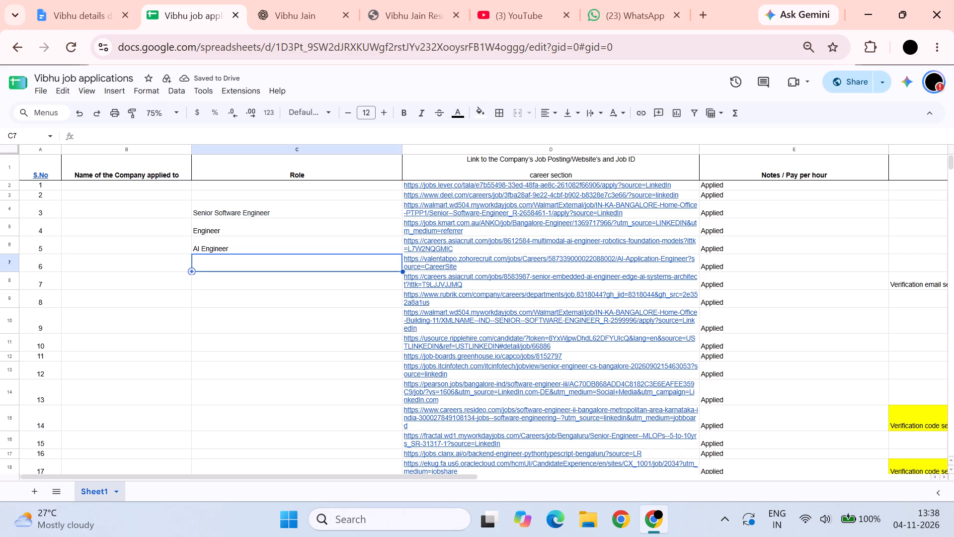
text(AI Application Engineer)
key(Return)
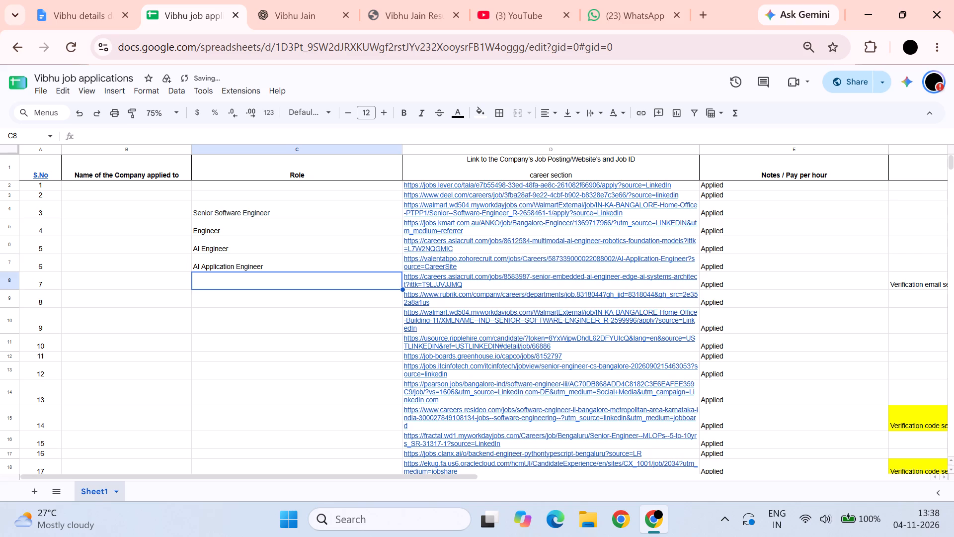
Enter Senior Embedded AI Engineer as the role for the job at S.No 7.
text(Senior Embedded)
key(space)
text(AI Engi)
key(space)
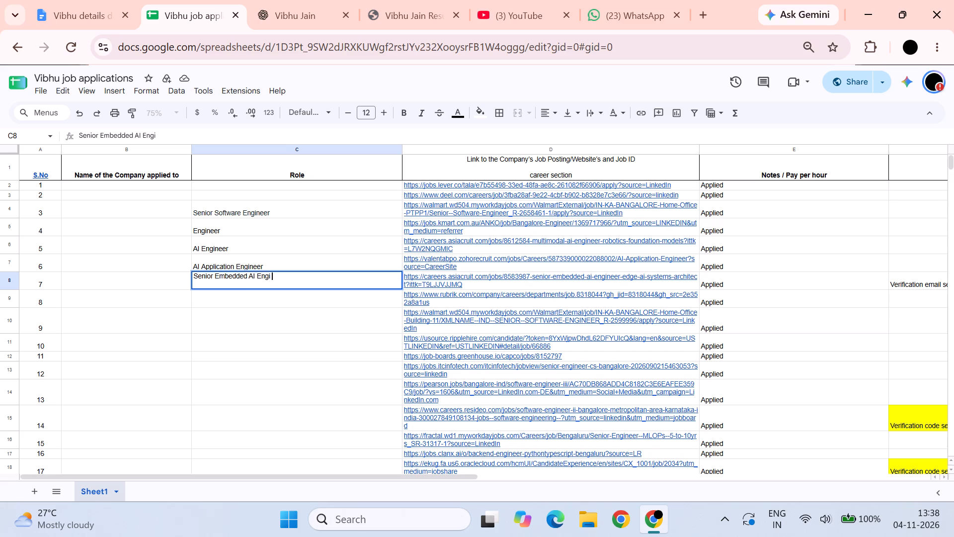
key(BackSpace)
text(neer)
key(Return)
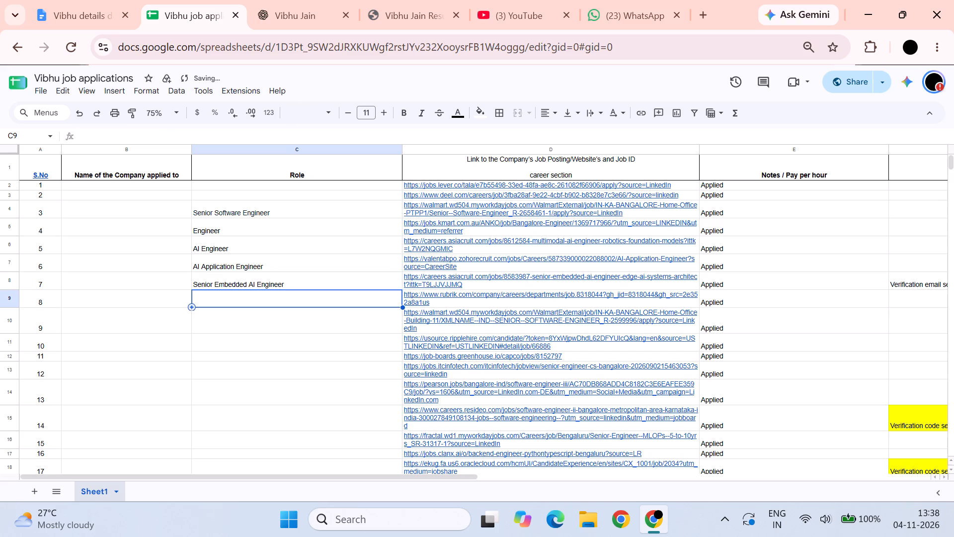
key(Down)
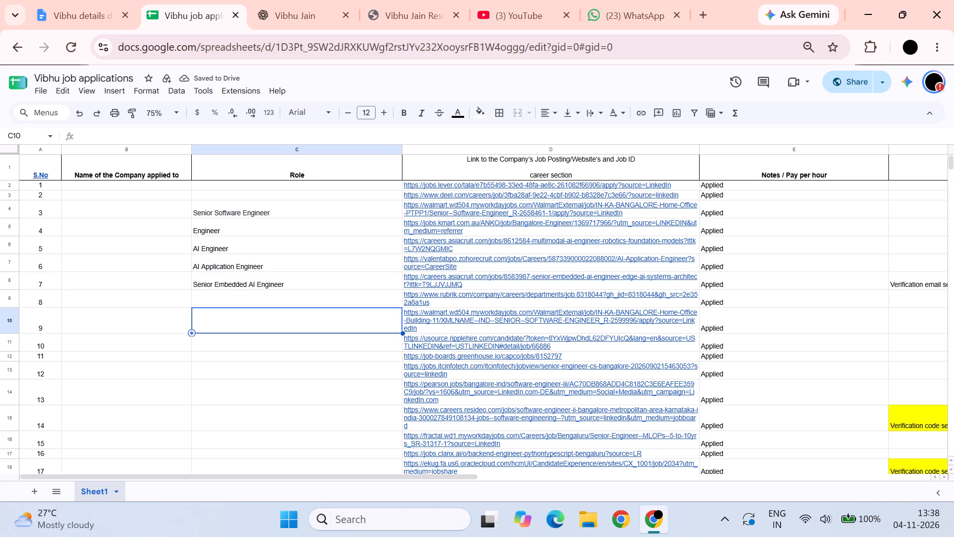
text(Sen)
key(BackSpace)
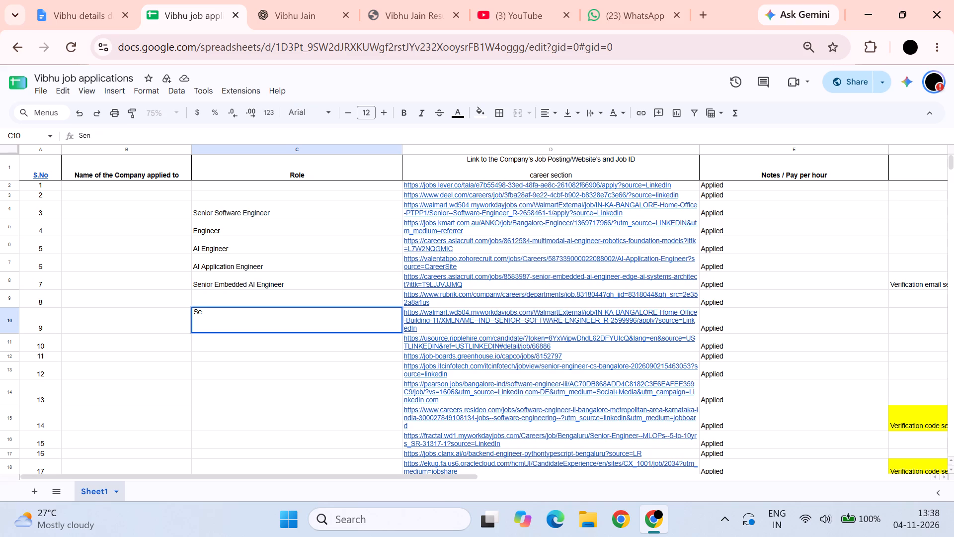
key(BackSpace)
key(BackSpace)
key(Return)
Copy the Senior Software Engineer role from S.No 3 to the Walmart job at S.No 9.
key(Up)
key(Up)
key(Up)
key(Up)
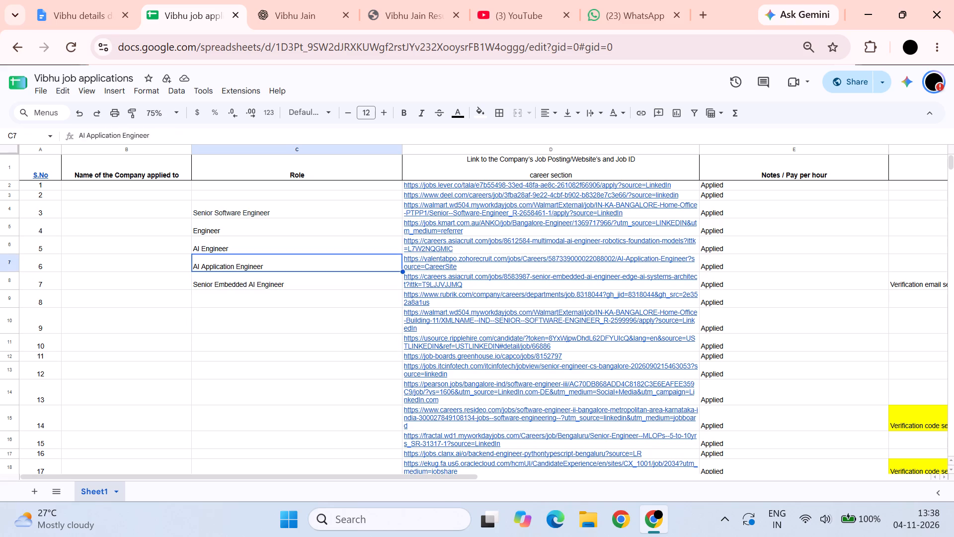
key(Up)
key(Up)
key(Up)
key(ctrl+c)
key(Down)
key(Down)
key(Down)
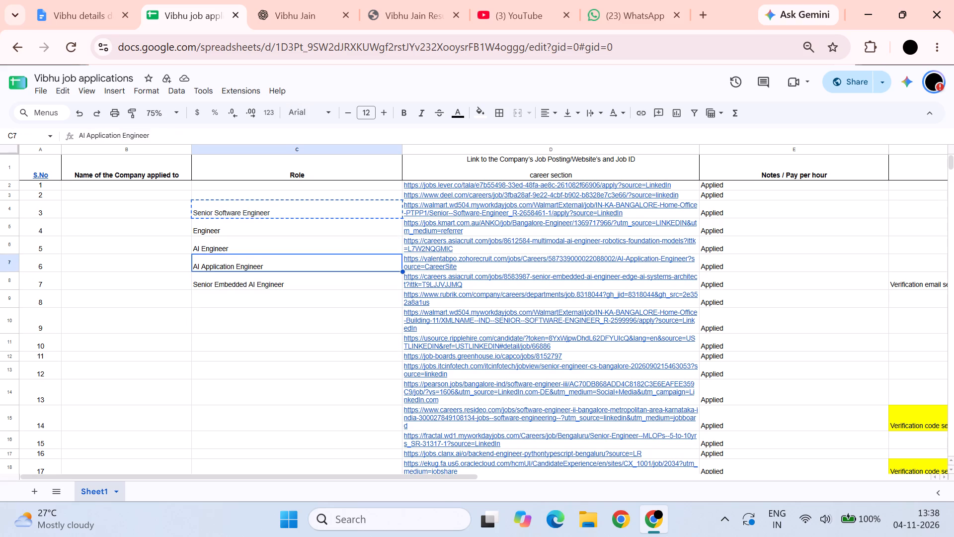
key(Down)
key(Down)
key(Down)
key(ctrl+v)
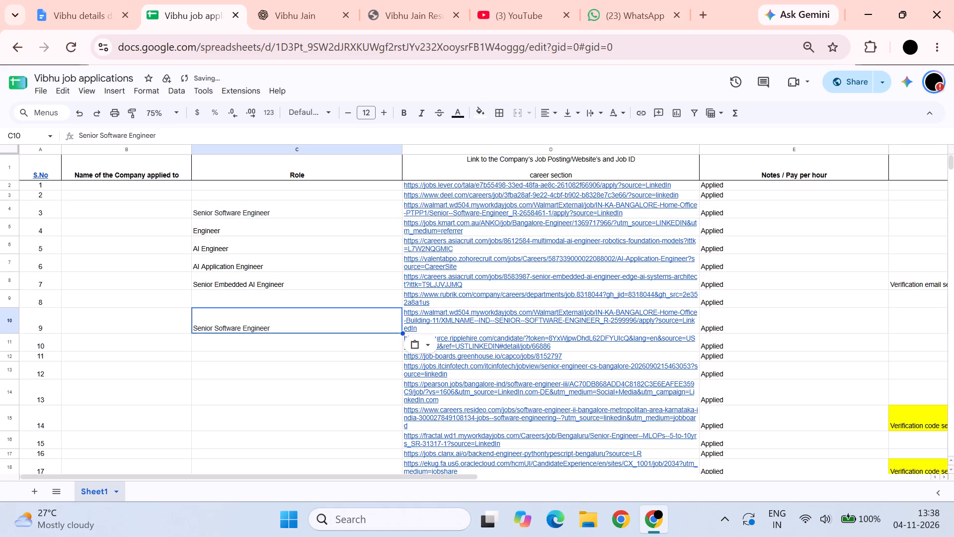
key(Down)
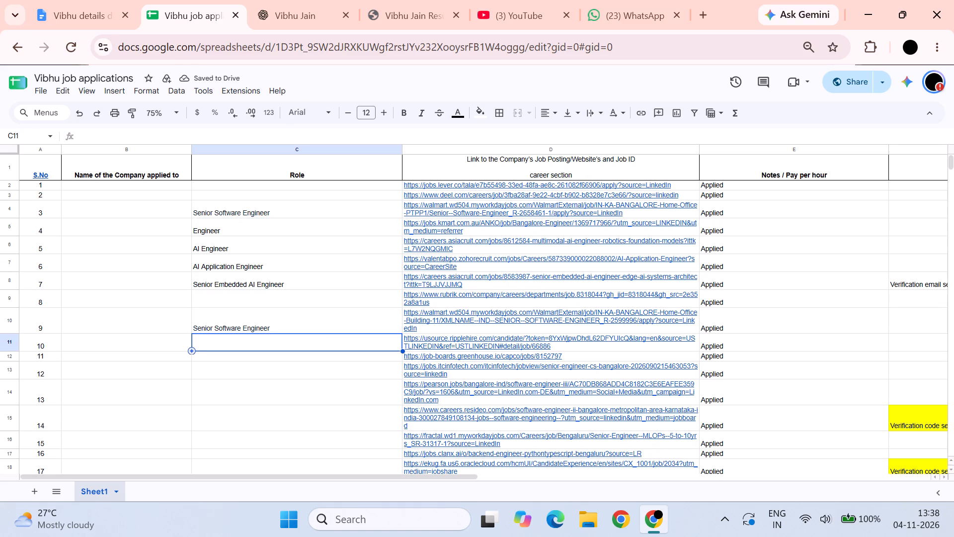
Fill in the role for the ITC Infotech job at S.No 12 as Senior Engineer, adapting the copied Senior Software Engineer text.
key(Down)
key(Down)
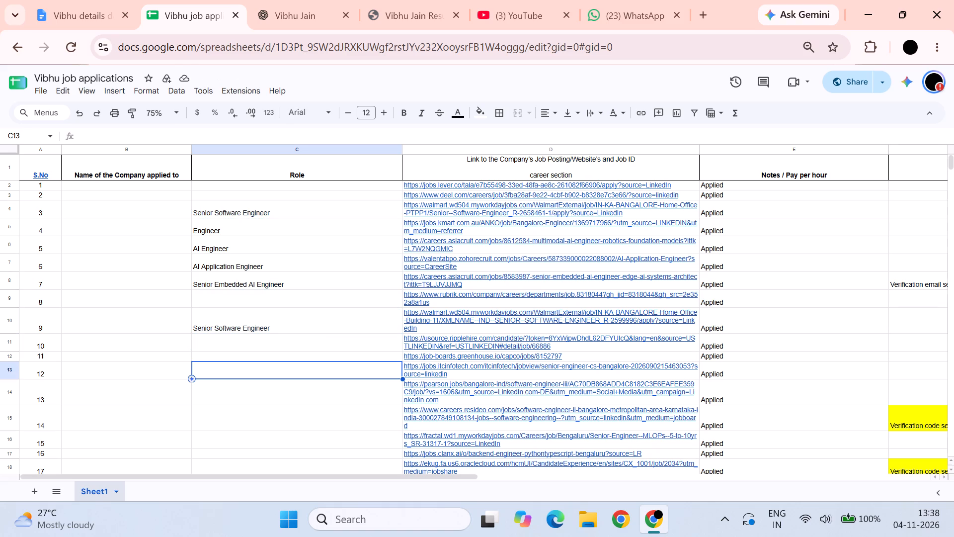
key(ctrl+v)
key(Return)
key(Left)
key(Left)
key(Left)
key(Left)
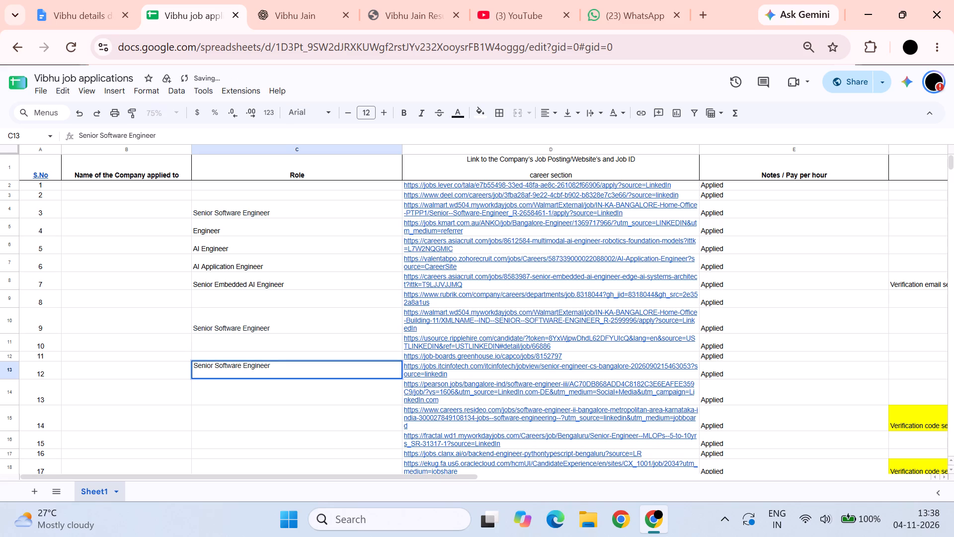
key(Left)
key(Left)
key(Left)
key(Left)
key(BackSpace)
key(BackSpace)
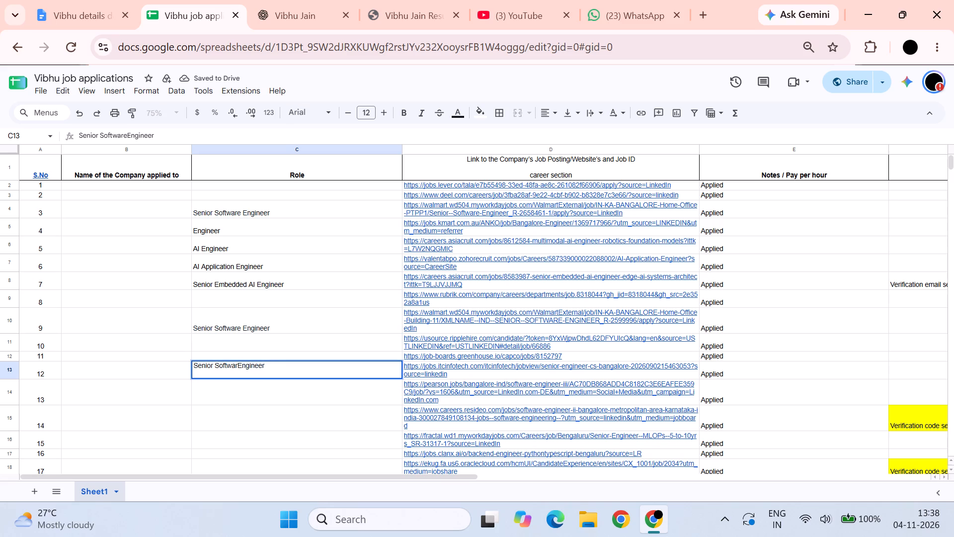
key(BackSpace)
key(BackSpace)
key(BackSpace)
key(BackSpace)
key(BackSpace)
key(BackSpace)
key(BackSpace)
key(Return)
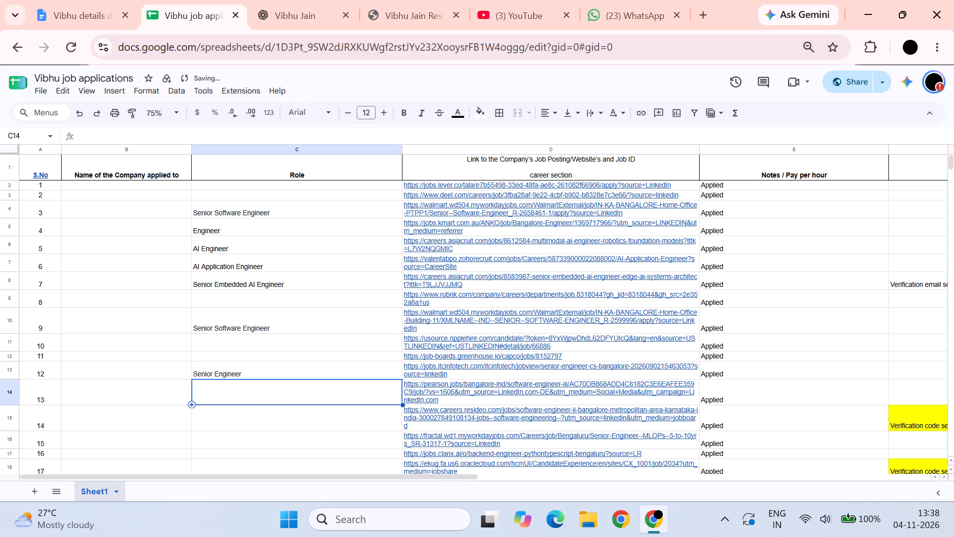
Fill in the role for the Pearson job at S.No 13 as Software Engineer, adapting the copied Senior Software Engineer text.
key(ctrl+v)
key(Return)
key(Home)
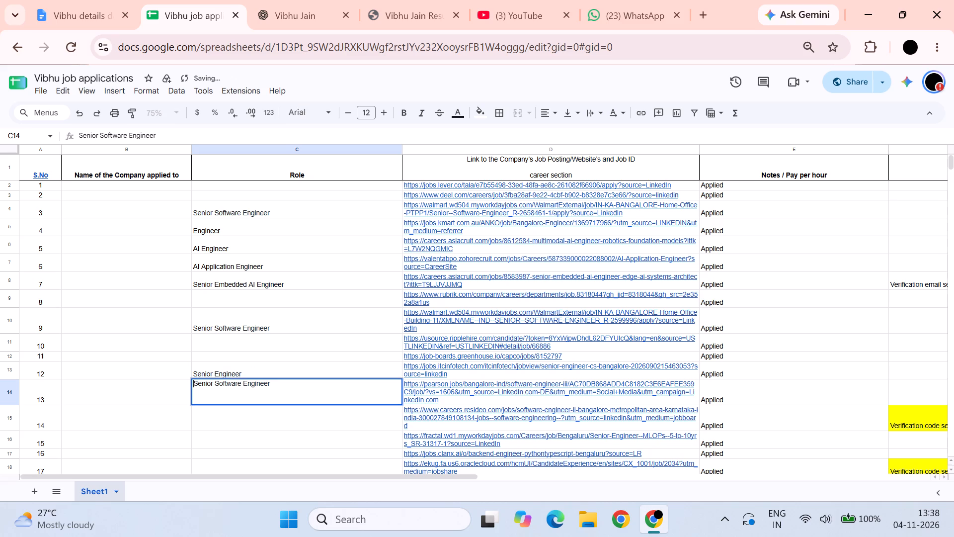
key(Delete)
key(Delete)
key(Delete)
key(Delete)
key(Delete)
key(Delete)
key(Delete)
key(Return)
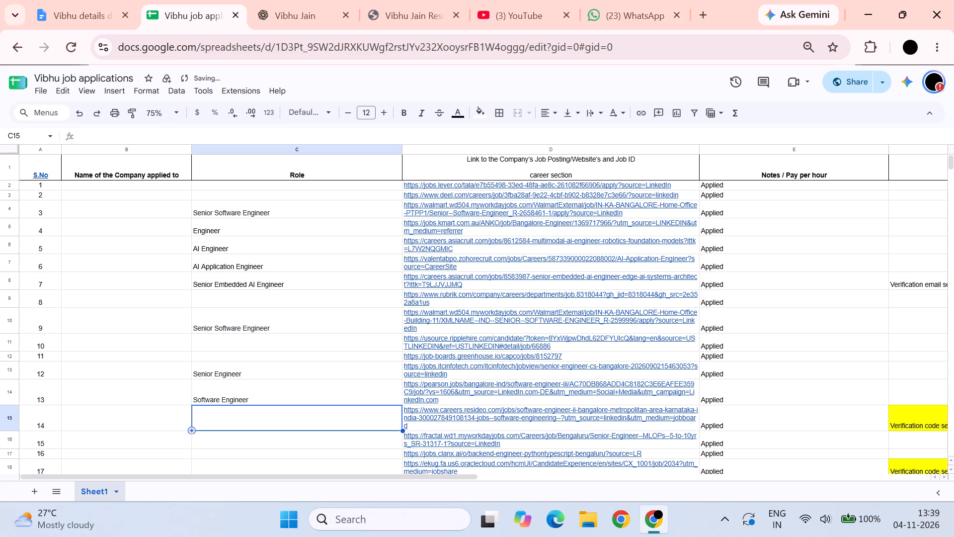
Copy the Software Engineer role from S.No 13 to the Resideo job at S.No 14.
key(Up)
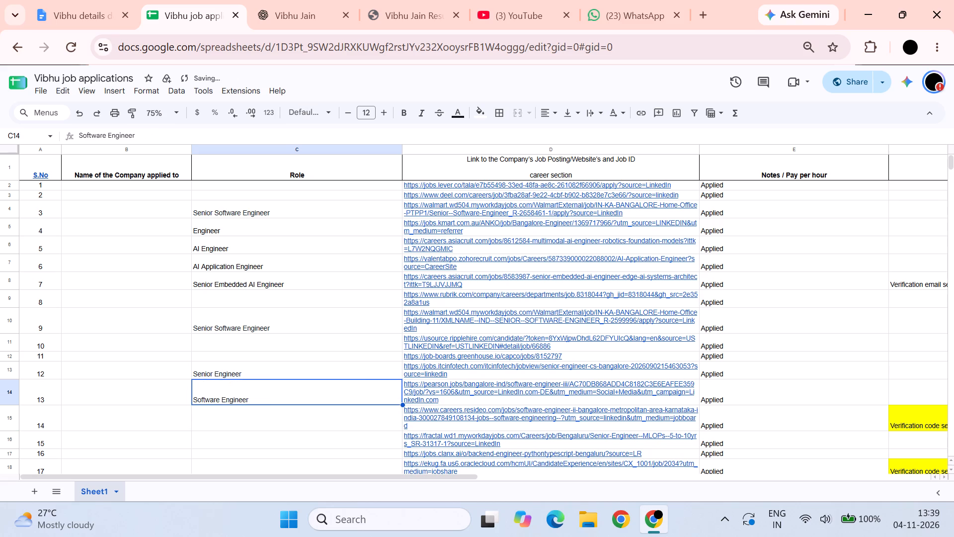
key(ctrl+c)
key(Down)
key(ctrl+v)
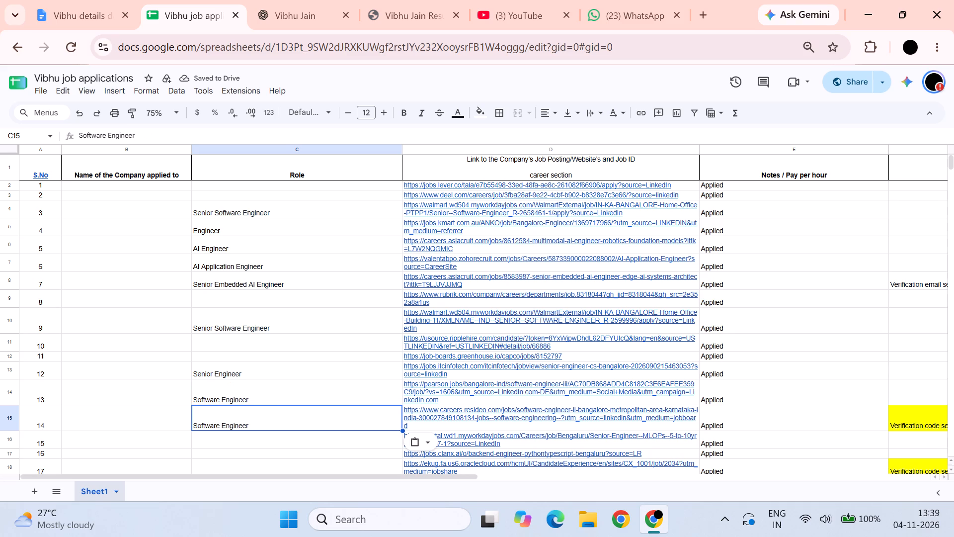
Copy the Senior Engineer role from S.No 12 to the Fractal job at S.No 15.
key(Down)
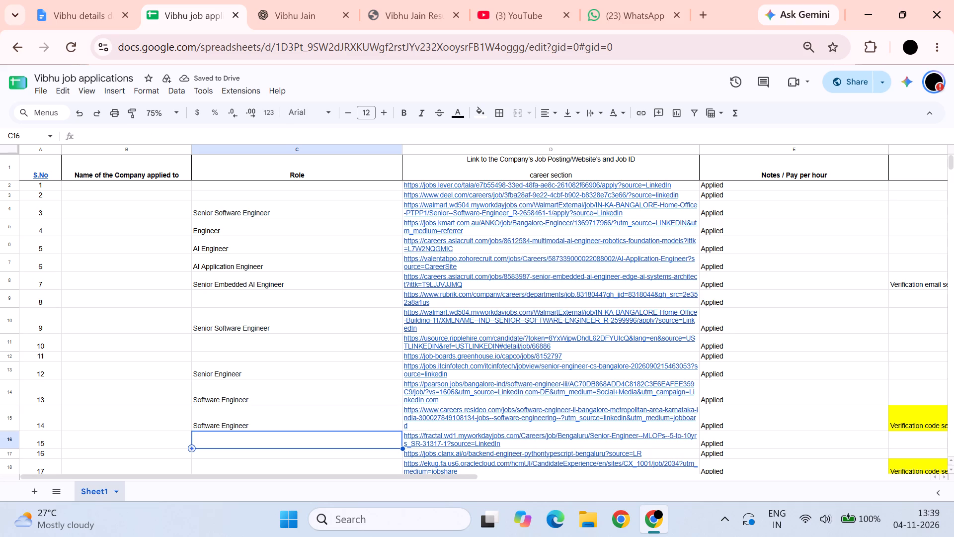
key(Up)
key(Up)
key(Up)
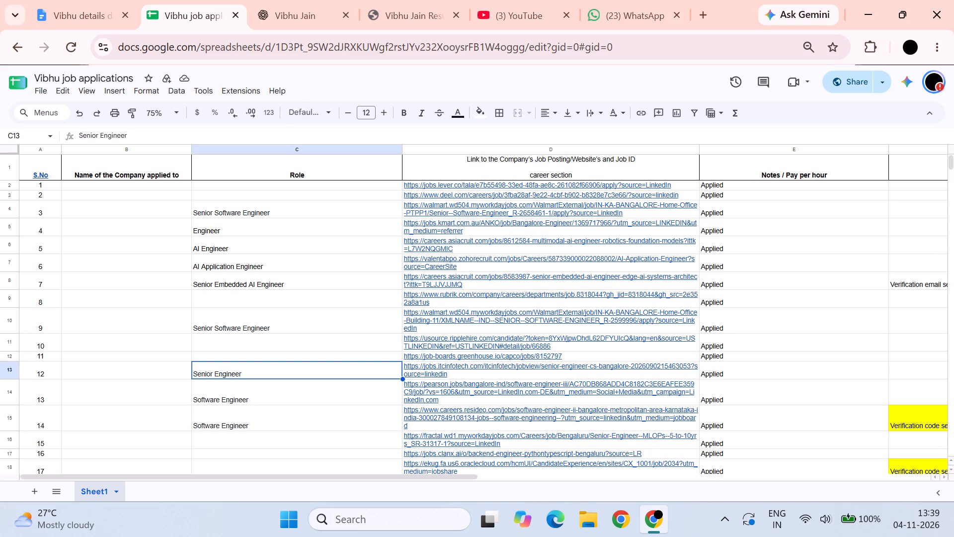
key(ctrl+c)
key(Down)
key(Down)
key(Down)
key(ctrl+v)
Enter Engineer Backend as the role for the Target job at S.No 19.
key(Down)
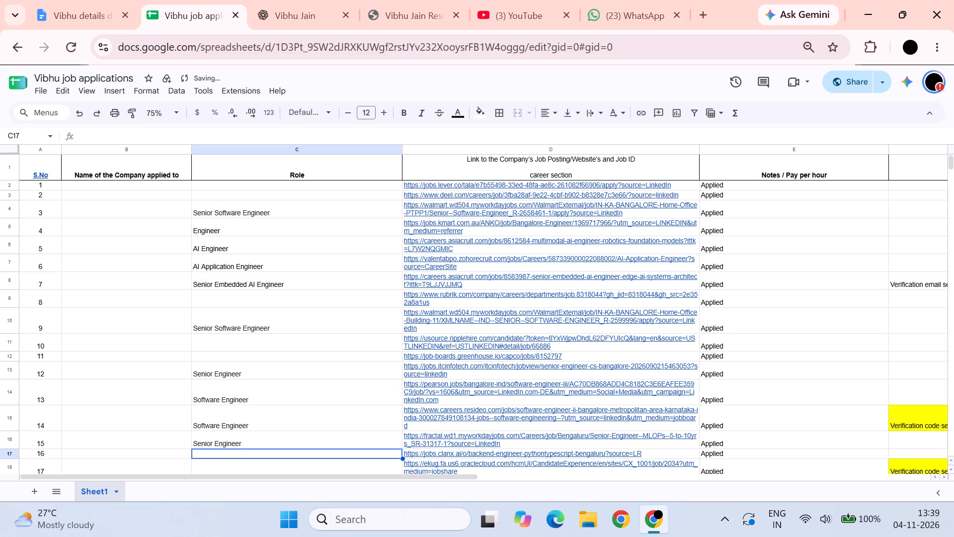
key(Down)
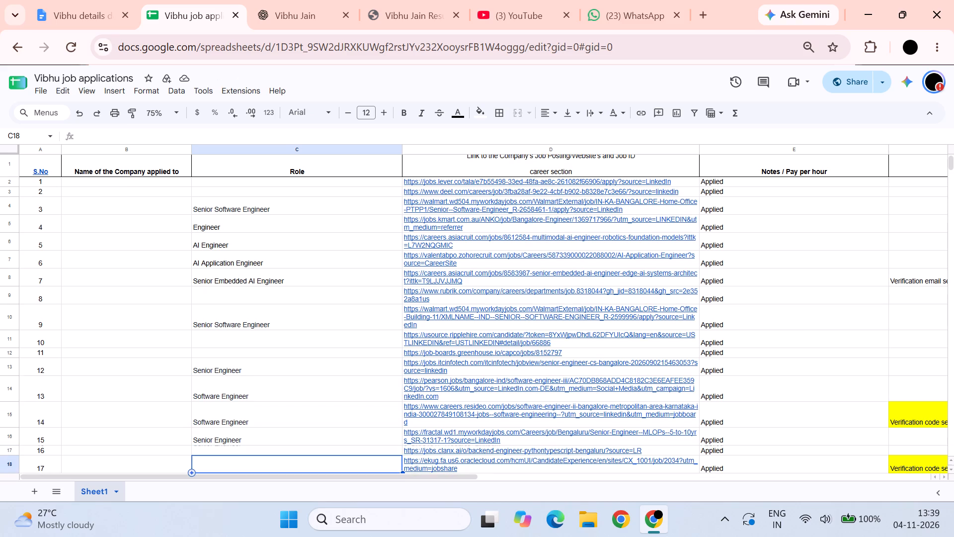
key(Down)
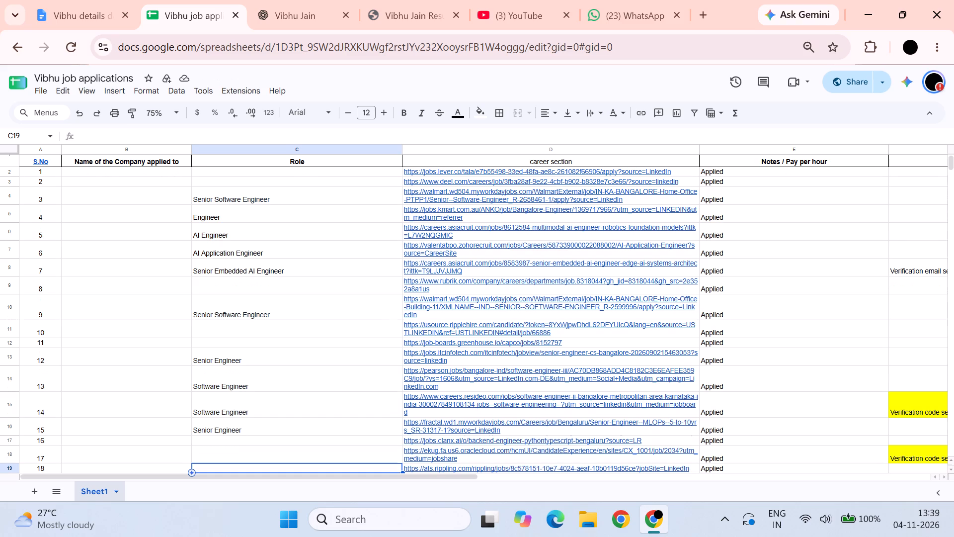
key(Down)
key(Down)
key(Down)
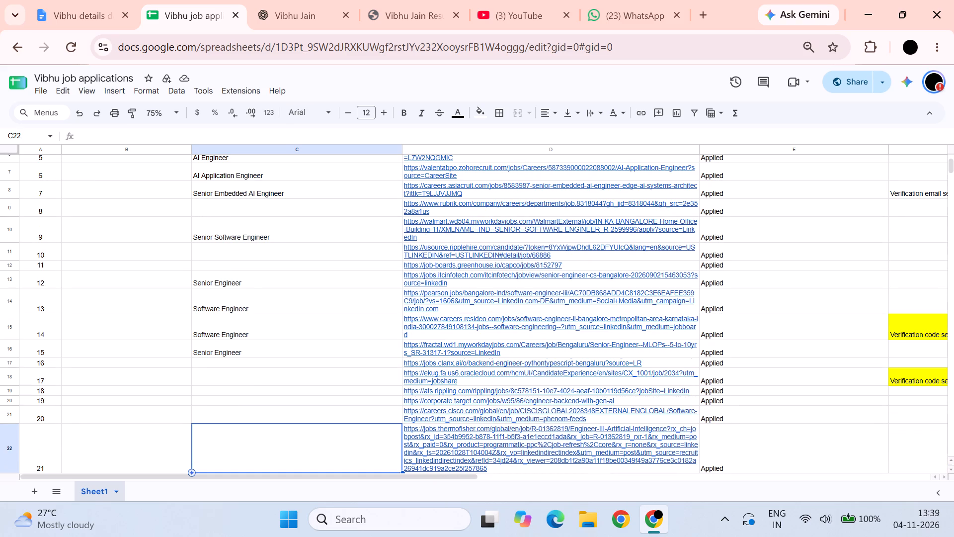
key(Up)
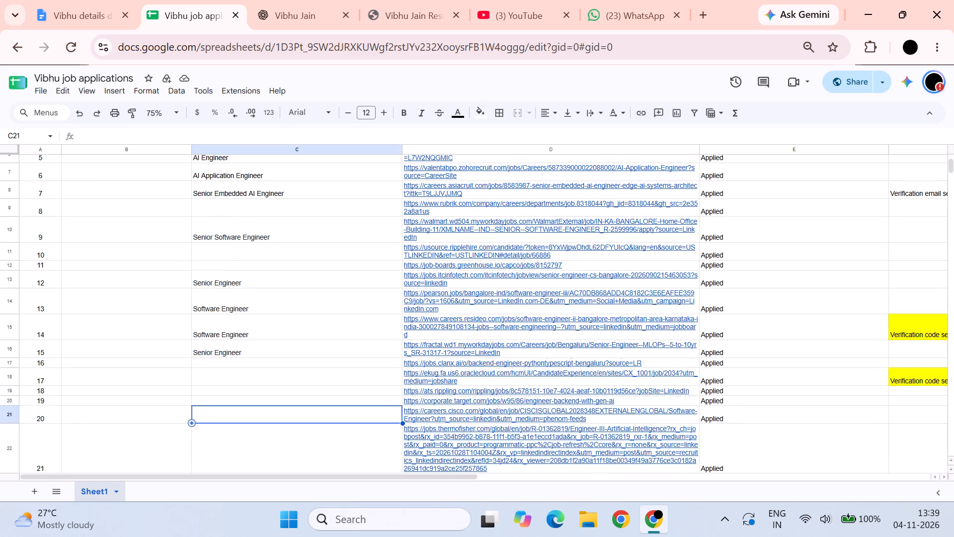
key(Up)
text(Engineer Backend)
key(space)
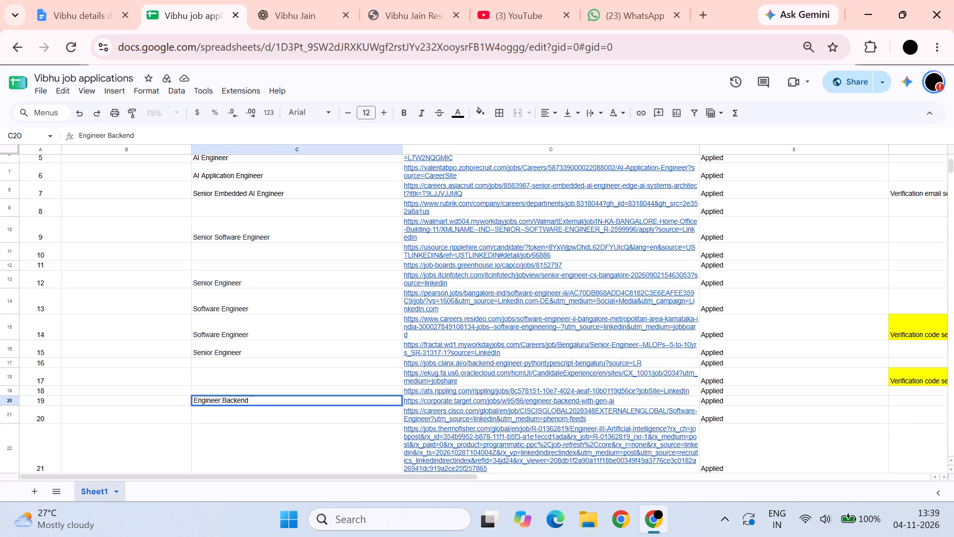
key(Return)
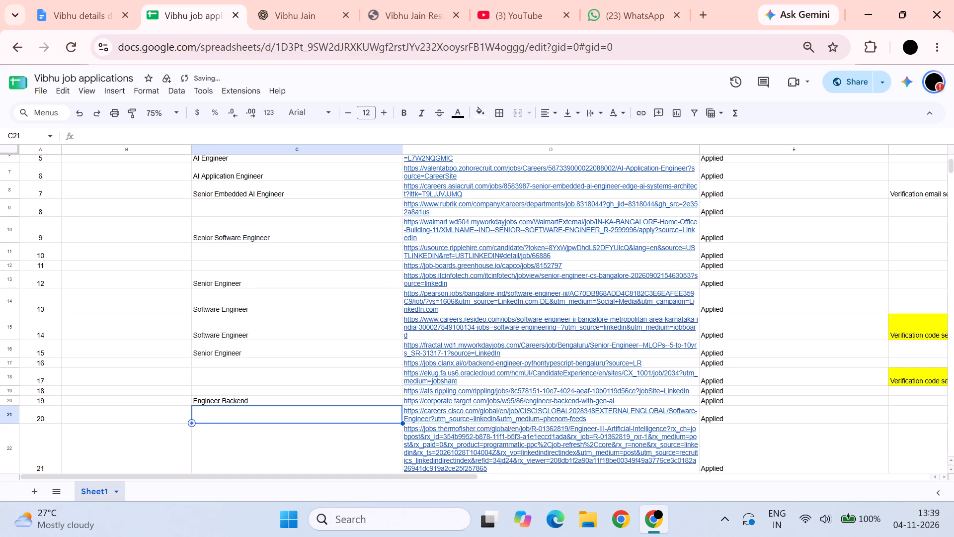
Enter Backend Engineer as the role for the job at S.No 16.
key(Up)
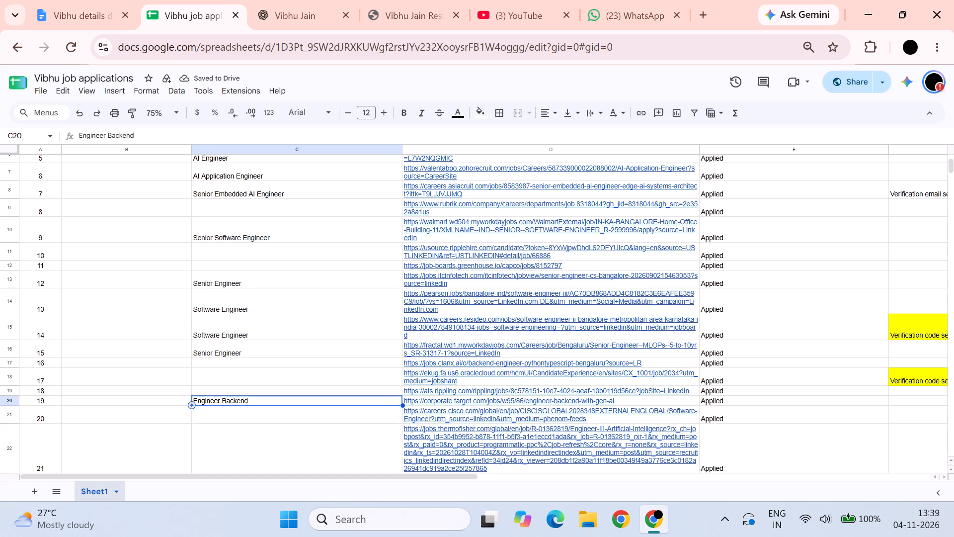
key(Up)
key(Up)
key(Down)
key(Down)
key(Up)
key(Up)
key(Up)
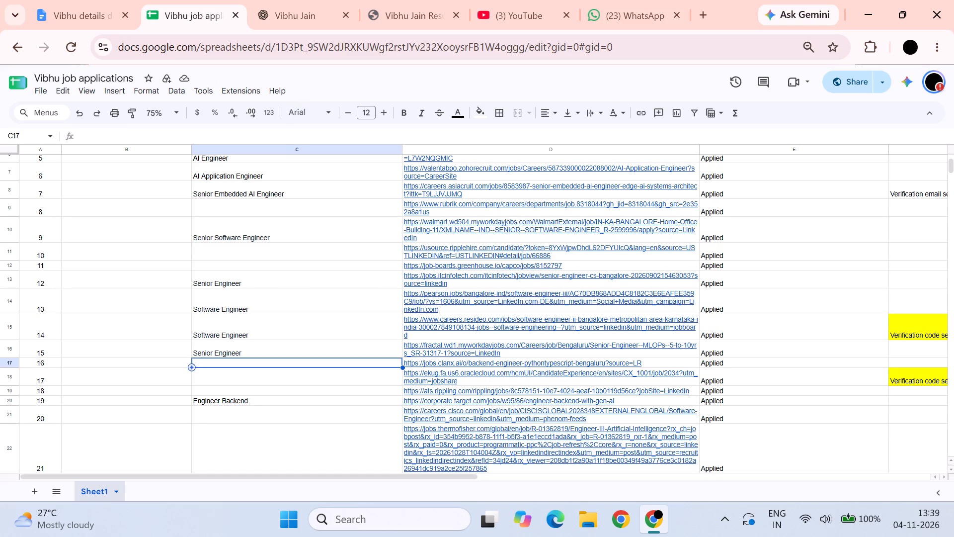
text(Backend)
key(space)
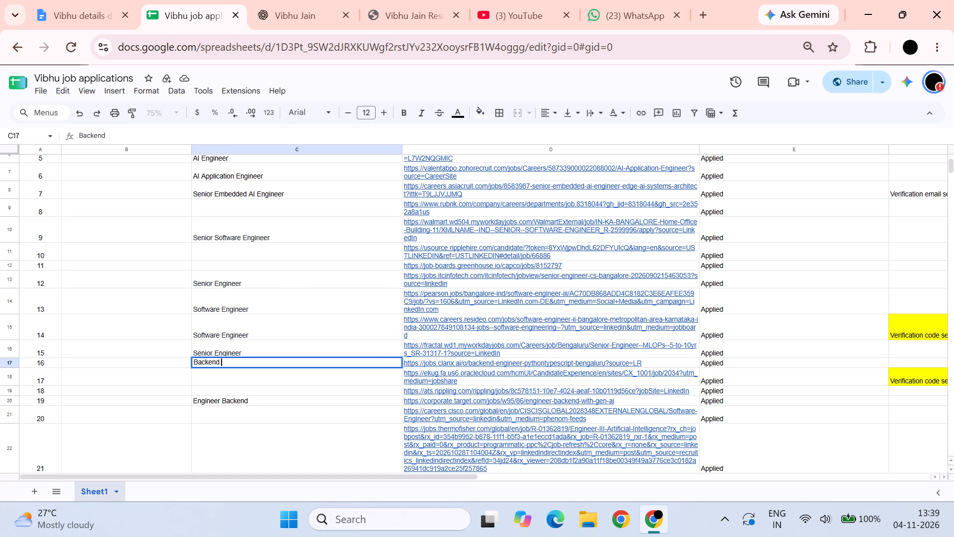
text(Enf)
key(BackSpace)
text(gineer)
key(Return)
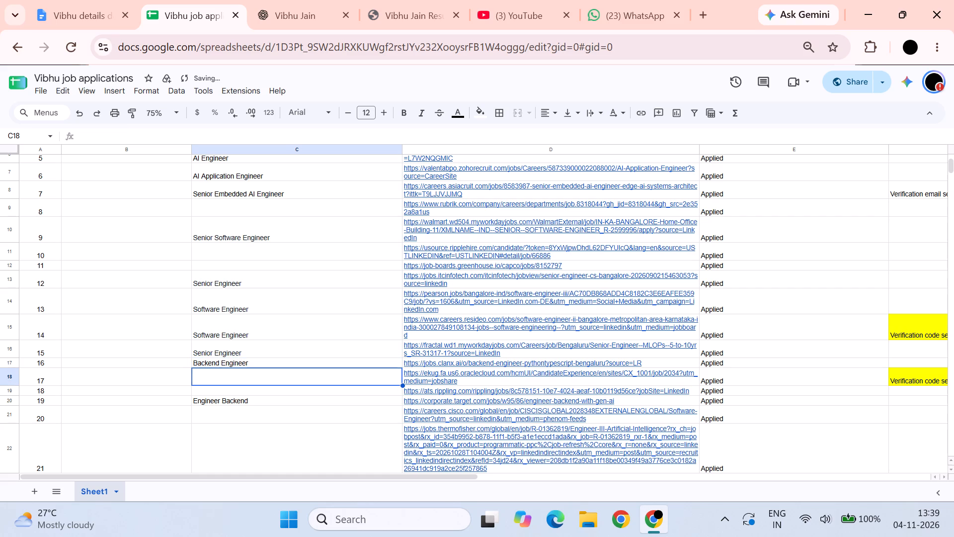
Copy the Software Engineer role from S.No 14 to the Cisco job at S.No 20.
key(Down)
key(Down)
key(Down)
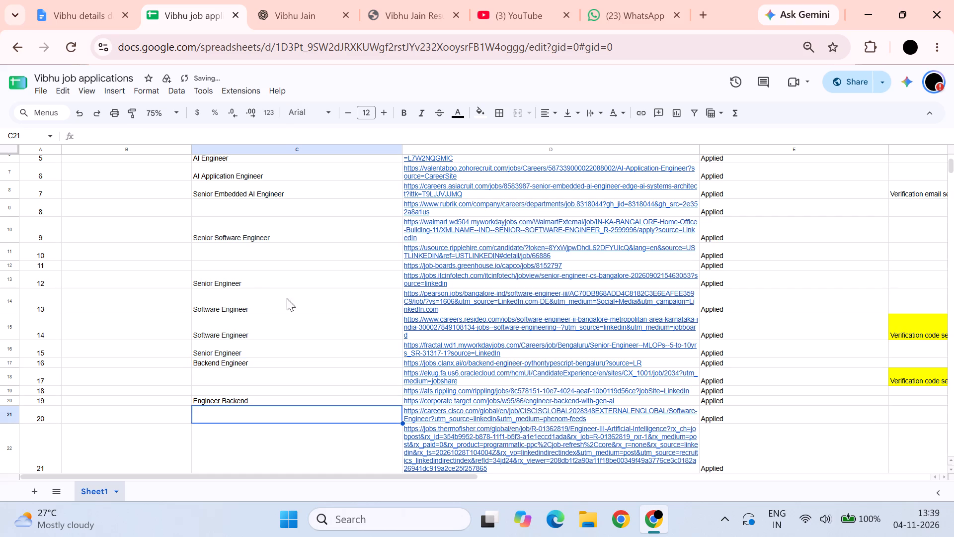
click(258, 329)
key(ctrl+c)
click(286, 411)
key(ctrl+v)
Enter Engineer III AI as the role for the Thermo Fisher job at S.No 21.
scroll(286, 410, down, 2)
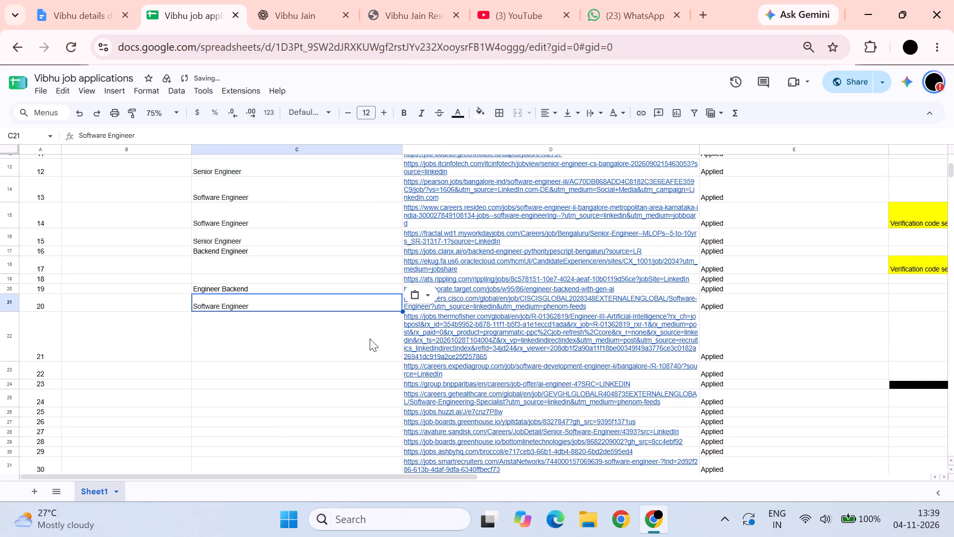
click(370, 339)
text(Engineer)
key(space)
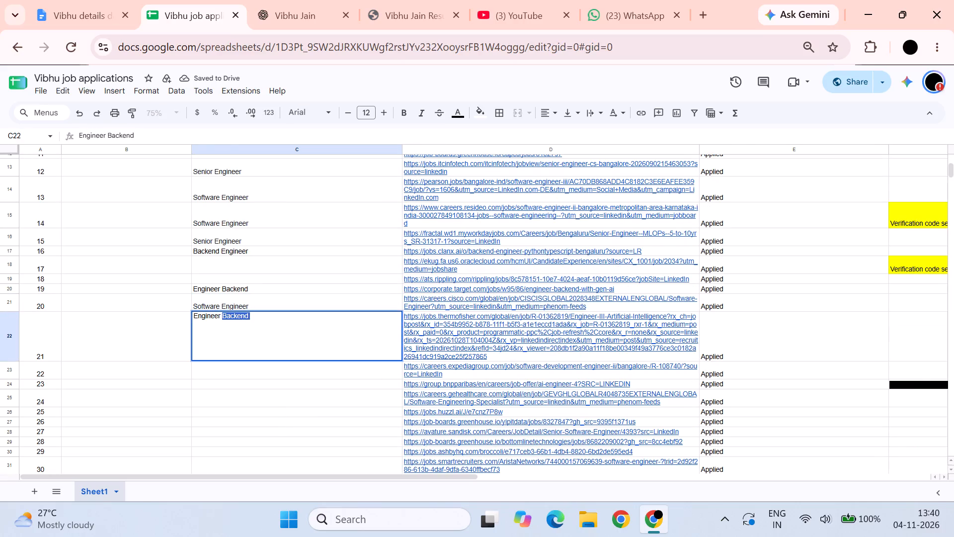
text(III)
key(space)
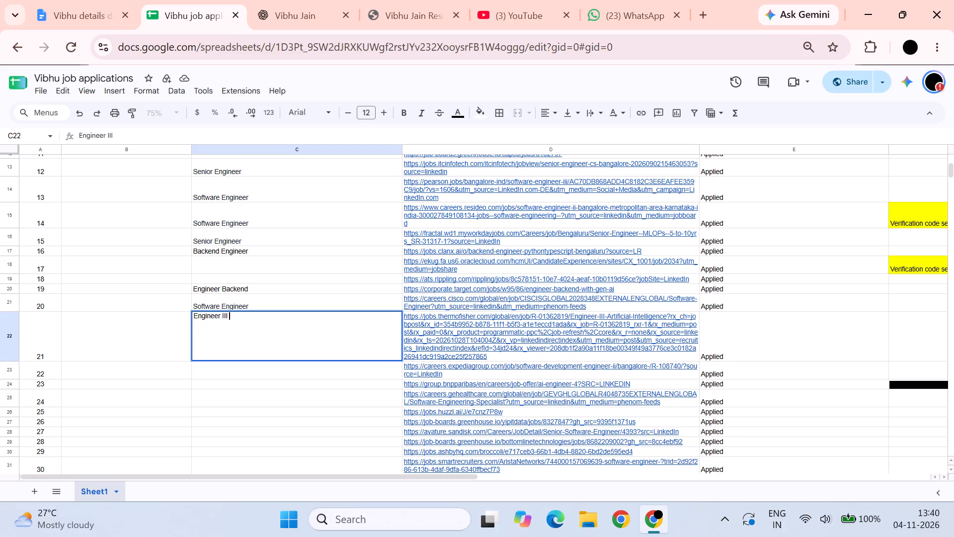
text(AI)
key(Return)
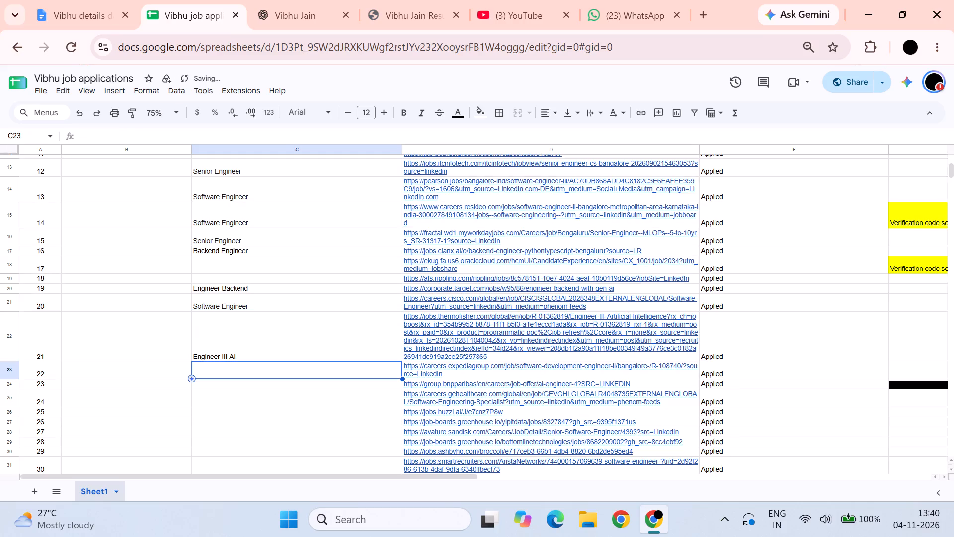
Enter Software Development Engineer as the role for the Expedia Group job at S.No 22.
scroll(450, 357, up, 2)
scroll(311, 327, up, 1)
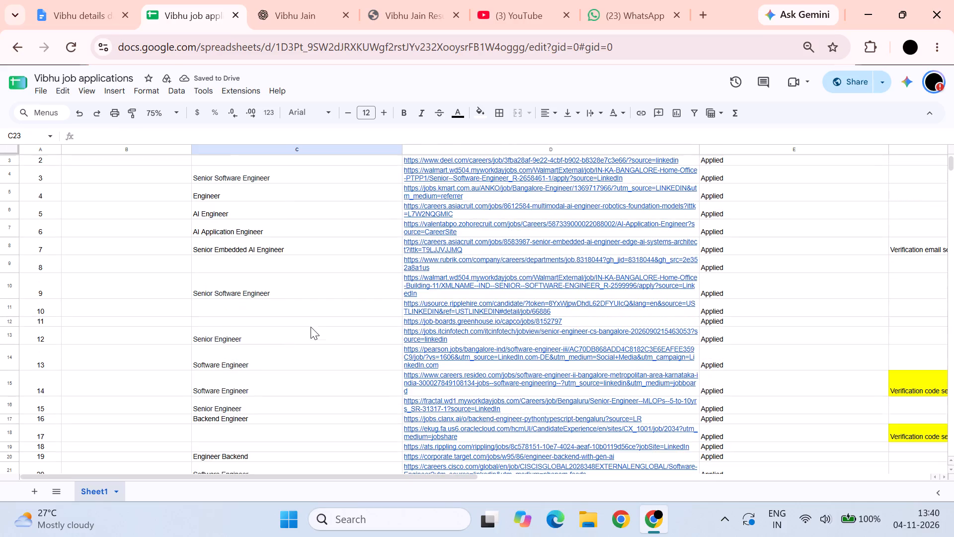
scroll(311, 327, down, 5)
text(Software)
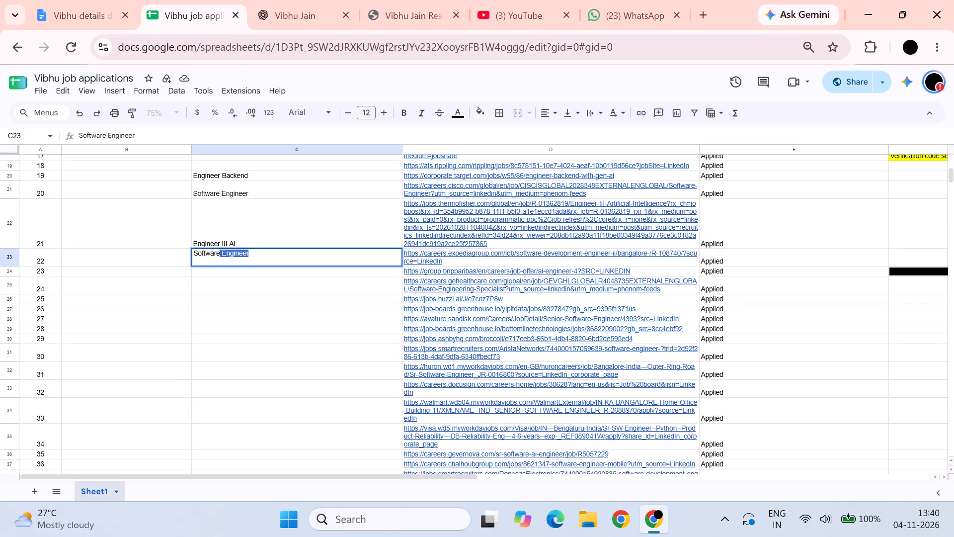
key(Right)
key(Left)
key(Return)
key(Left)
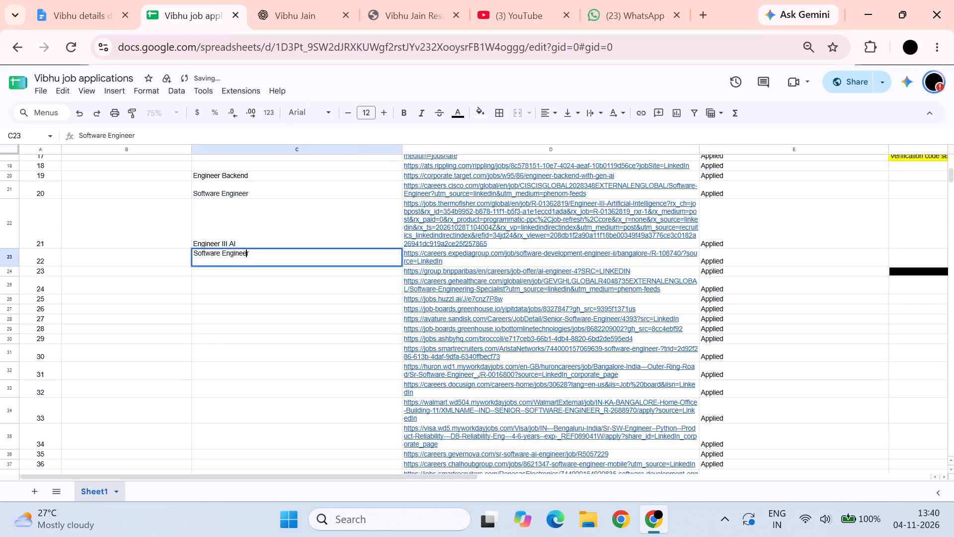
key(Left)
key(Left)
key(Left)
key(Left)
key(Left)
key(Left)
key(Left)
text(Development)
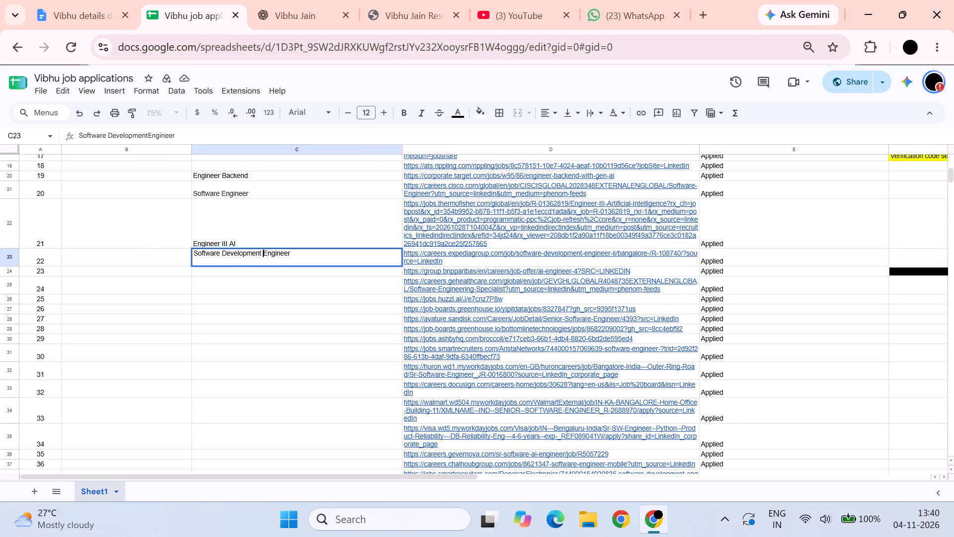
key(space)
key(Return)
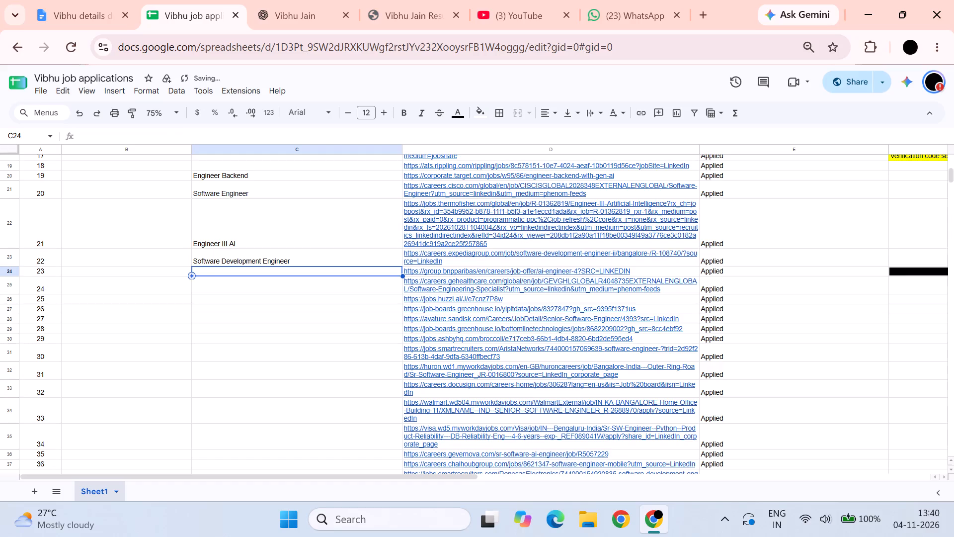
Enter AI Engineer as the role for the BNP Paribas job at S.No 23.
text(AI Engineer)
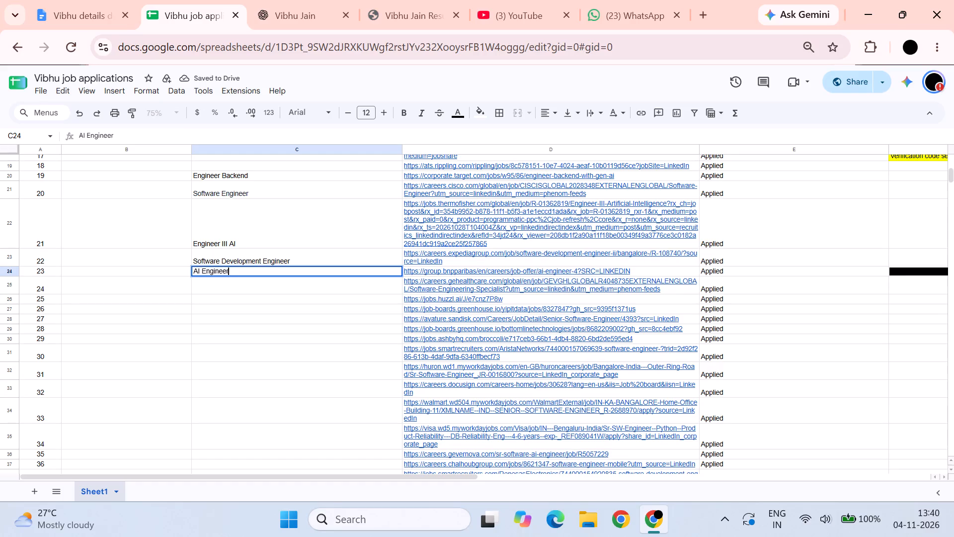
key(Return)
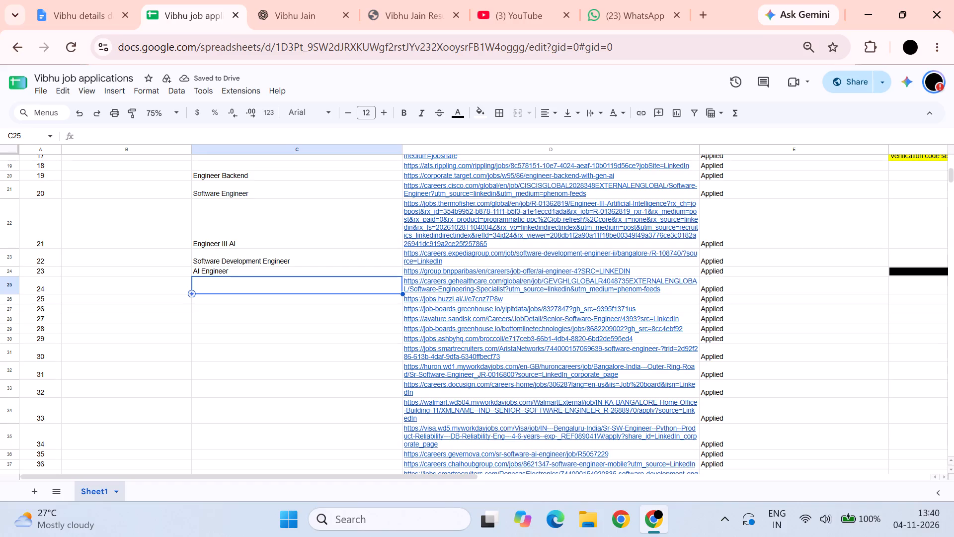
Enter Software Engineering Specialist as the role for the GE HealthCare job at S.No 24.
click(277, 194)
key(ctrl+c)
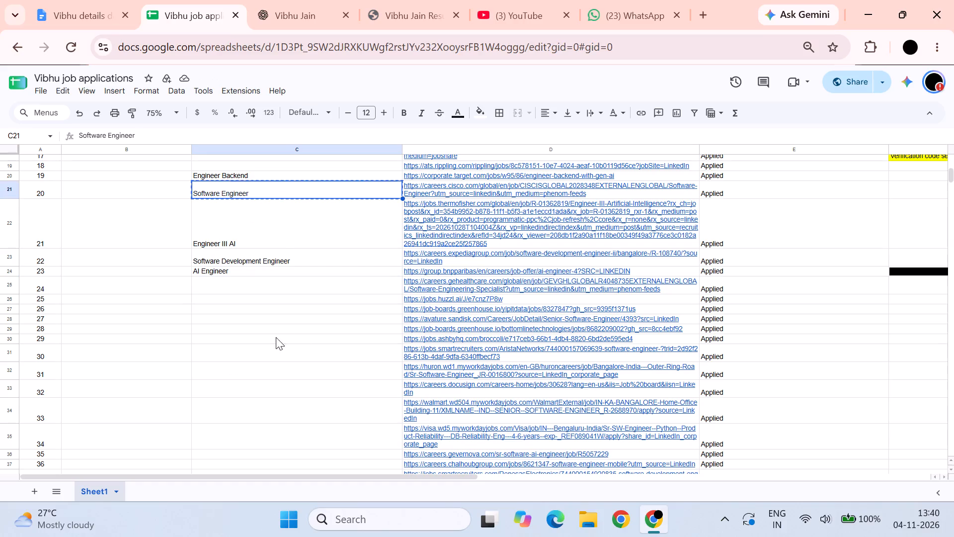
click(239, 291)
key(ctrl+v)
double_click(277, 288)
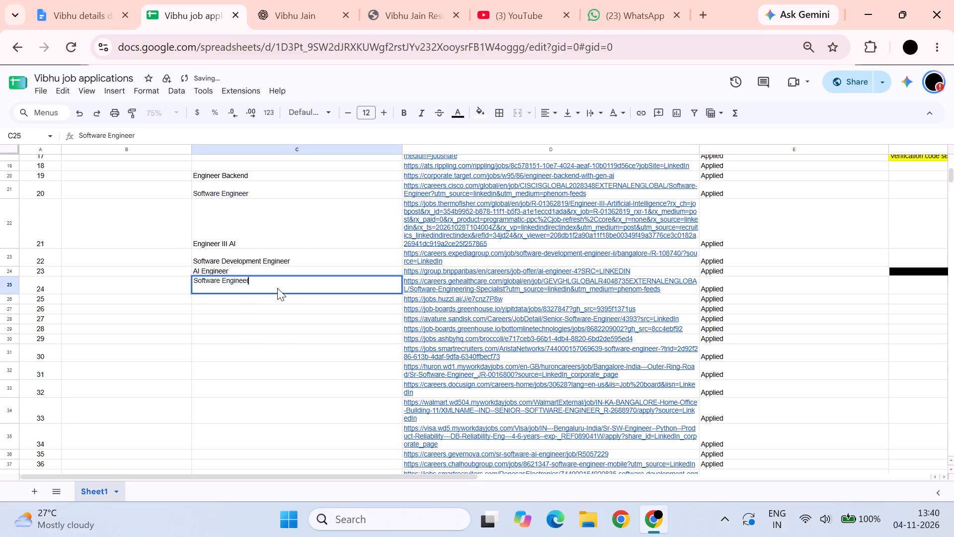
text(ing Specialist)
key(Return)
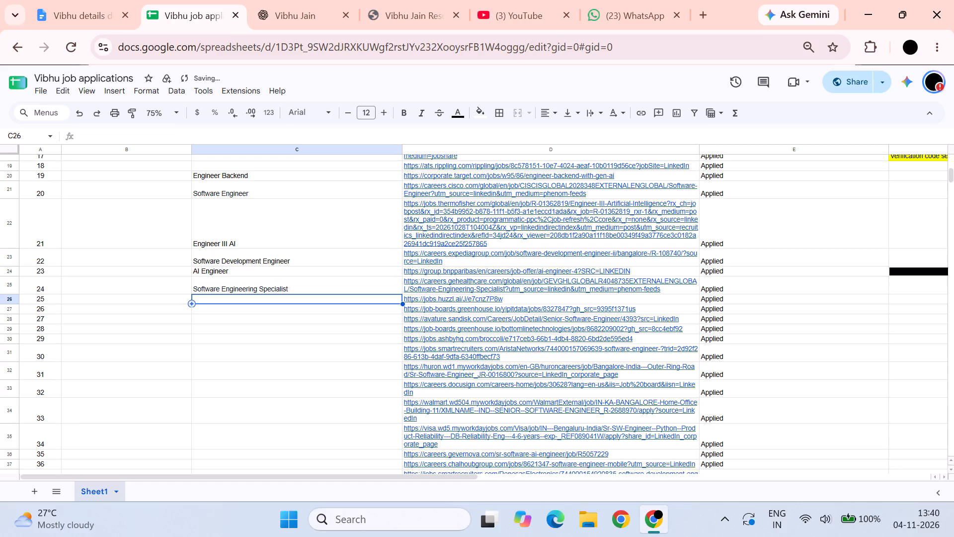
Copy the Senior Software Engineer role from S.No 9 to the Sandisk job at S.No 27.
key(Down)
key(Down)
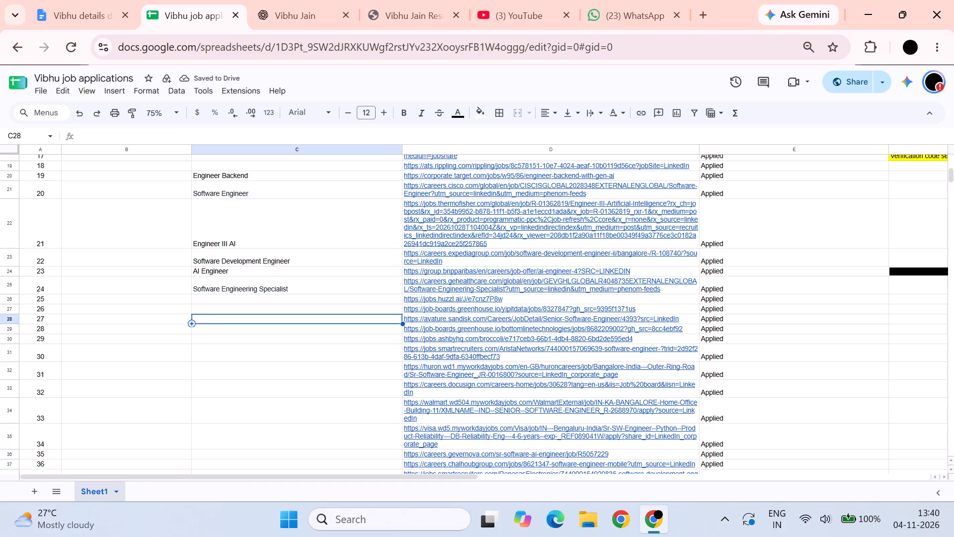
scroll(291, 299, up, 2)
scroll(235, 264, up, 2)
click(236, 237)
key(ctrl+c)
ctrl+scroll(364, 334, down, 5)
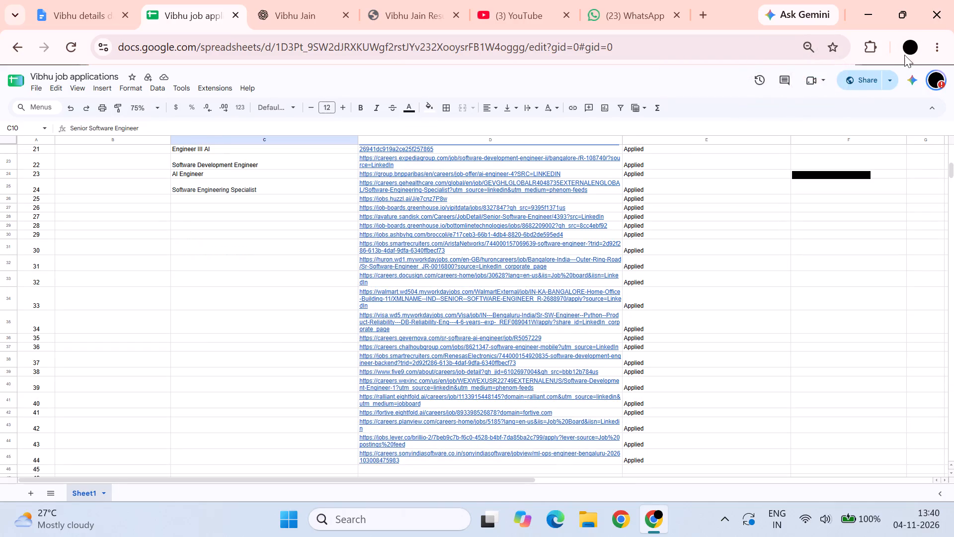
click(935, 46)
double_click(897, 349)
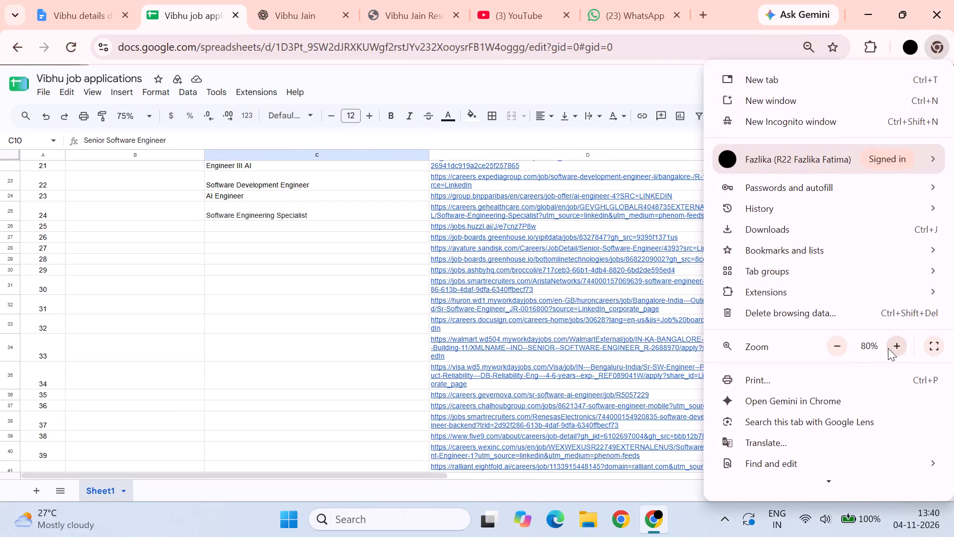
double_click(887, 346)
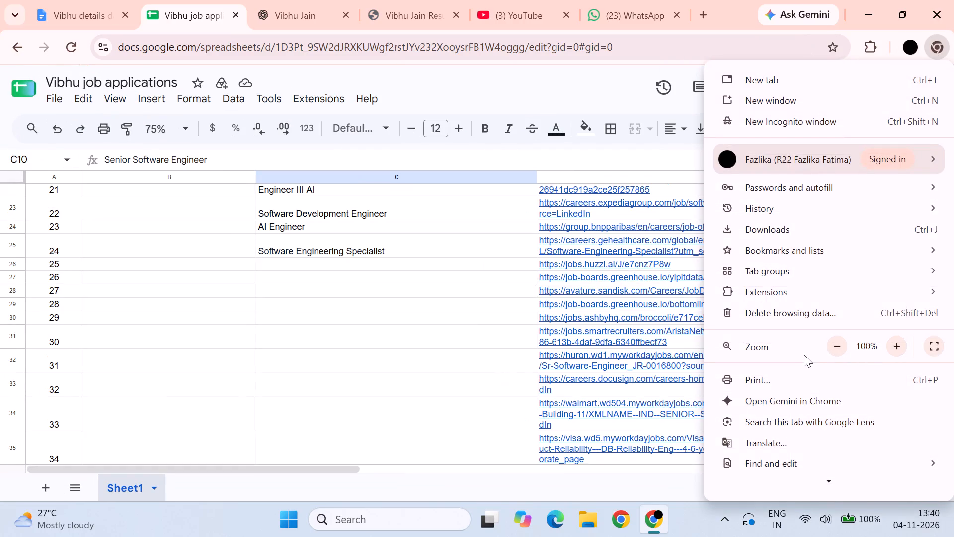
click(802, 353)
double_click(828, 351)
click(828, 351)
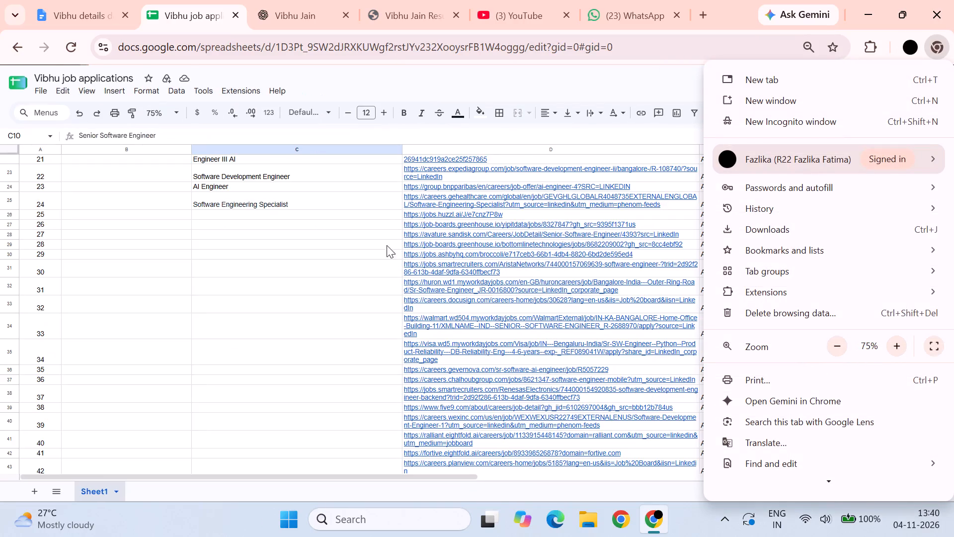
click(304, 226)
key(Down)
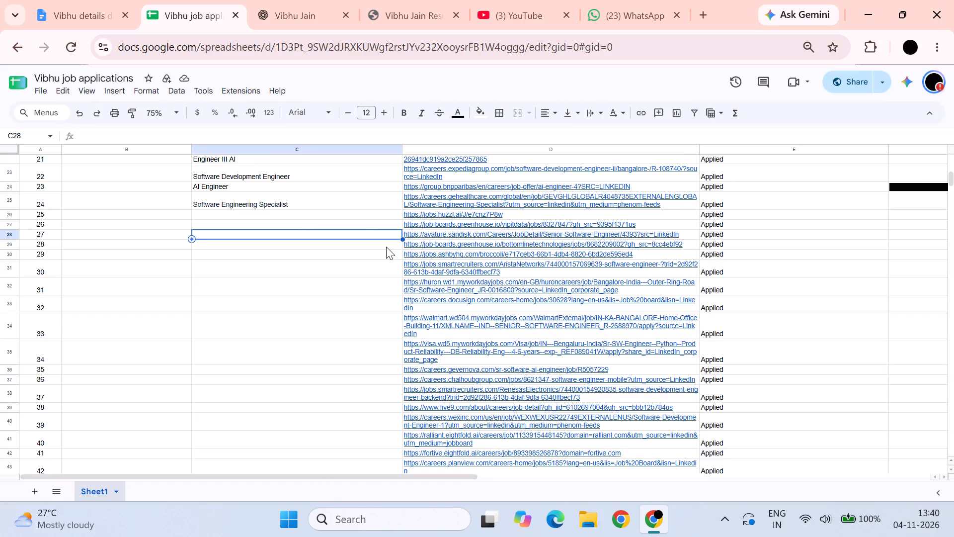
key(ctrl+v)
Copy the Software Engineer role from S.No 20 to the Arista Networks job at S.No 30.
key(Down)
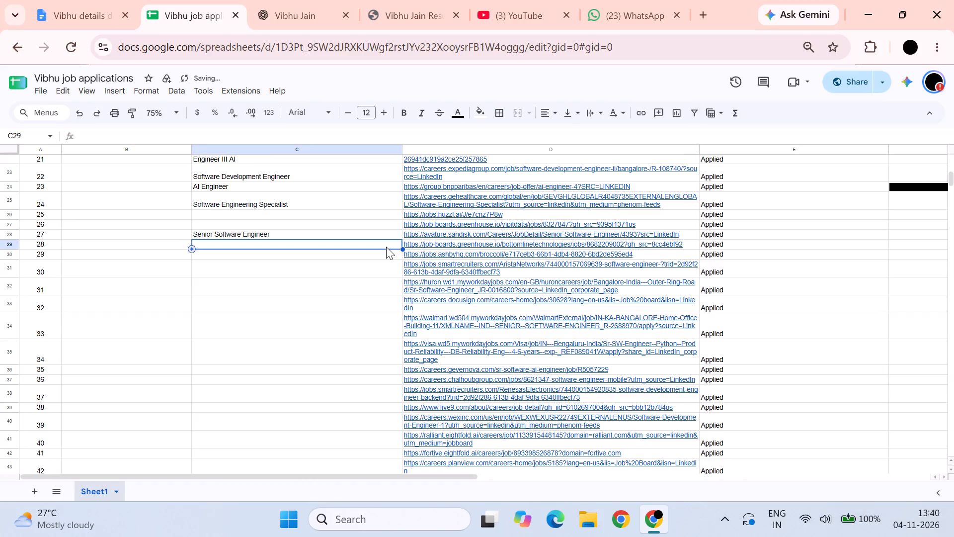
key(Down)
key(Down)
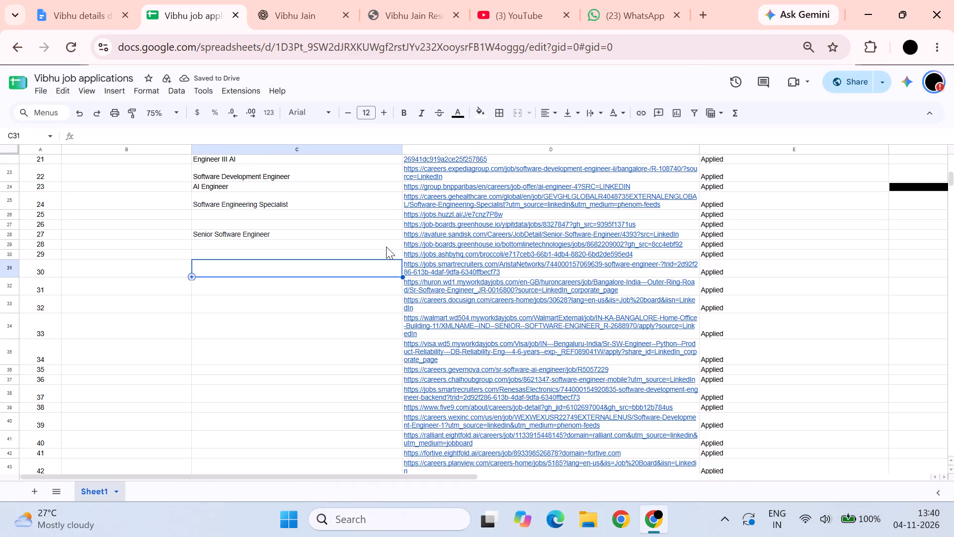
scroll(386, 247, up, 2)
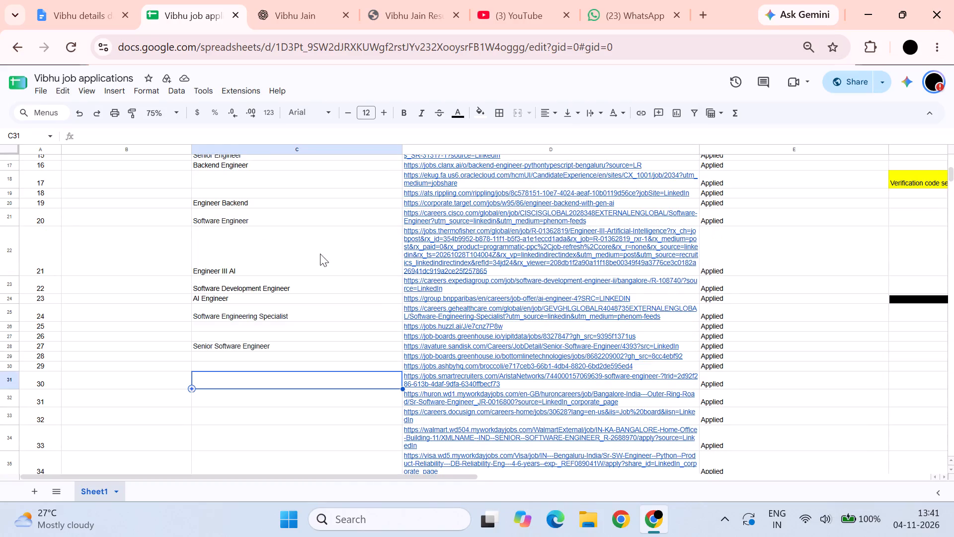
click(233, 220)
key(ctrl+c)
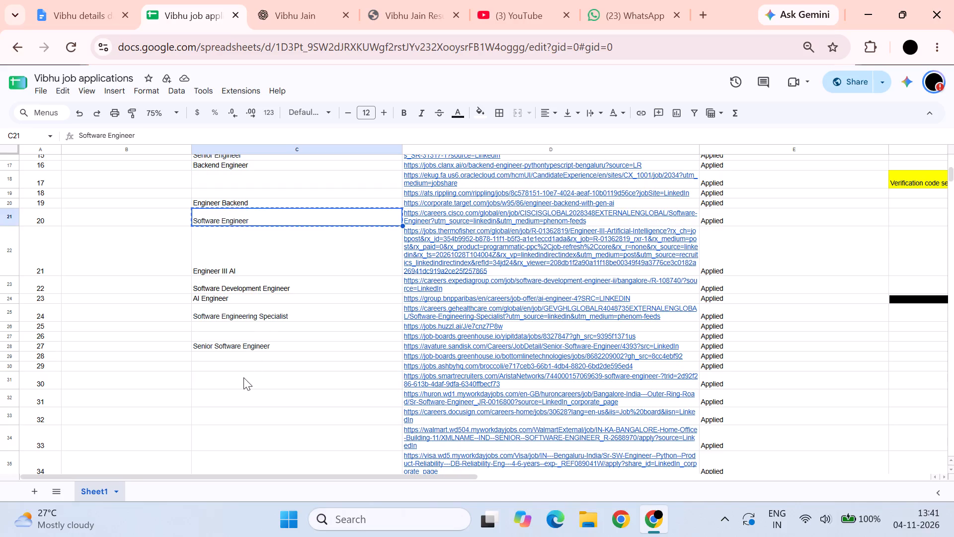
click(243, 377)
key(ctrl+v)
Fill in the same Software Engineer role for the Huron job at S.No 31.
scroll(526, 385, down, 1)
click(770, 343)
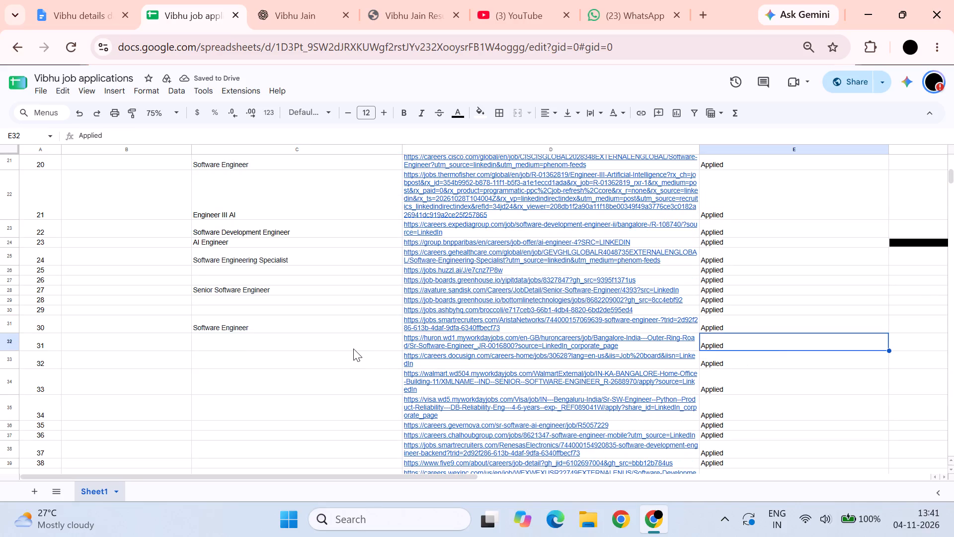
click(352, 347)
key(ctrl+v)
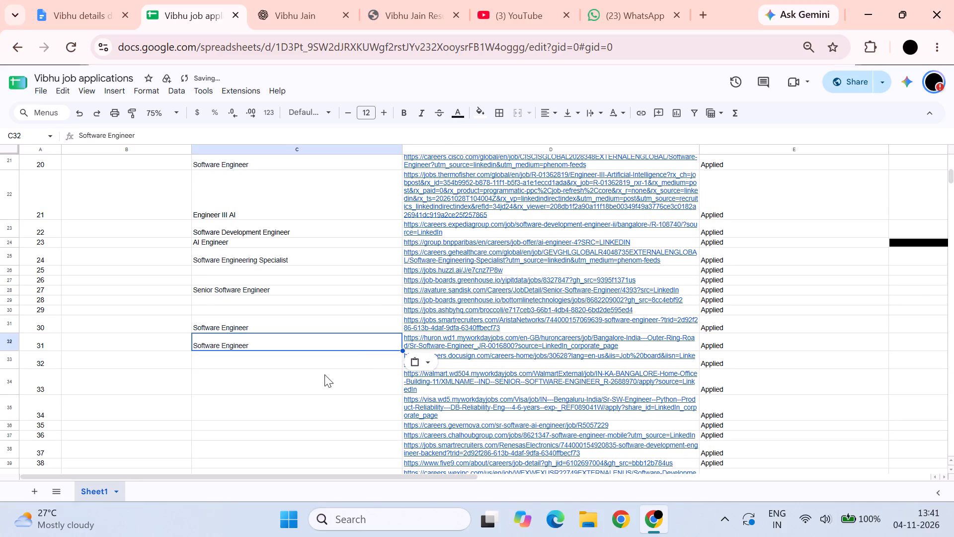
Open the Huron job posting linked at S.No 31.
click(763, 374)
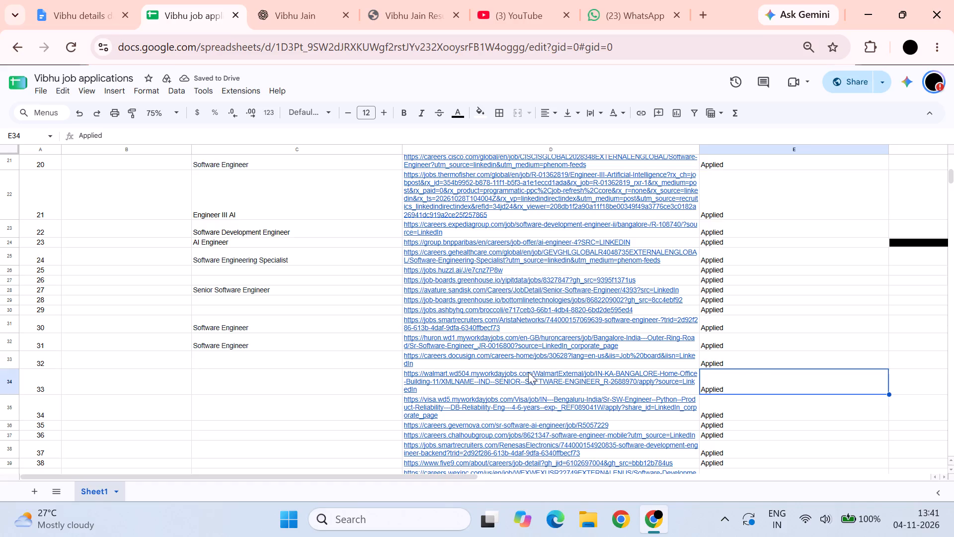
click(503, 347)
click(482, 367)
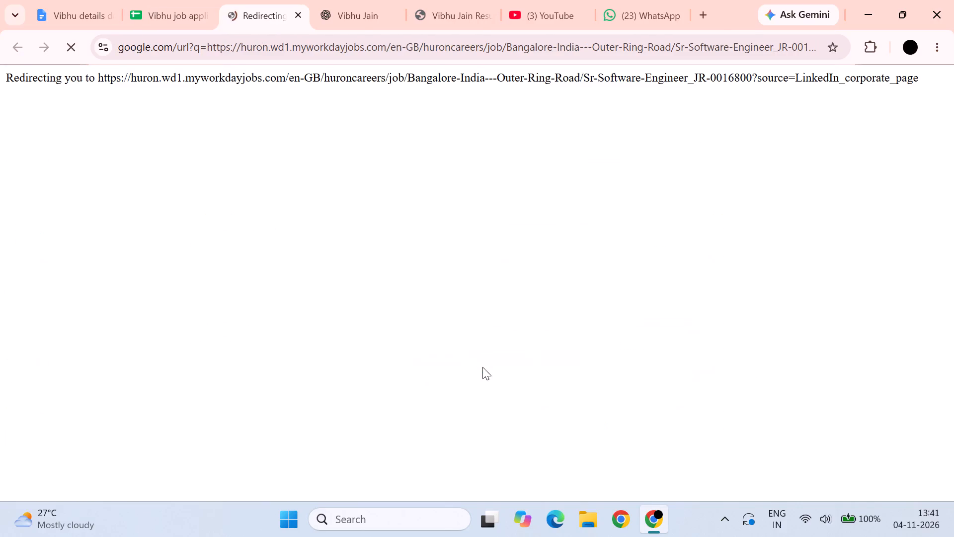
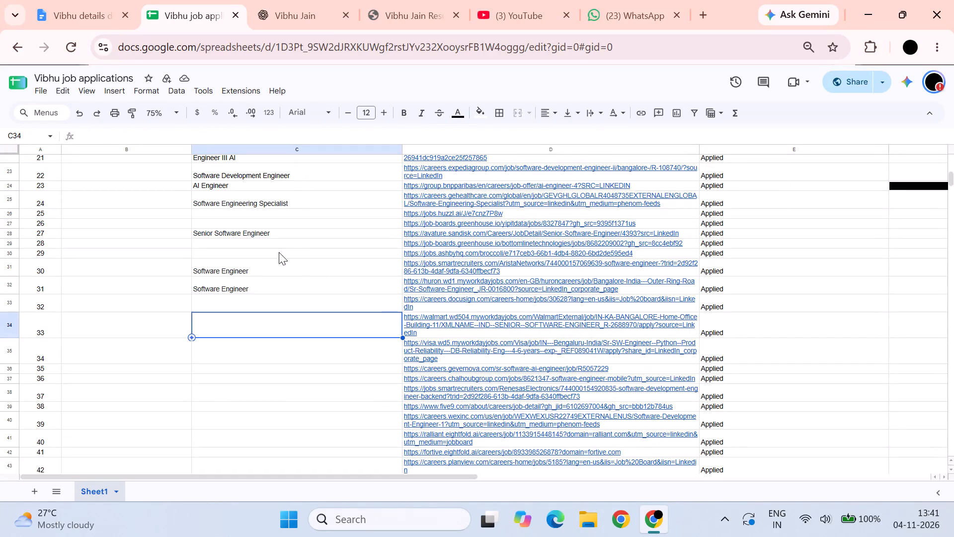
Copy the Senior Software Engineer role from S.No 27 to the Walmart job at S.No 33.
click(273, 233)
key(ctrl+c)
click(274, 332)
key(ctrl+v)
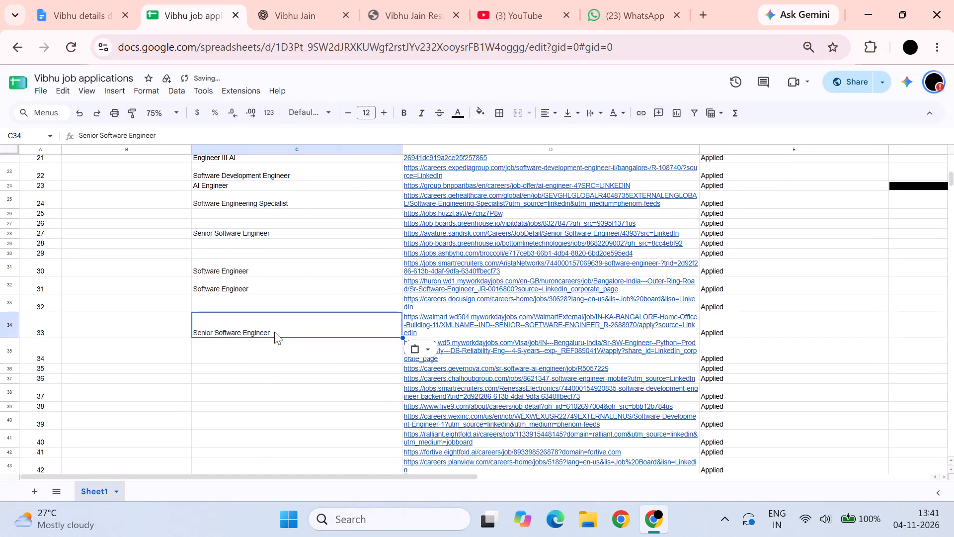
Enter "Sr SW Engineer" as the role for the Visa job at S.No 34.
click(271, 351)
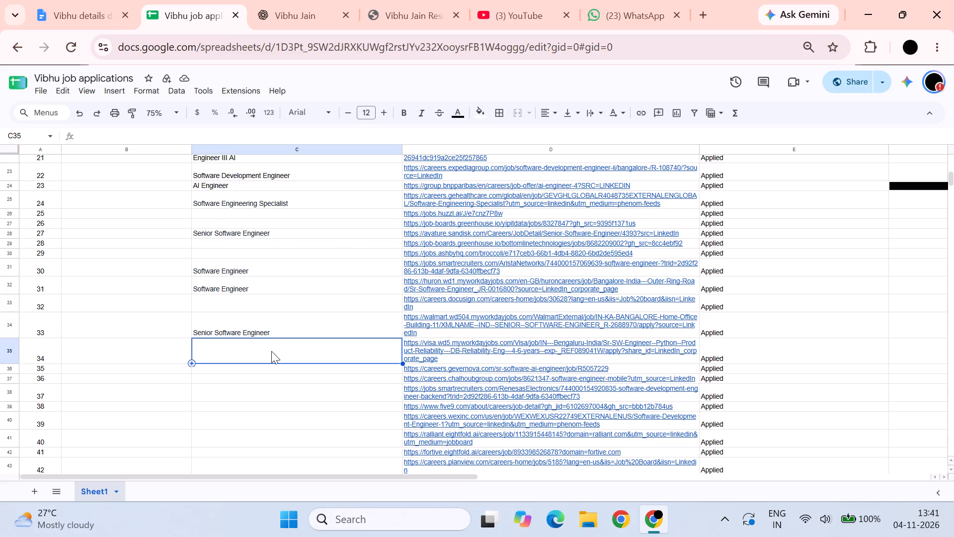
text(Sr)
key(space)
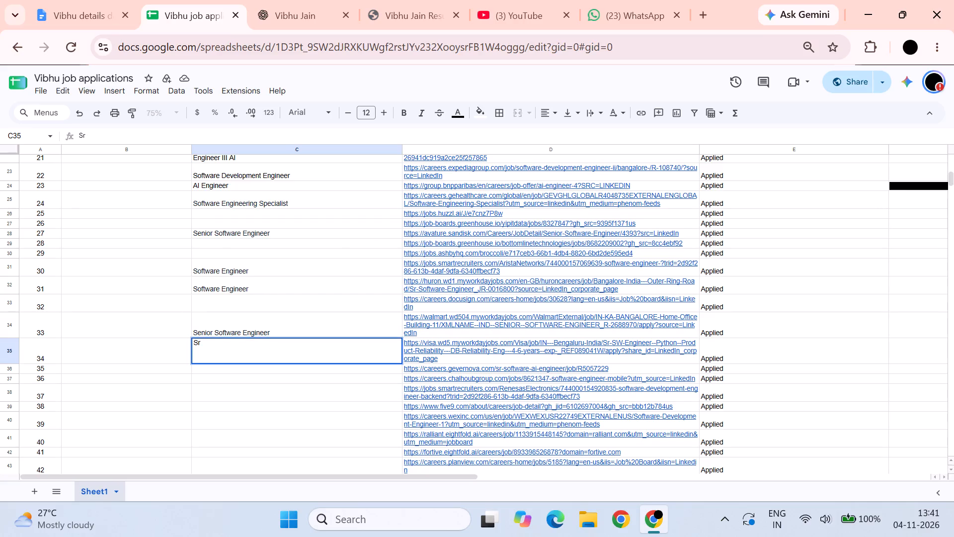
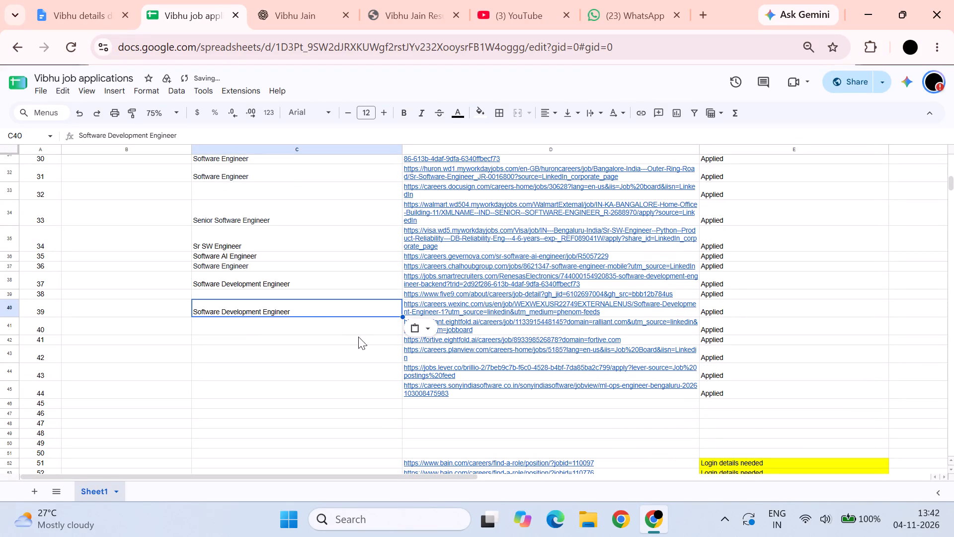
Fill in the missing job role for the Sony India Software job at S.No 44.
click(348, 334)
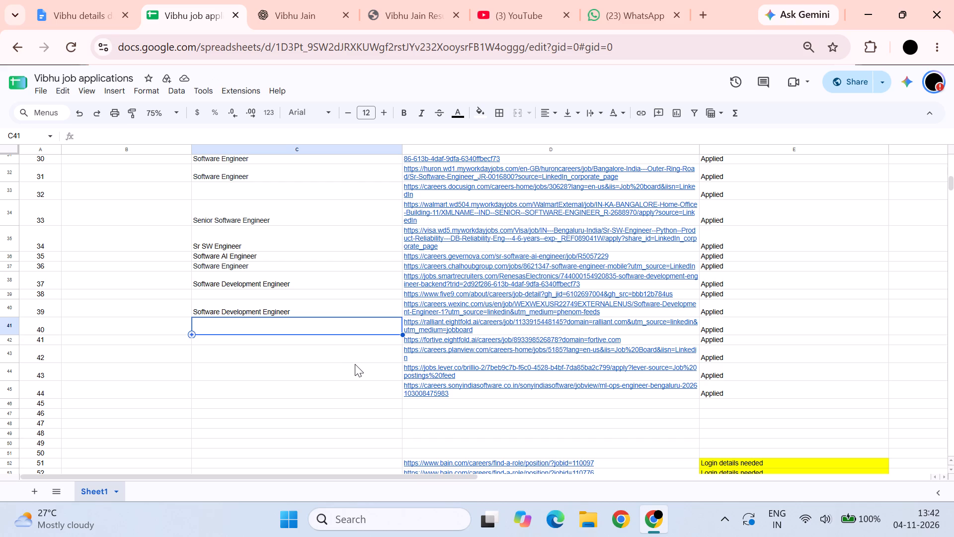
click(348, 386)
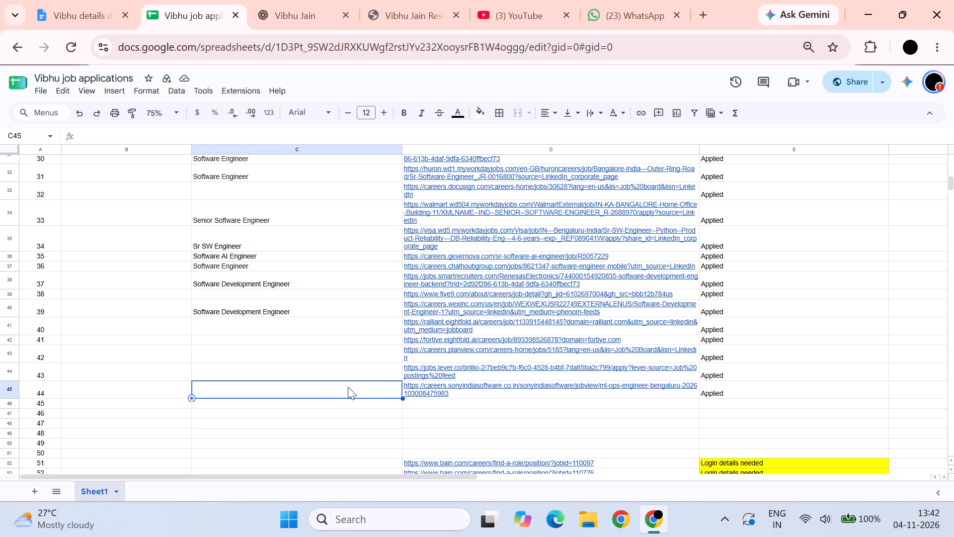
Enter ML OPS Engineer as the role for the Sony India Software job at S.No 44.
text(ML OPS Engineer)
key(Return)
Open the LinkedIn posting at S.No 53, continue to Tata Communications' own application page, and leave only that page open.
scroll(348, 387, down, 2)
scroll(391, 352, down, 2)
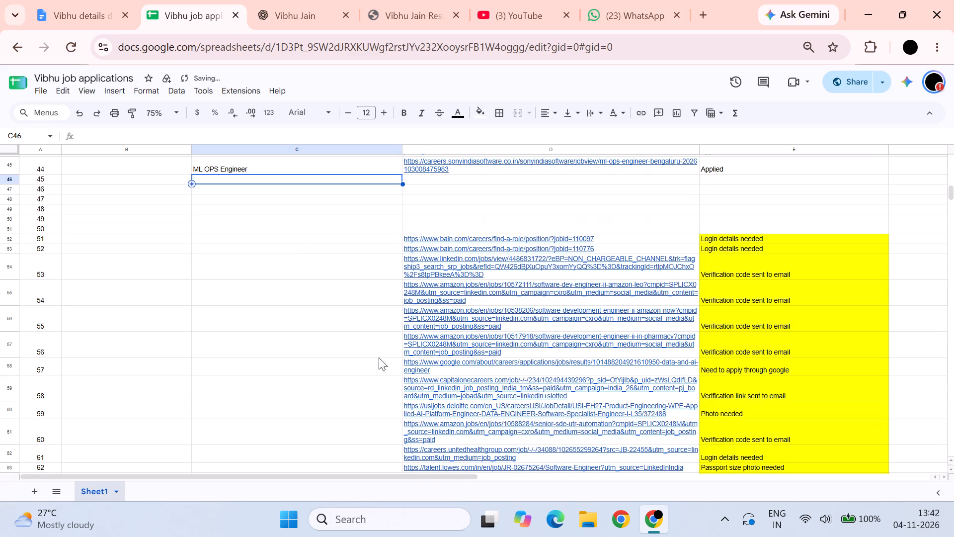
click(436, 276)
click(487, 291)
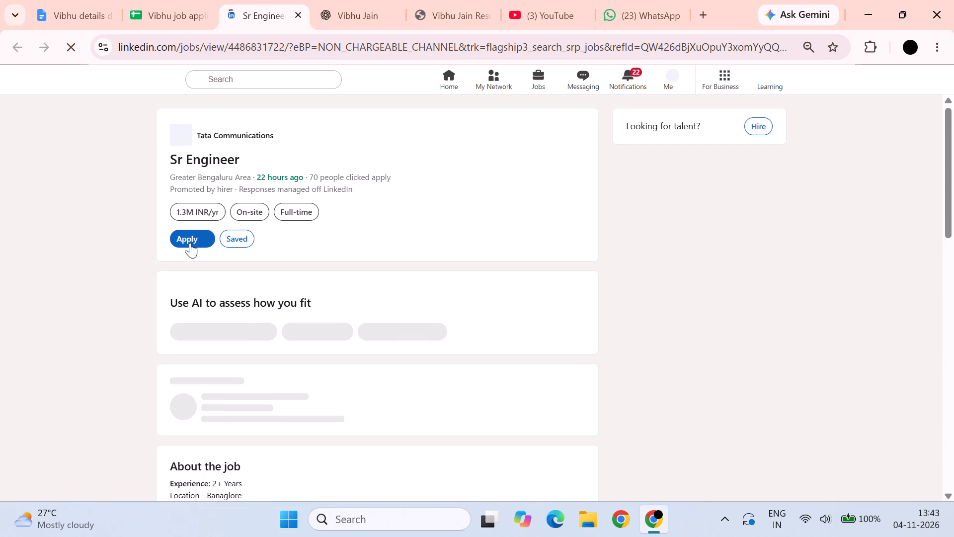
click(190, 243)
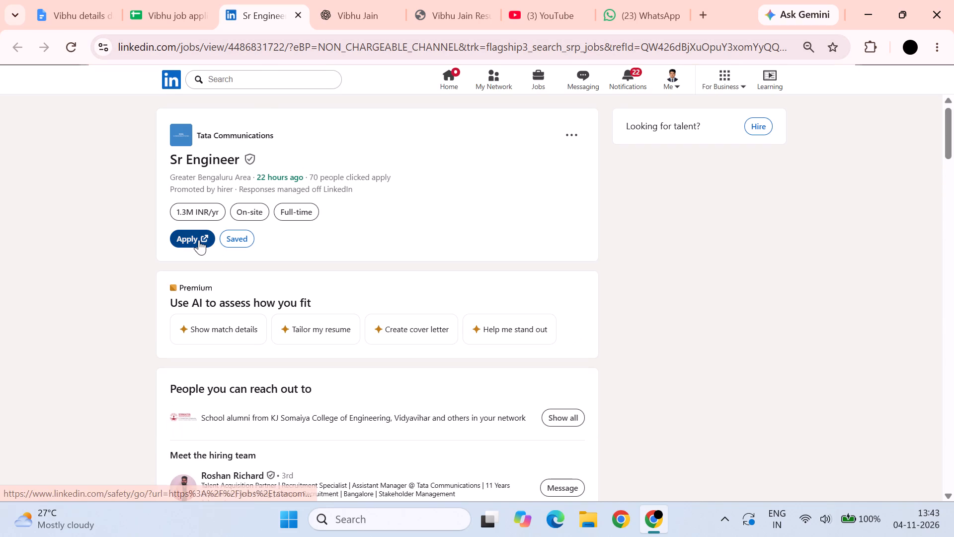
click(199, 240)
click(265, 14)
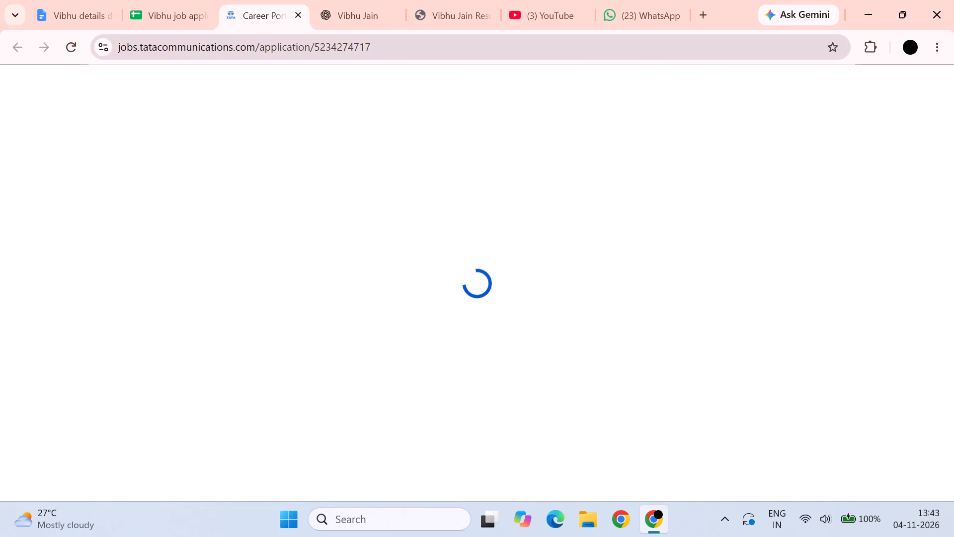
Search the spreadsheet for the Tata Communications application URL and replace the LinkedIn link at S.No 53 with it.
click(286, 46)
key(ctrl+c)
click(187, 0)
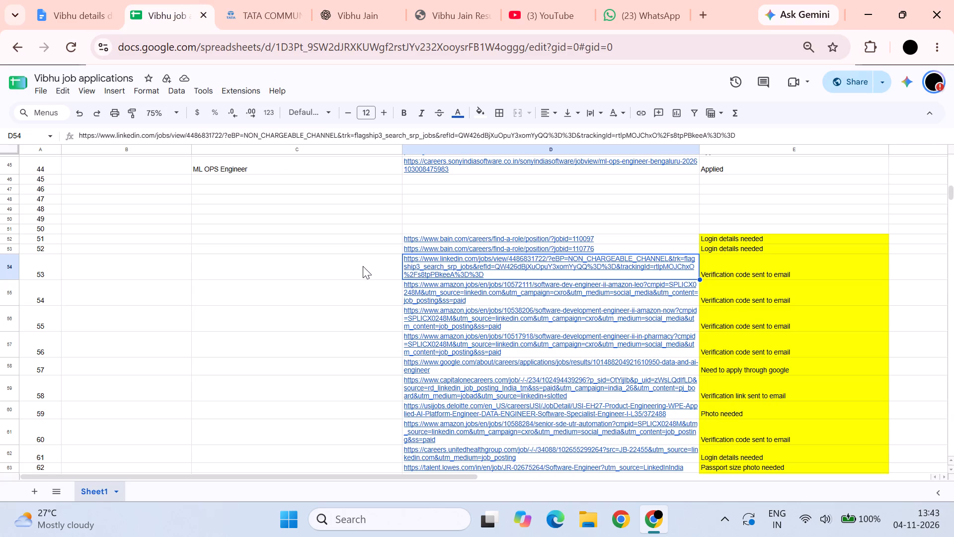
key(ctrl+f)
key(ctrl+v)
click(441, 272)
key(ctrl+v)
scroll(364, 283, down, 1)
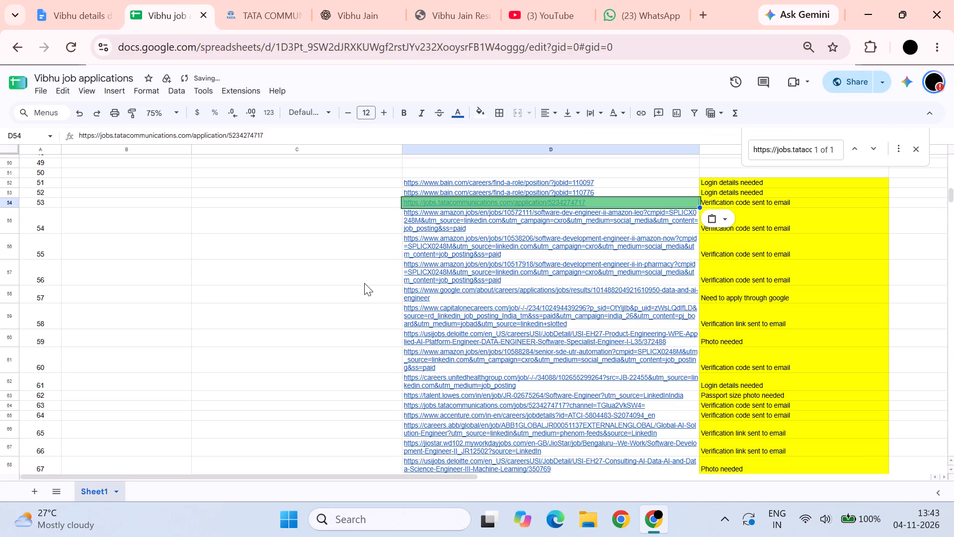
click(365, 281)
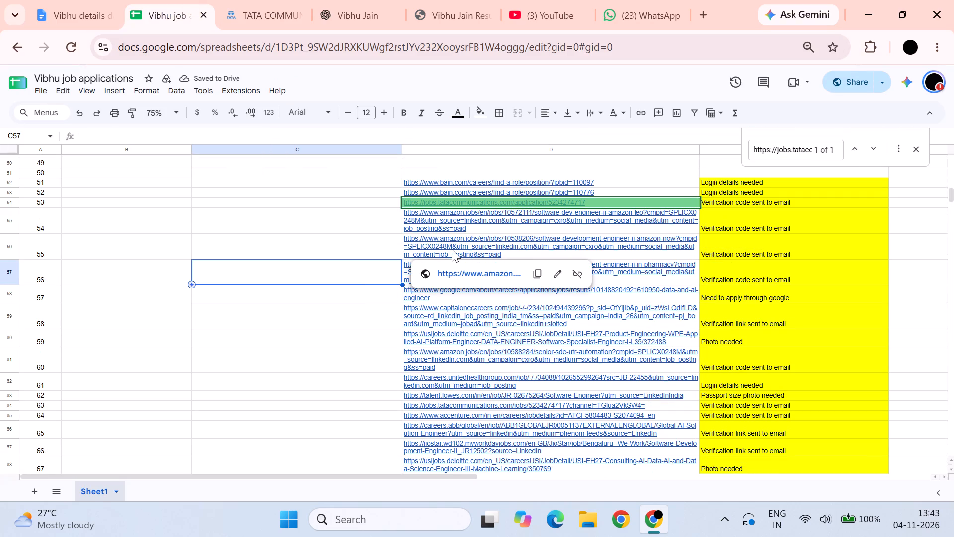
click(383, 228)
Open all the job links from S.No 1 to 44 at once in new tabs and return to the spreadsheet.
scroll(443, 273, up, 3)
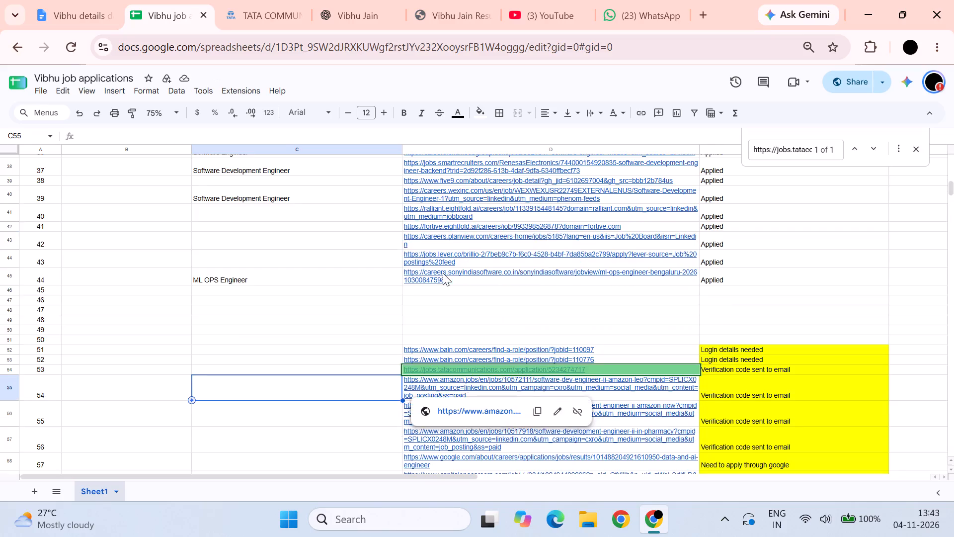
scroll(443, 273, up, 4)
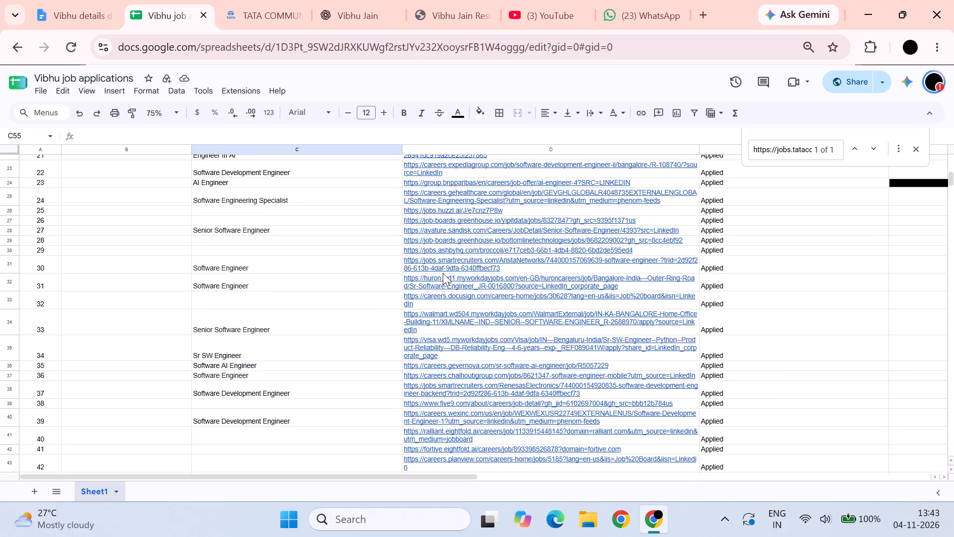
scroll(443, 273, up, 11)
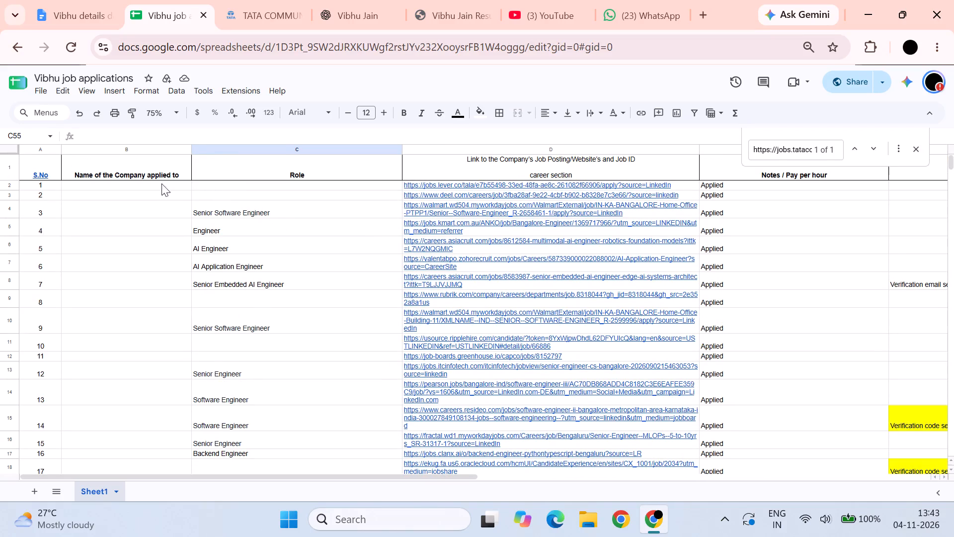
drag(437, 187, 441, 199)
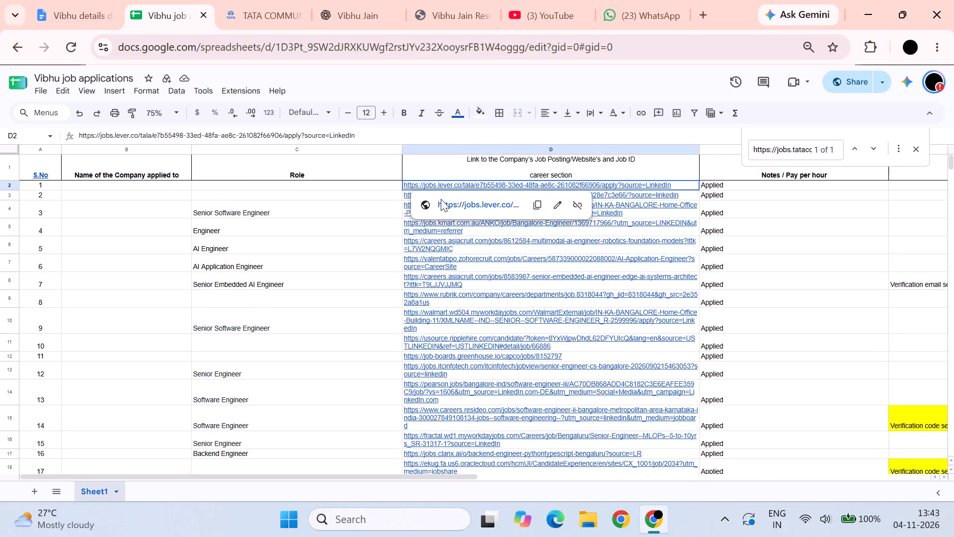
drag(441, 199, 513, 488)
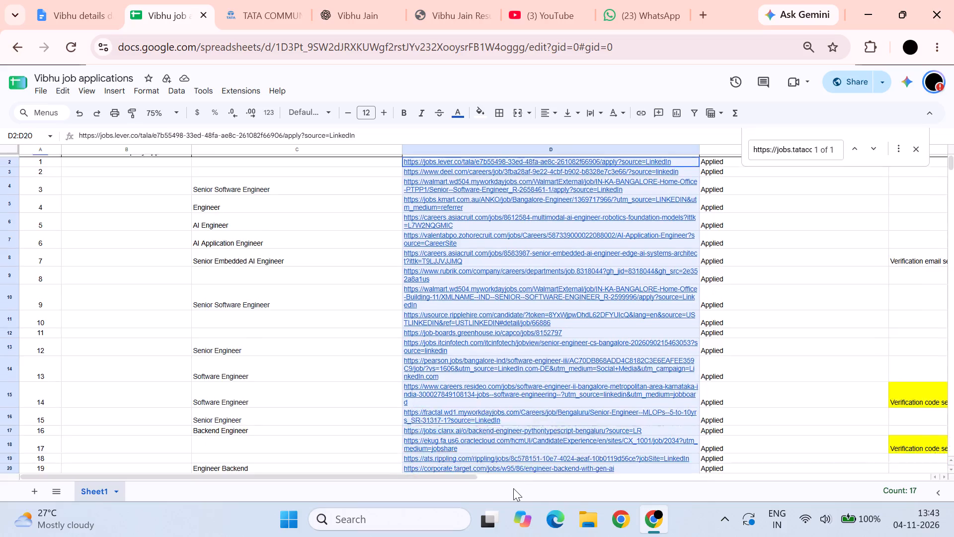
drag(513, 488, 515, 491)
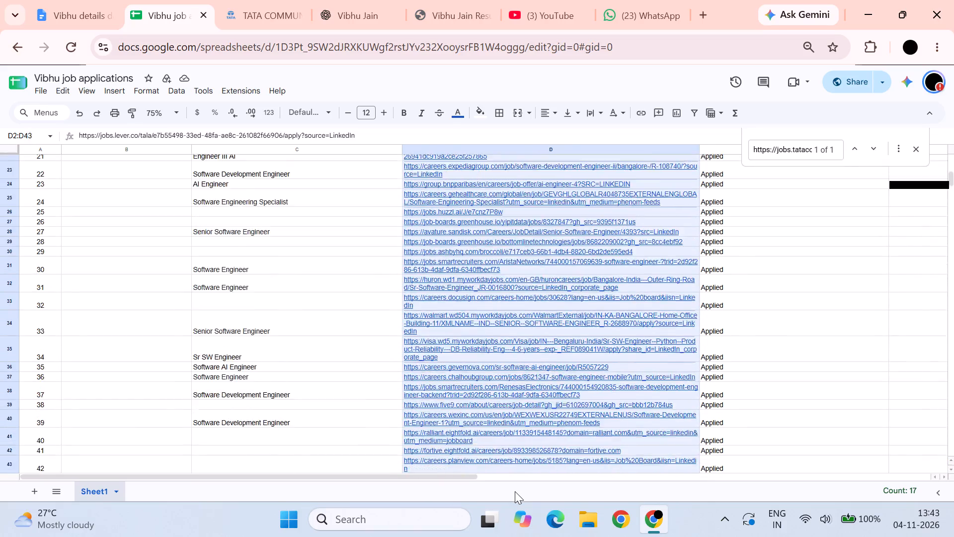
drag(515, 491, 510, 442)
scroll(511, 439, up, 12)
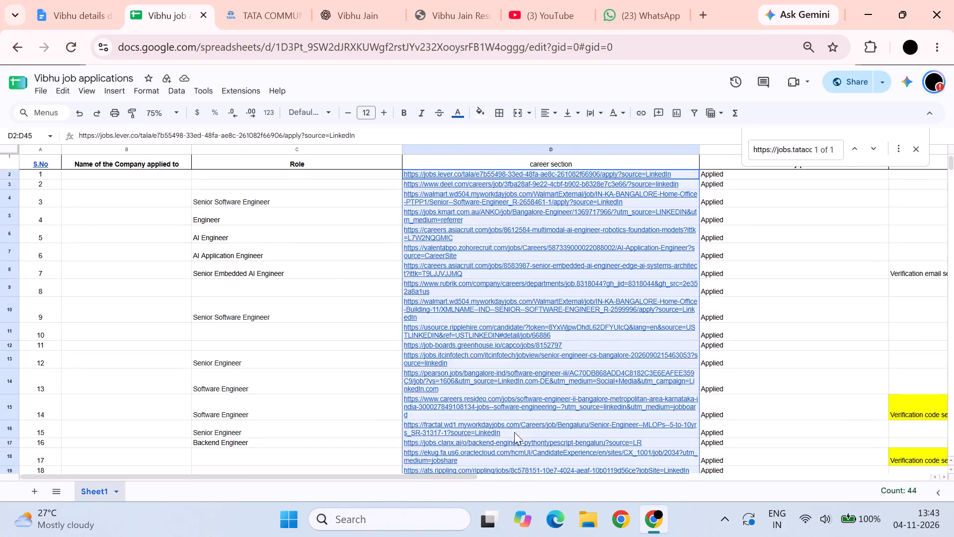
right_click(430, 185)
scroll(499, 333, down, 4)
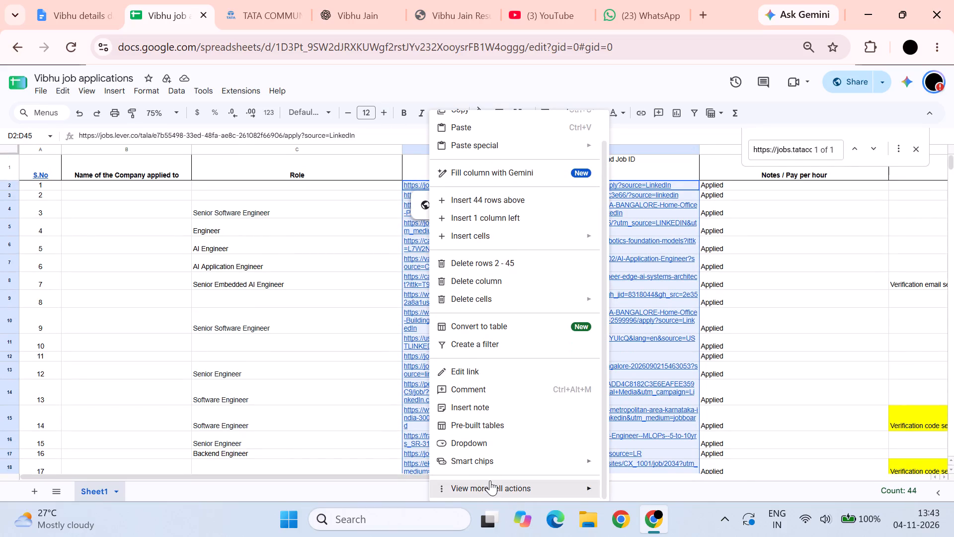
click(647, 392)
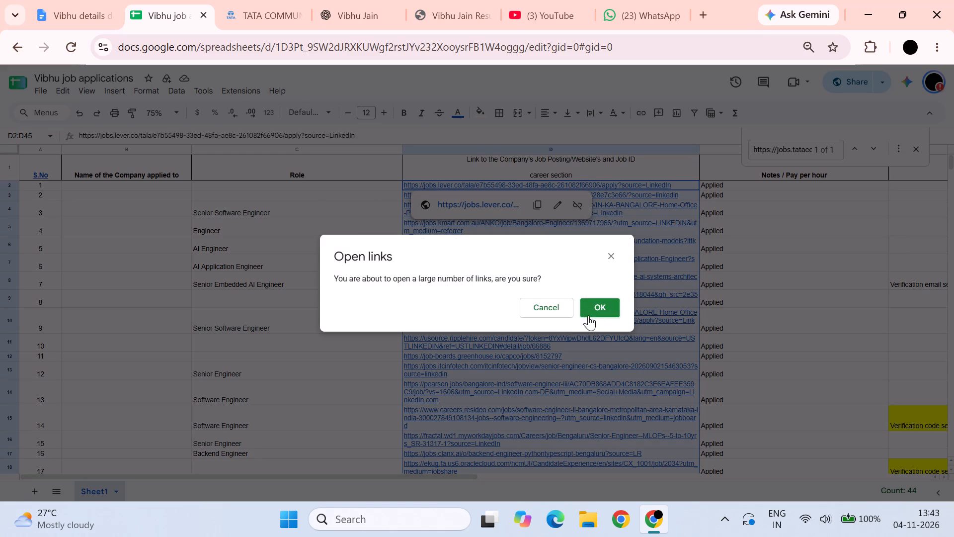
click(588, 311)
click(77, 13)
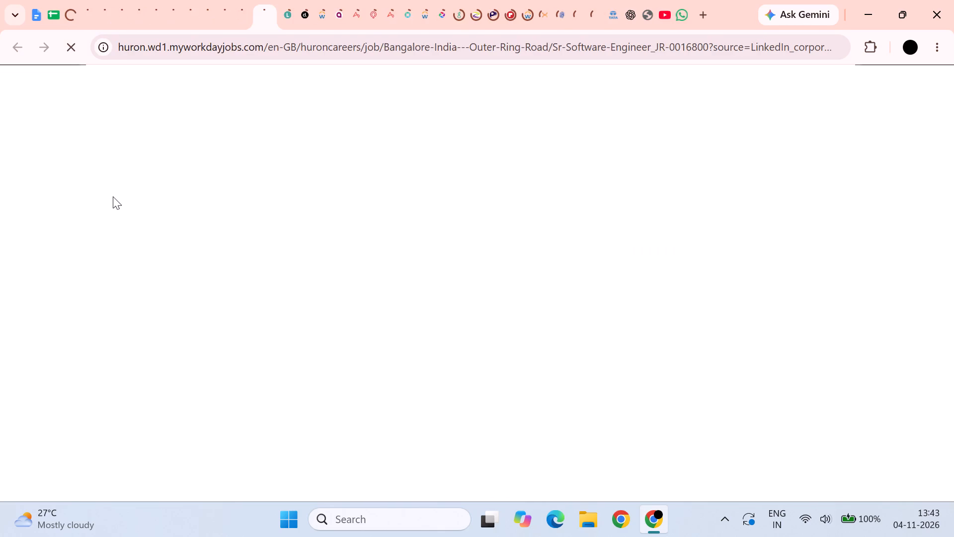
click(46, 6)
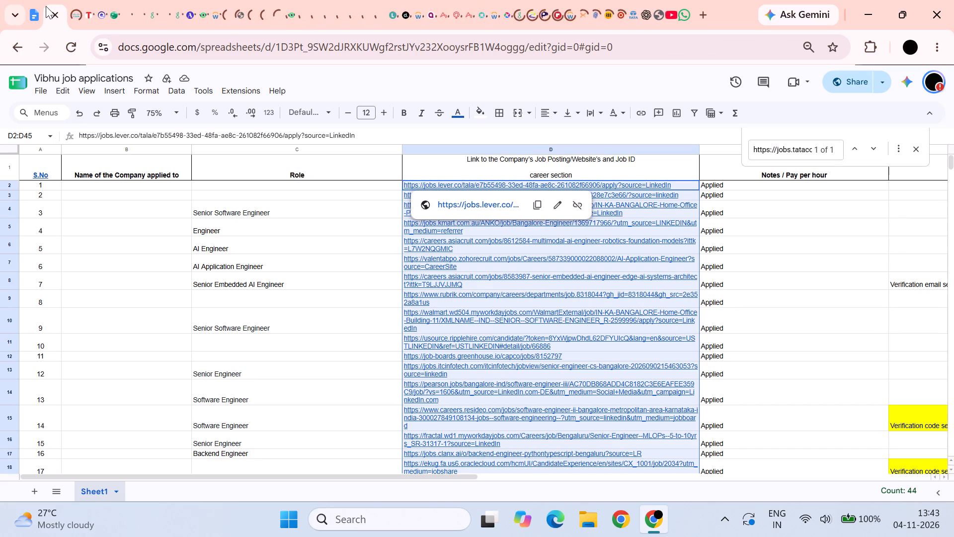
Close the job posting tabs opened for S.No 20 to 44, starting with the Cisco posting.
click(70, 5)
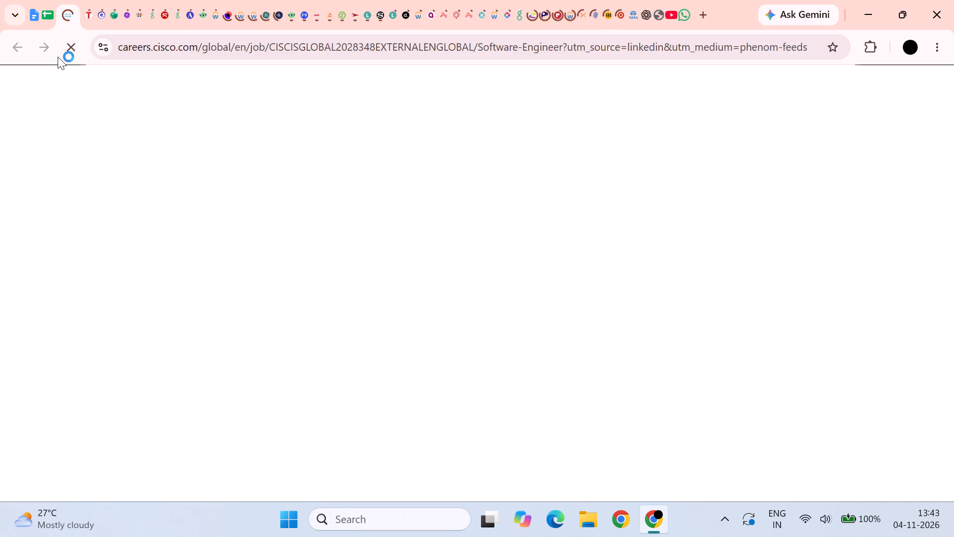
click(70, 18)
triple_click(70, 18)
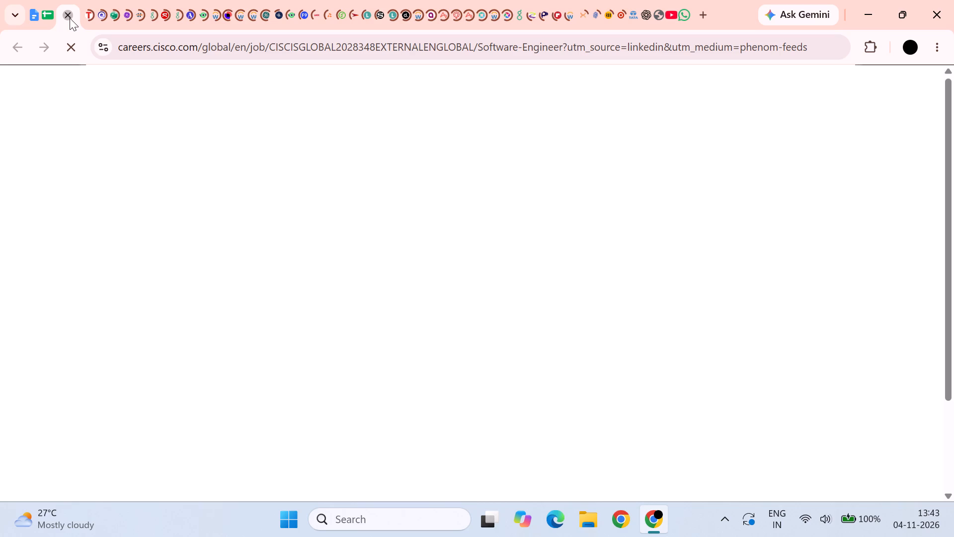
triple_click(70, 18)
double_click(70, 18)
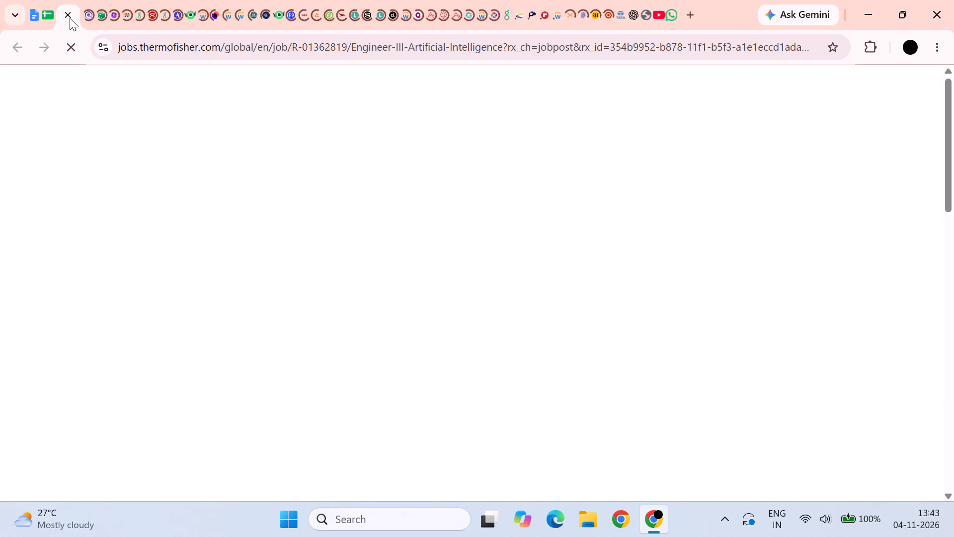
double_click(70, 18)
triple_click(70, 18)
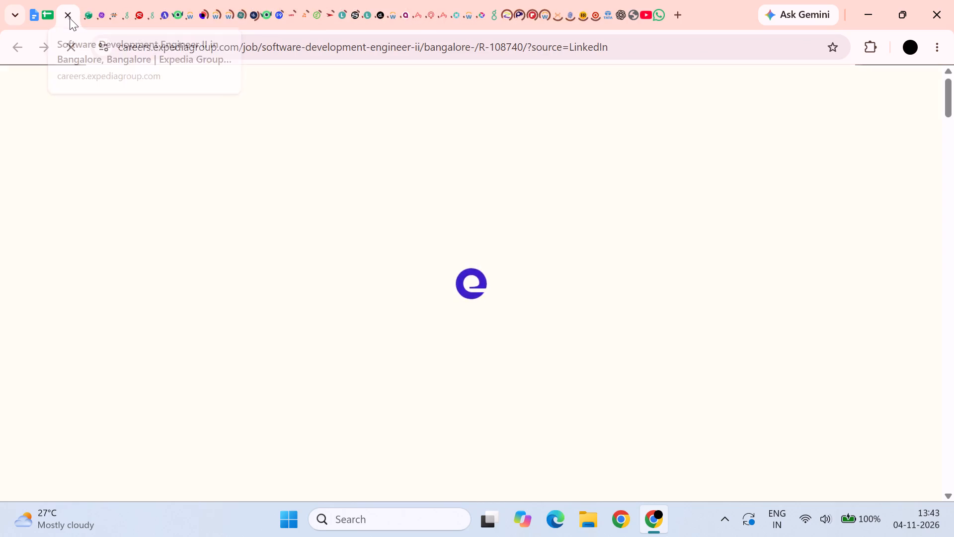
triple_click(70, 18)
triple_click(70, 18)
triple_click(70, 18)
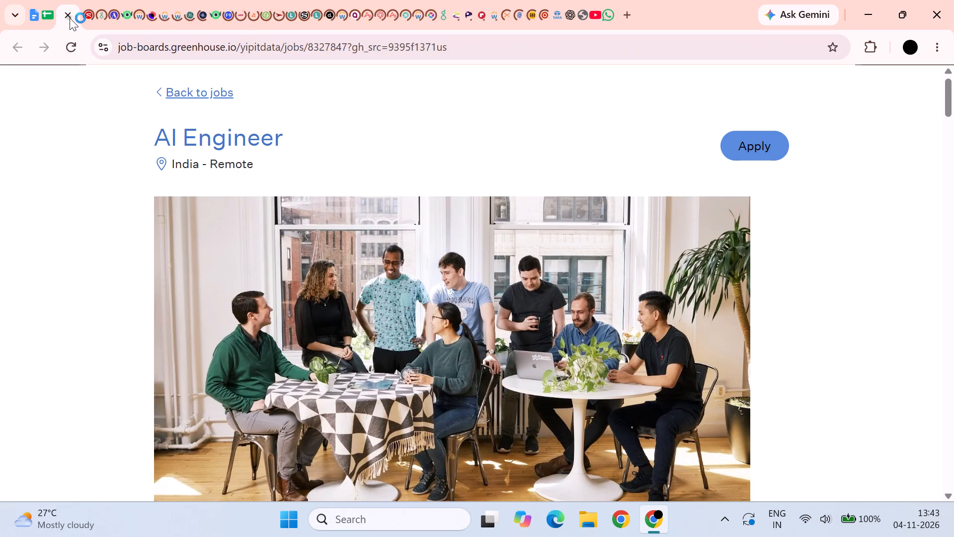
triple_click(70, 18)
triple_click(70, 18)
triple_click(70, 18)
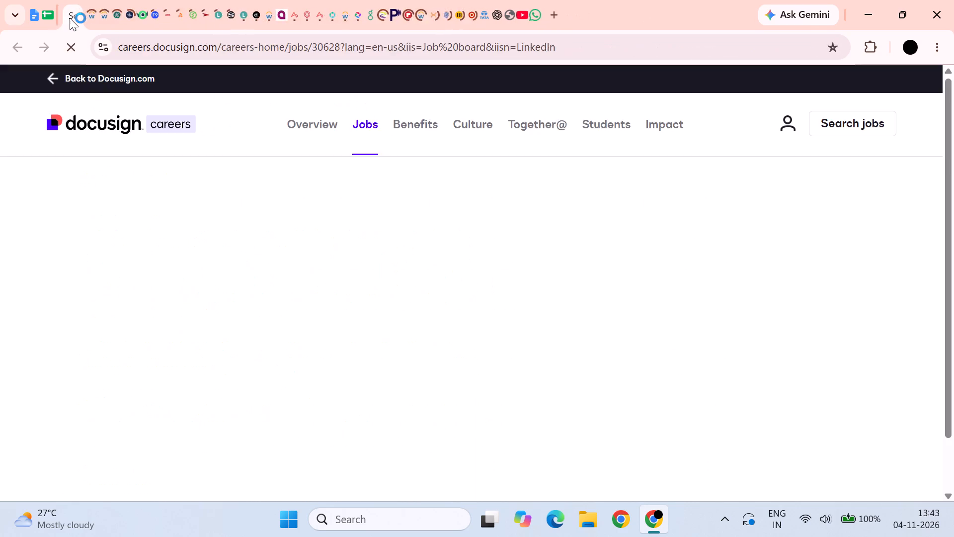
triple_click(70, 18)
triple_click(70, 18)
triple_click(70, 18)
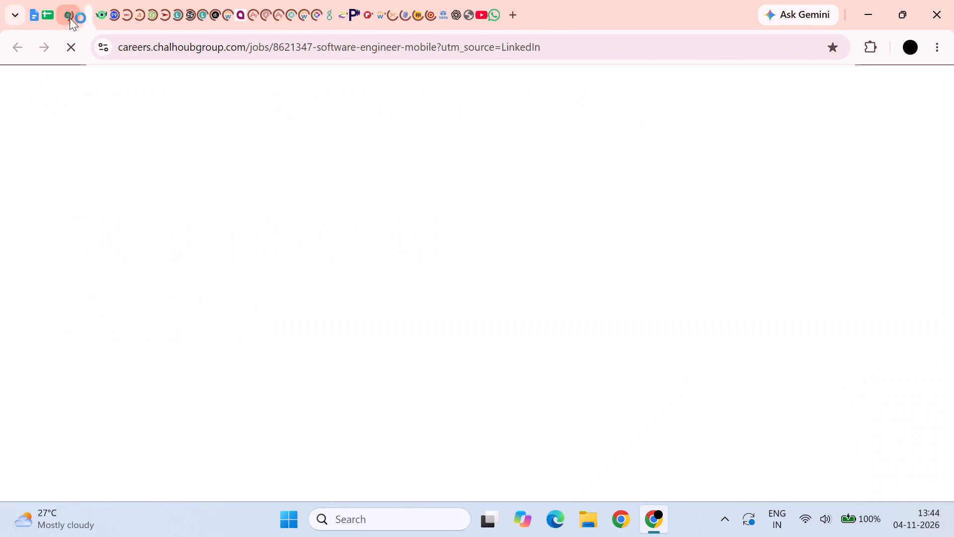
triple_click(70, 18)
triple_click(70, 18)
triple_click(70, 18)
triple_click(70, 18)
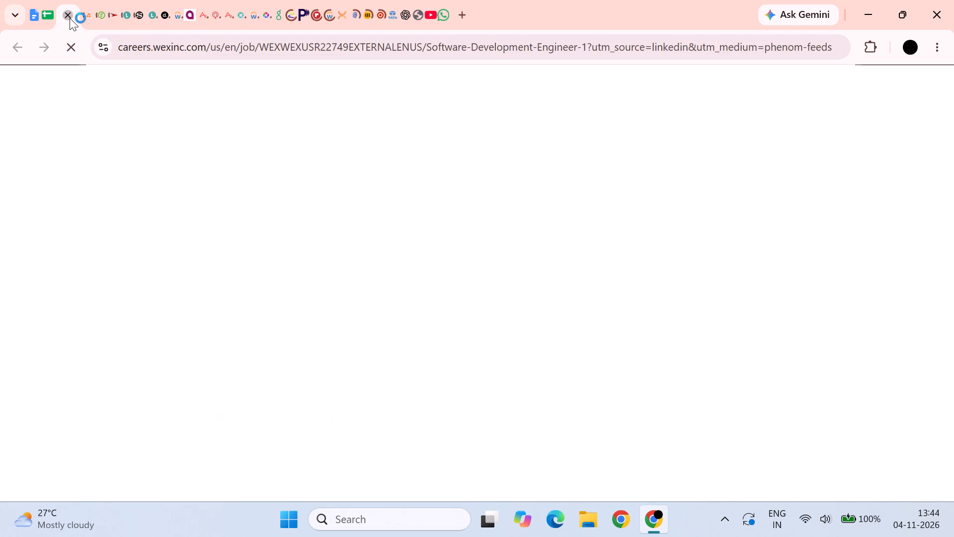
triple_click(70, 18)
click(70, 18)
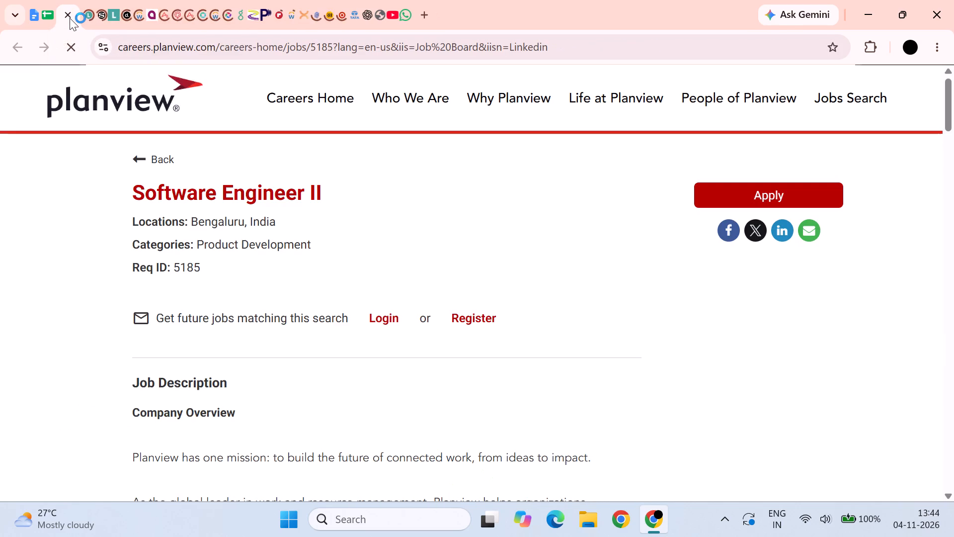
click(70, 18)
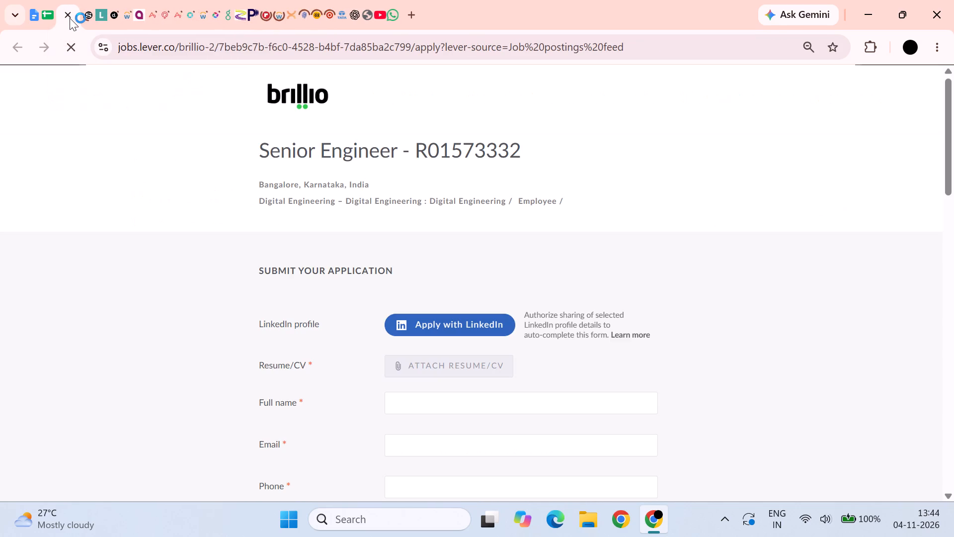
triple_click(70, 18)
triple_click(70, 18)
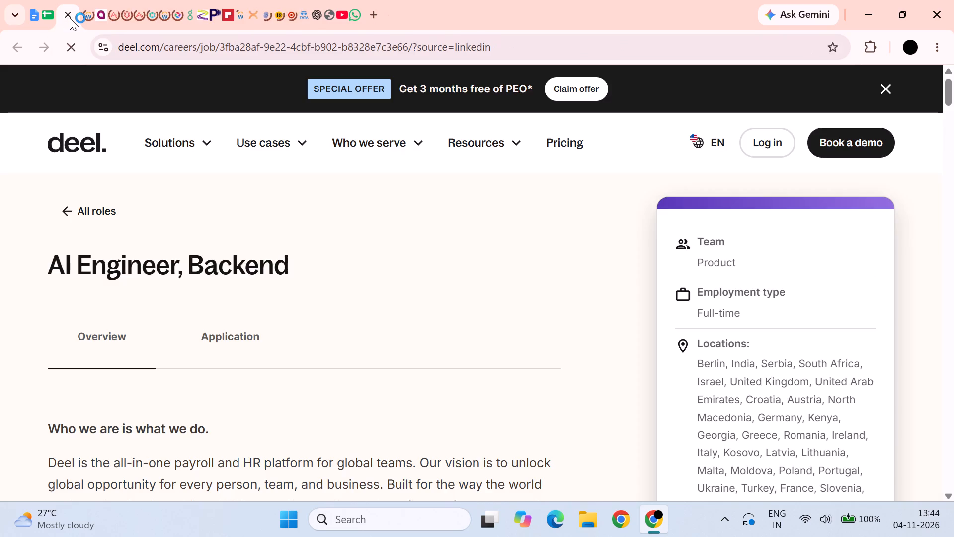
double_click(70, 18)
triple_click(70, 18)
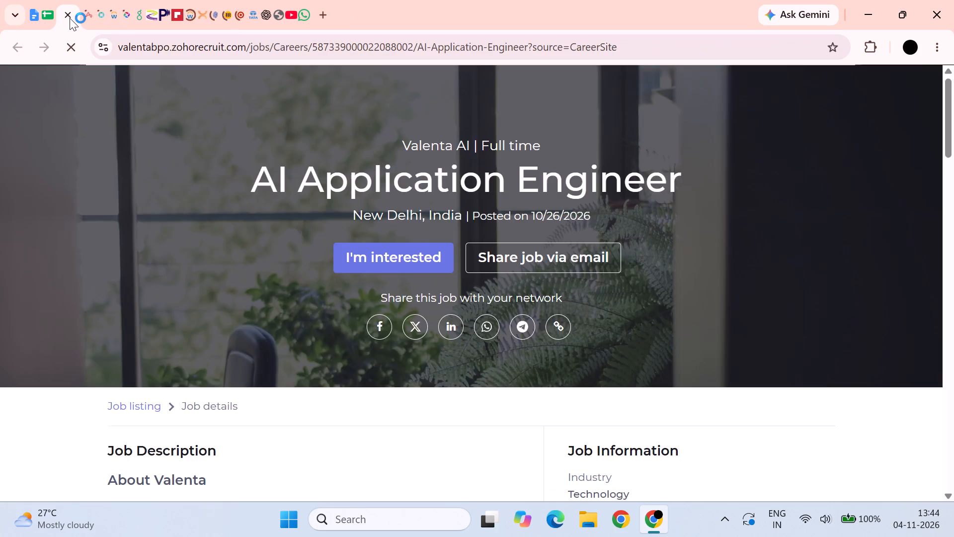
triple_click(70, 18)
double_click(70, 18)
click(70, 18)
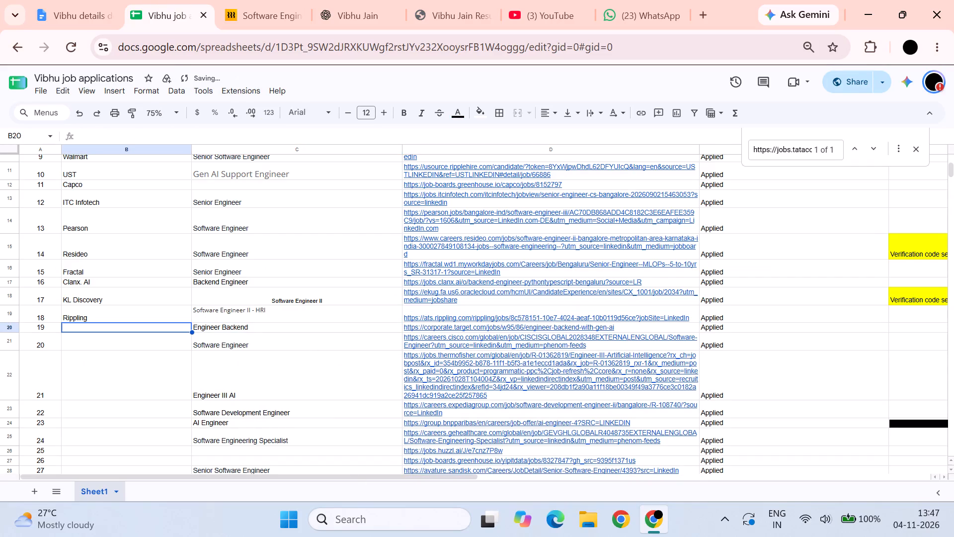
text(Taregt)
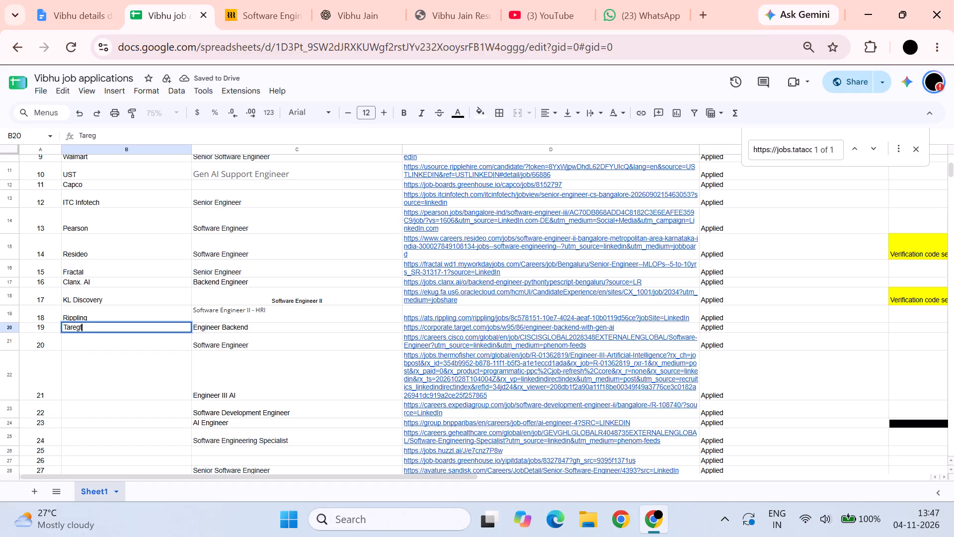
key(BackSpace)
key(BackSpace)
key(BackSpace)
text(get)
key(Return)
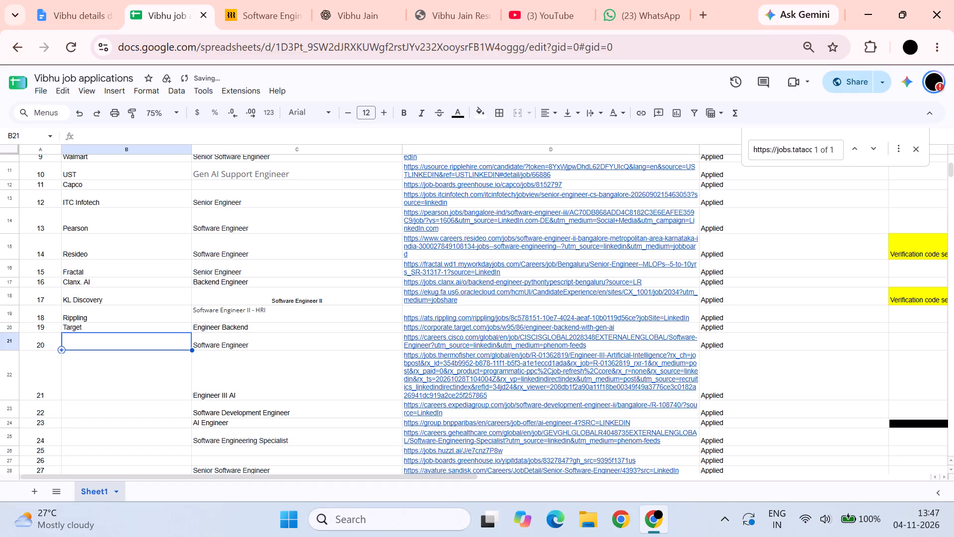
text(Cisco)
key(Return)
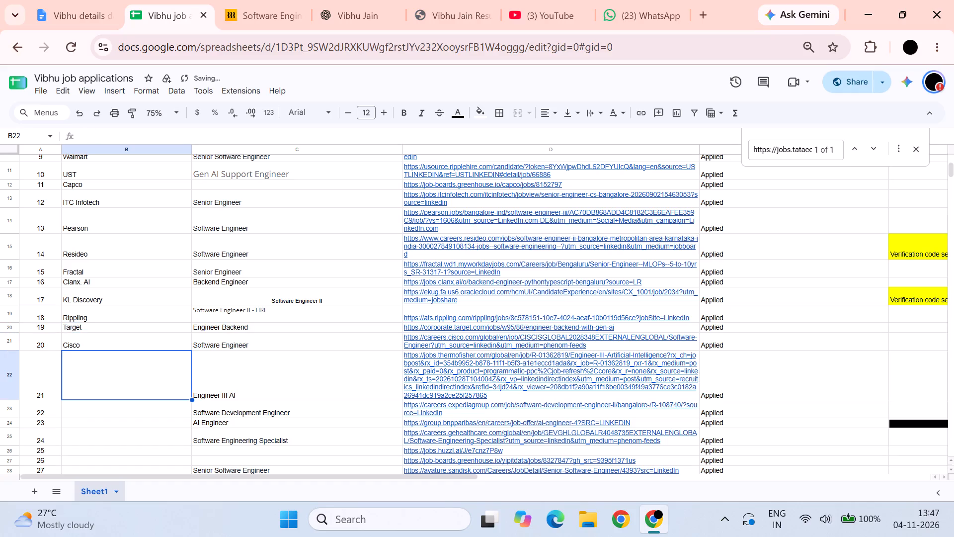
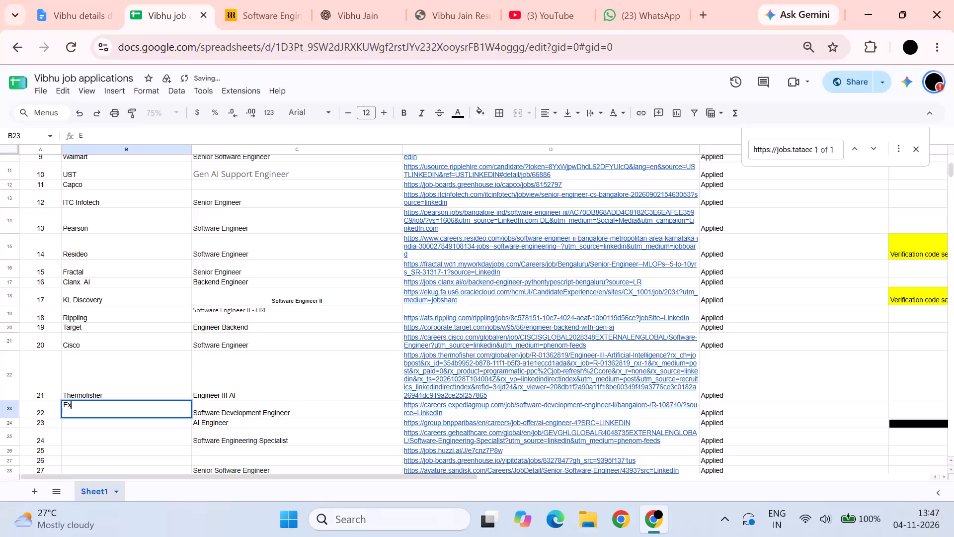
Enter the company names Expedia, BNP Paribas, GE Healthcare and Huzzl. AI for S.No 22 to 25.
key(Return)
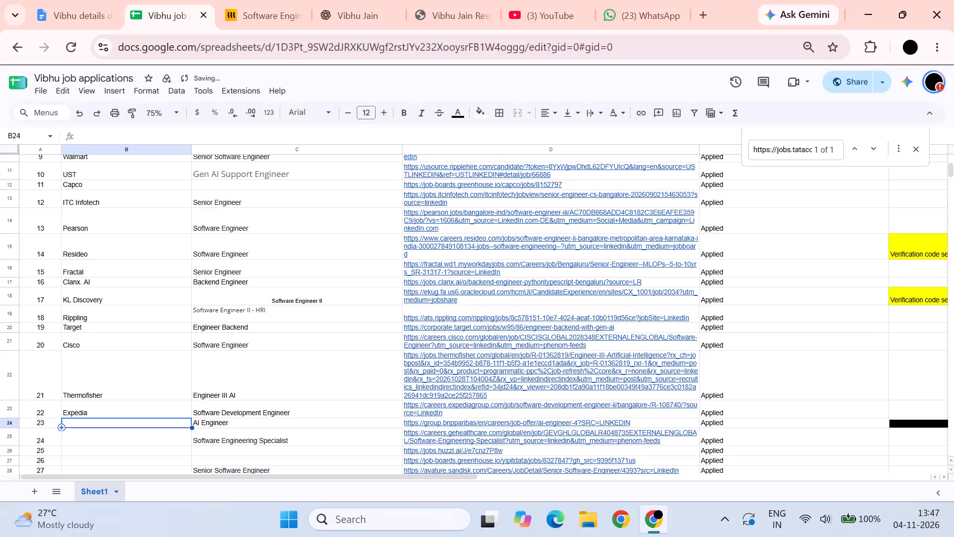
text(BNP)
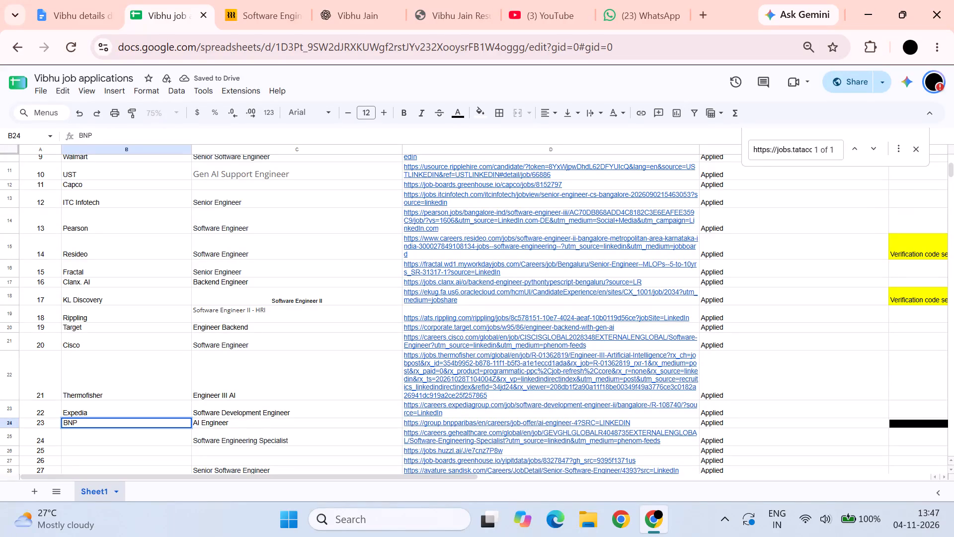
key(BackSpace)
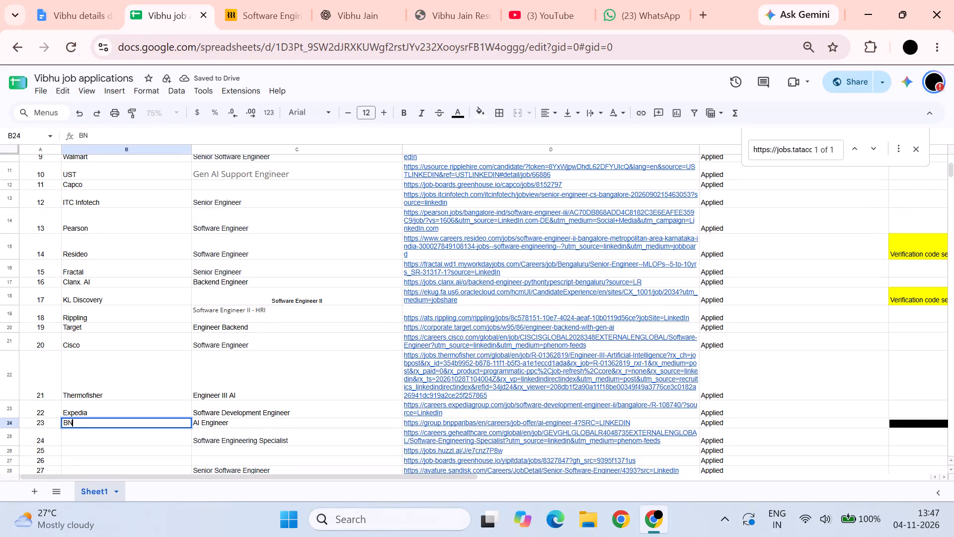
text(P)
key(space)
text(Paribas)
key(Return)
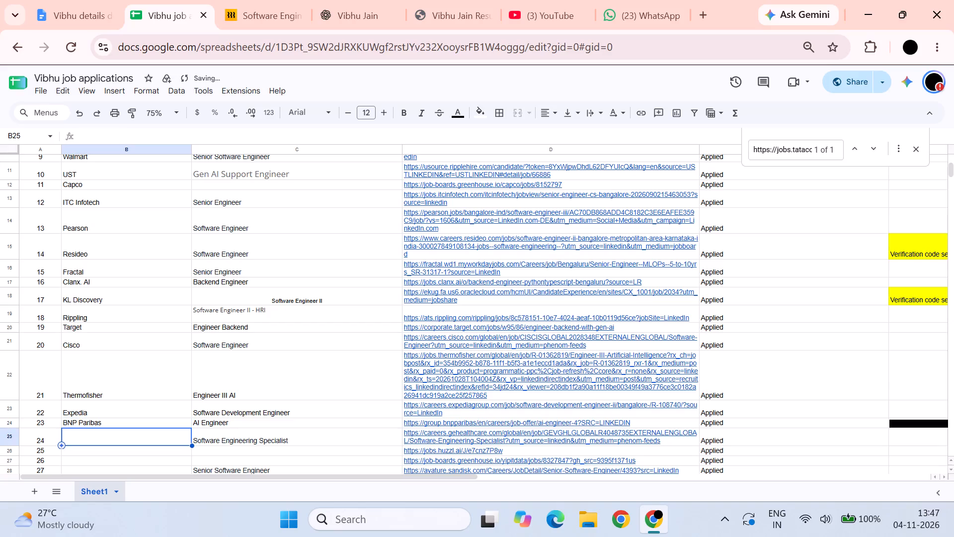
text(GE Healthcare)
key(Return)
text(Huzzl. AI)
key(Return)
Check the link preview for S.No 26 and enter Yipit Data as its company name.
scroll(318, 331, down, 2)
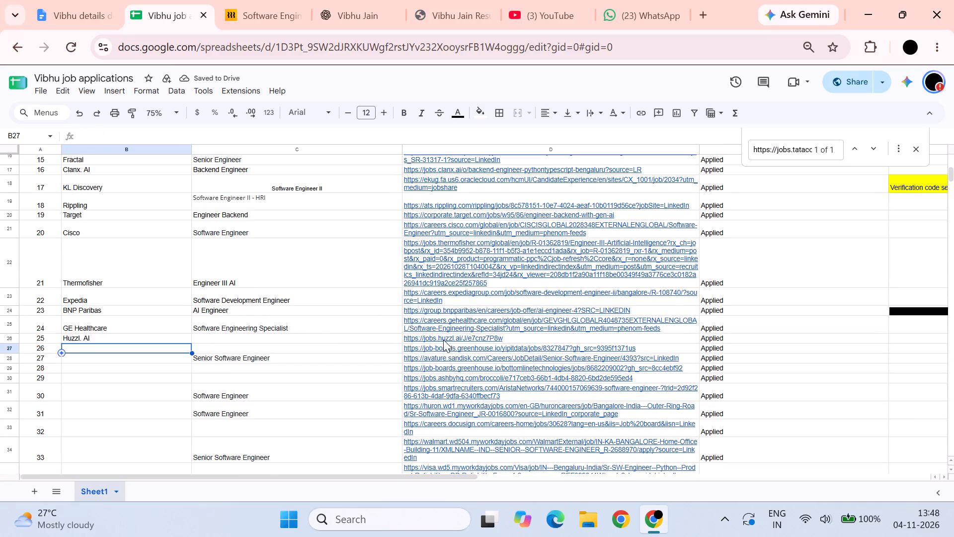
click(424, 350)
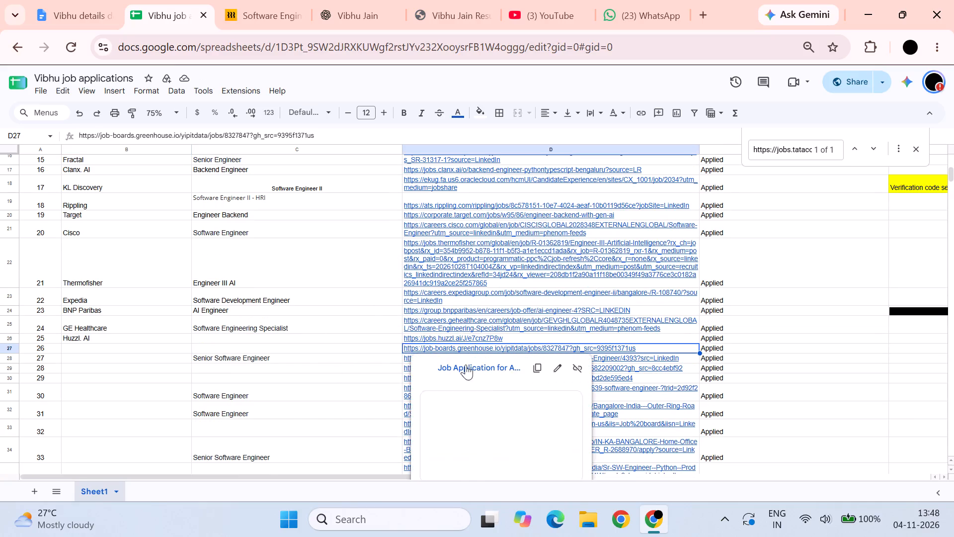
click(112, 351)
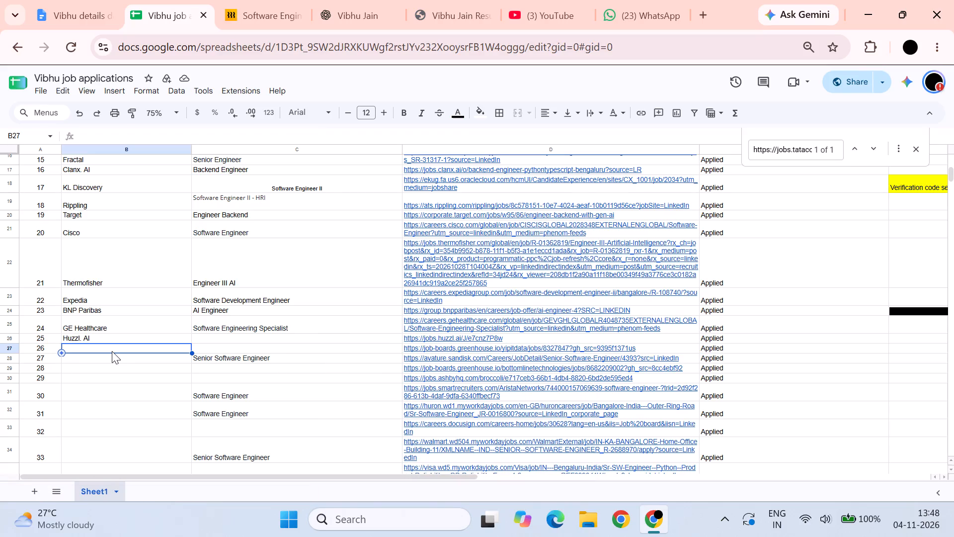
text(Yipit Data)
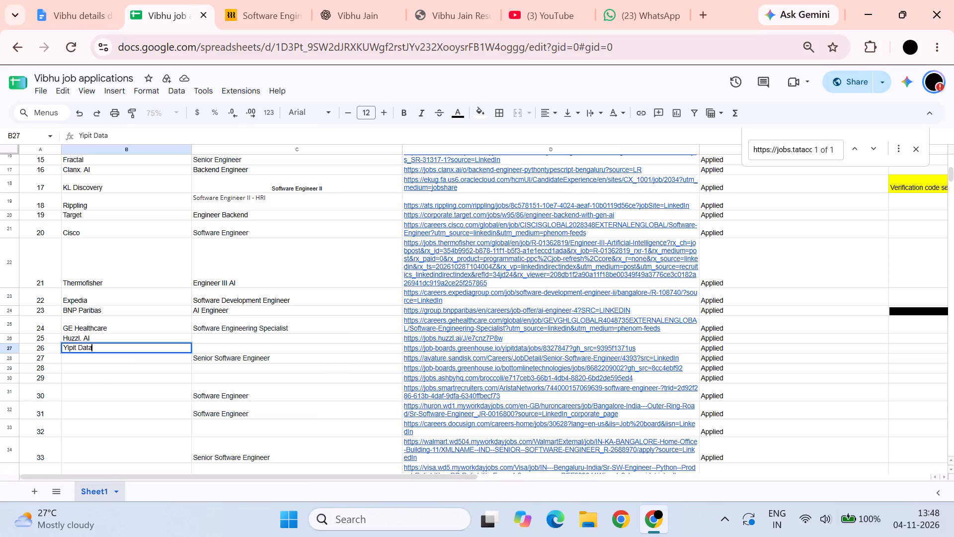
key(Return)
Open the posting linked for S.No 27, closing the Rippling posting, and enter Sandisk as the row's company name.
key(shift+d)
key(BackSpace)
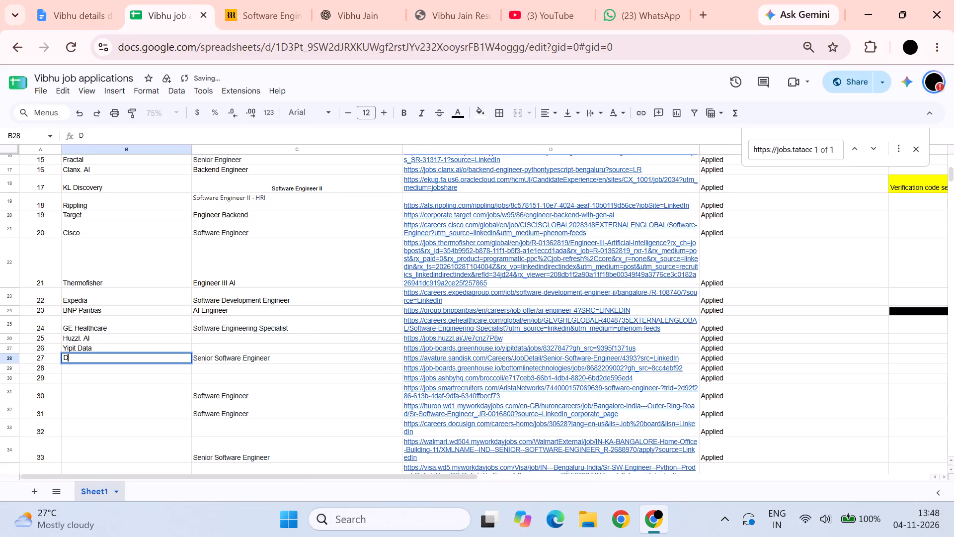
key(BackSpace)
click(446, 359)
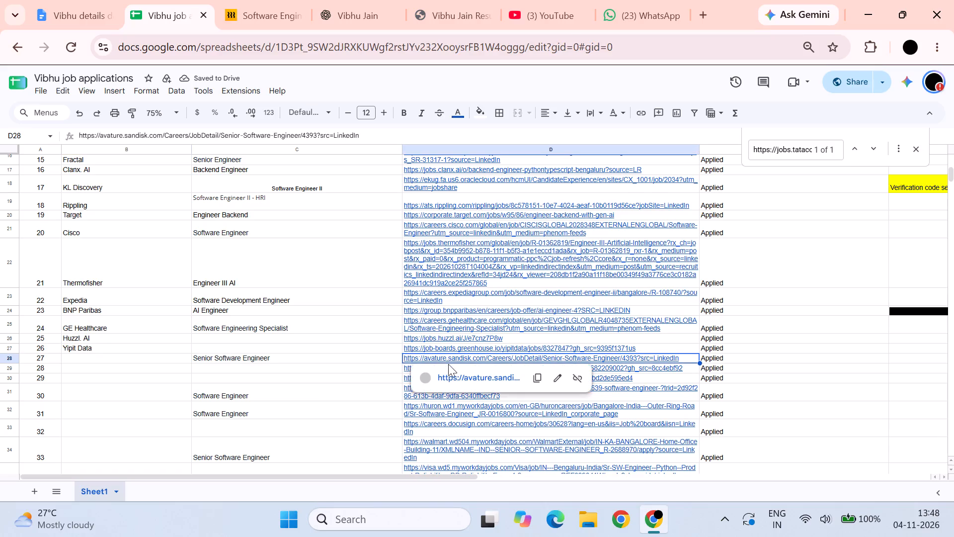
click(453, 372)
click(346, 17)
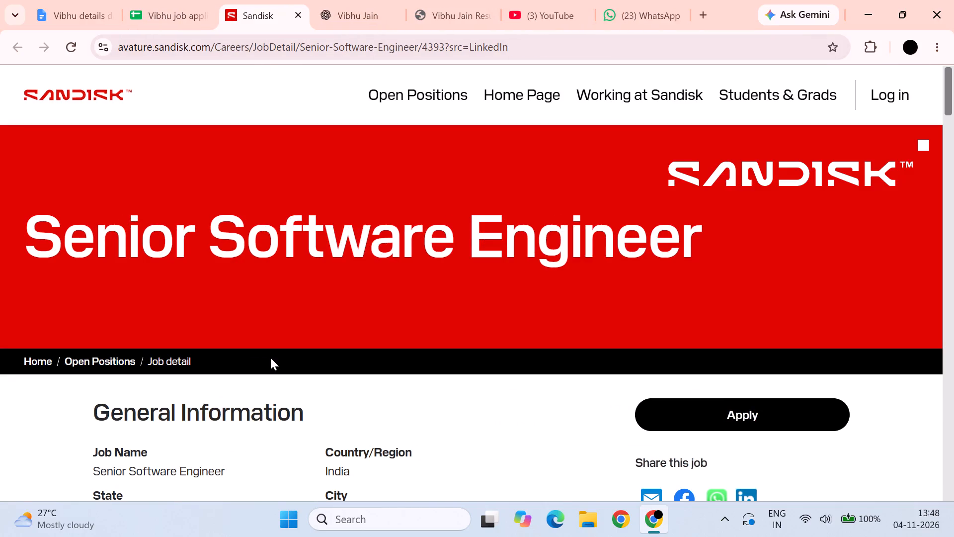
click(164, 8)
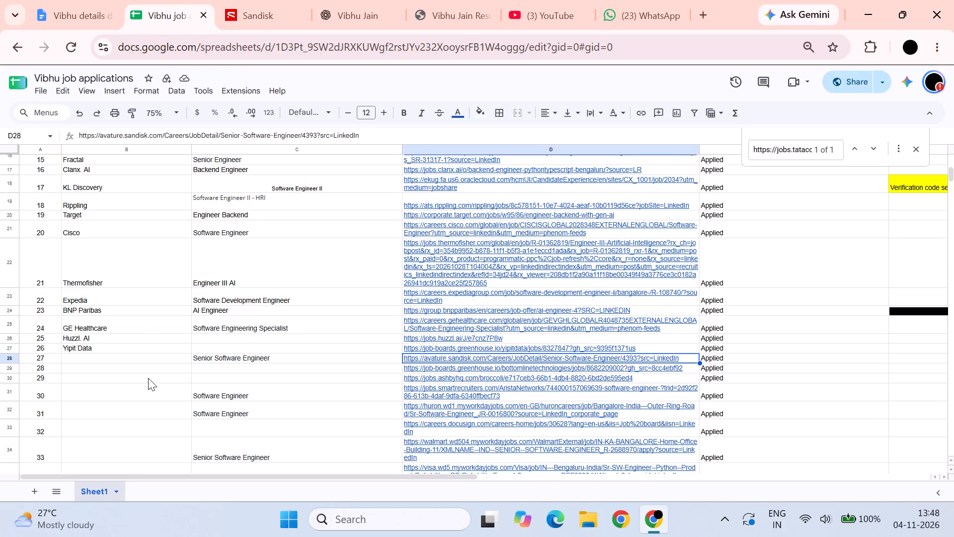
click(146, 356)
text(Sandisk)
key(Return)
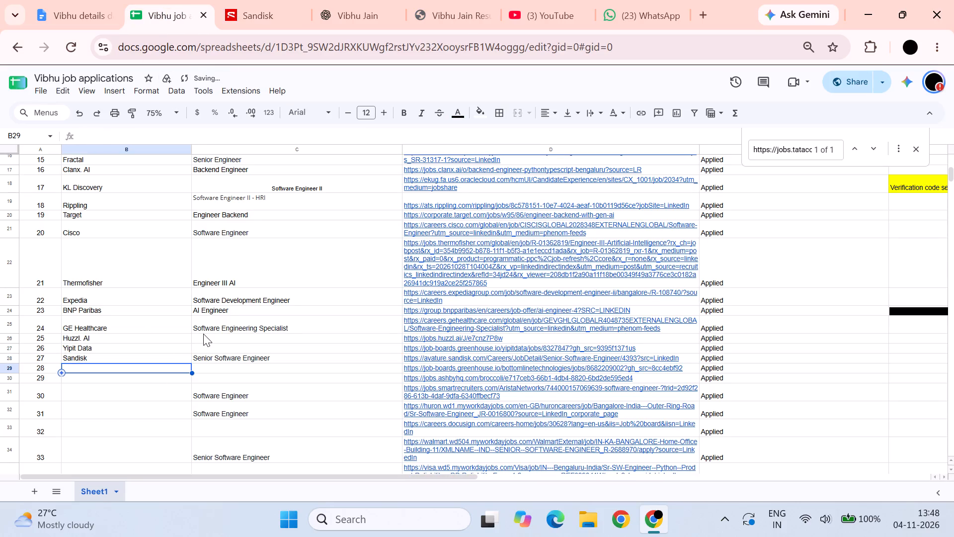
Enter the company names Bottom line technologies and Brocolli for S.No 28 and 29.
text(Bottom line technologies)
key(Return)
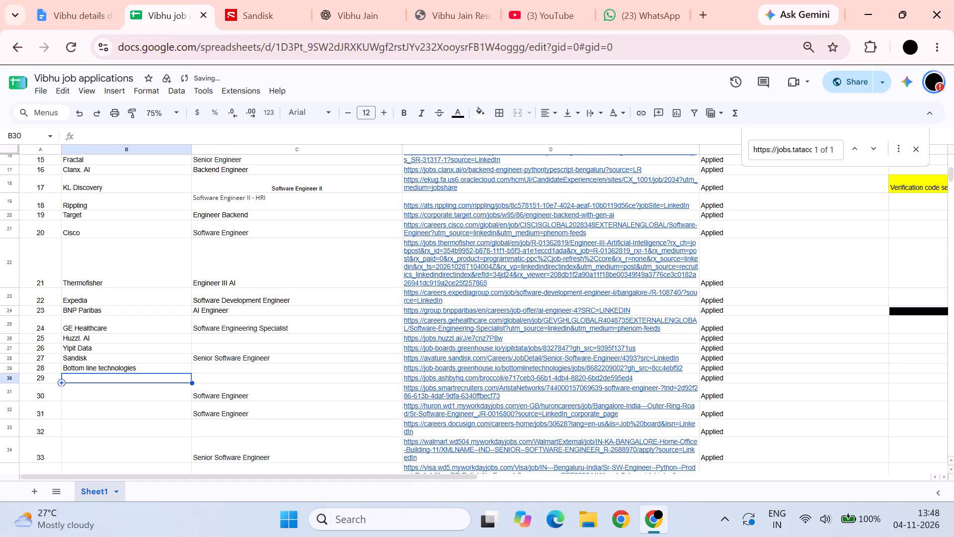
key(shift+c)
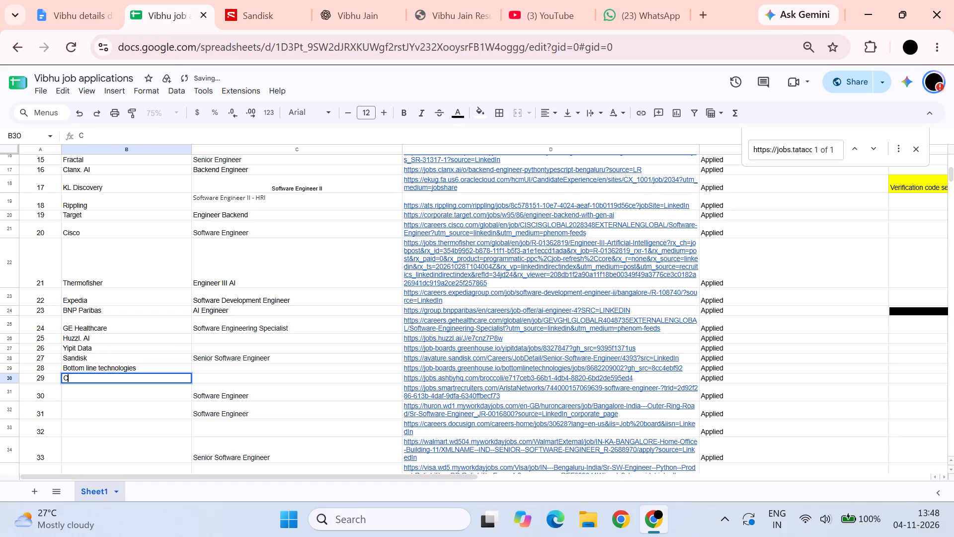
key(shift+BackSpace)
text(Broc)
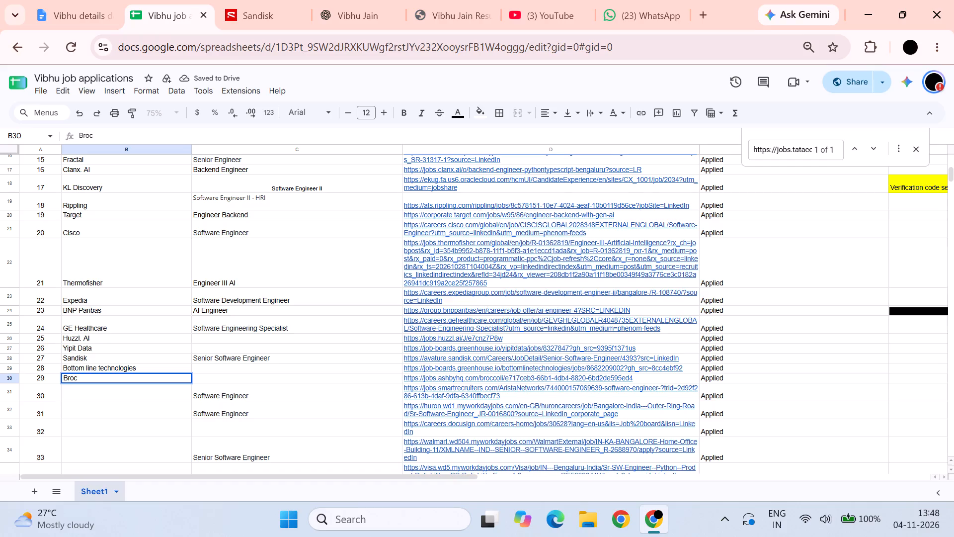
text(olli)
key(Return)
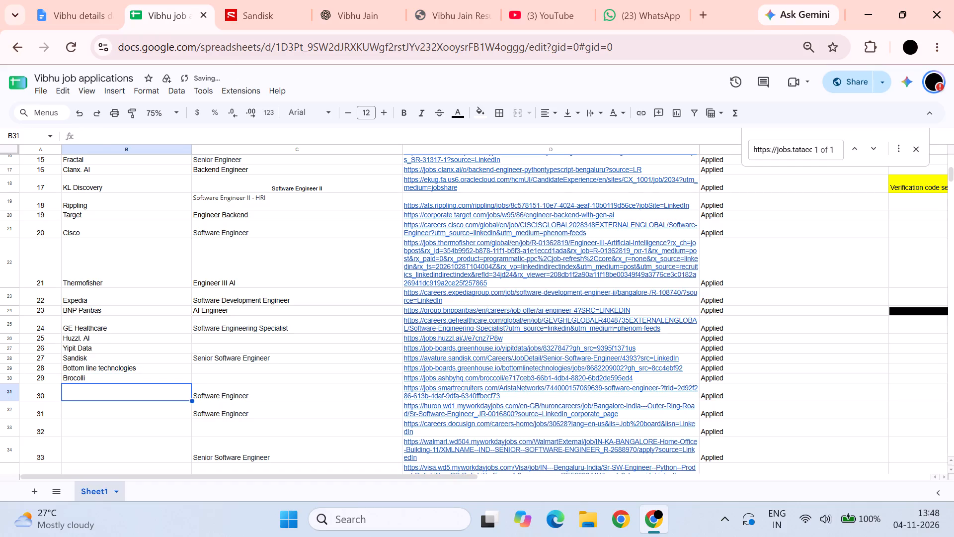
Enter the company names Arista Networks, Huron and Docusign for S.No 30 to 32.
text(Arista)
key(space)
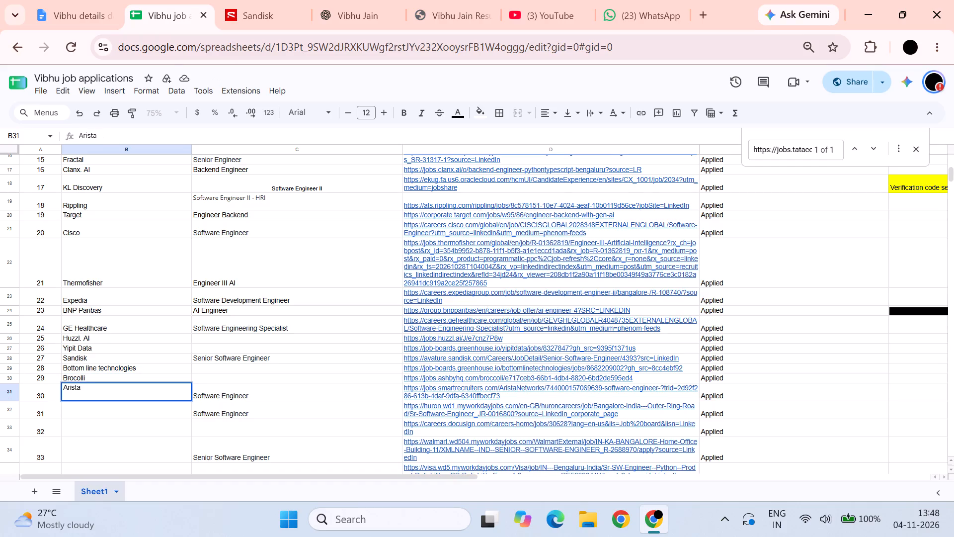
text(Networks)
key(Return)
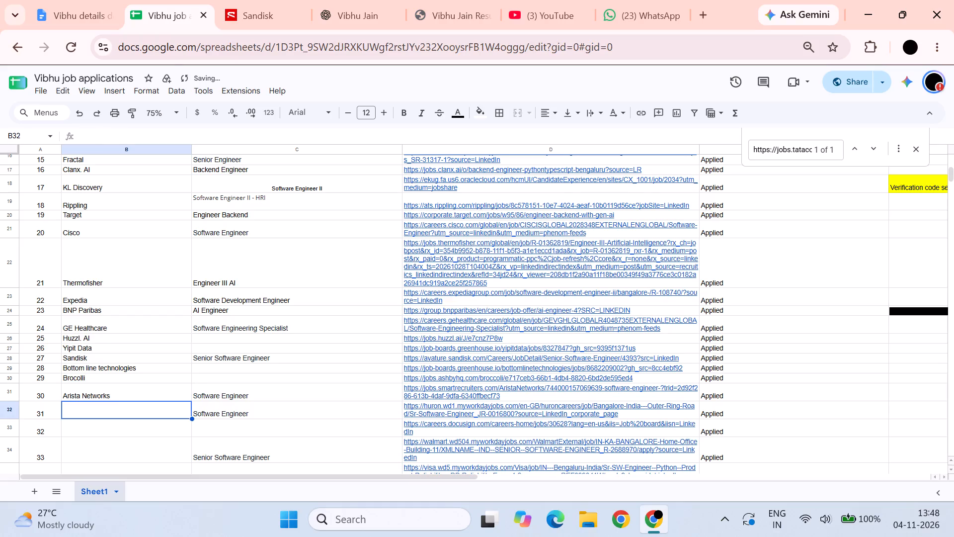
text(Huron)
key(Return)
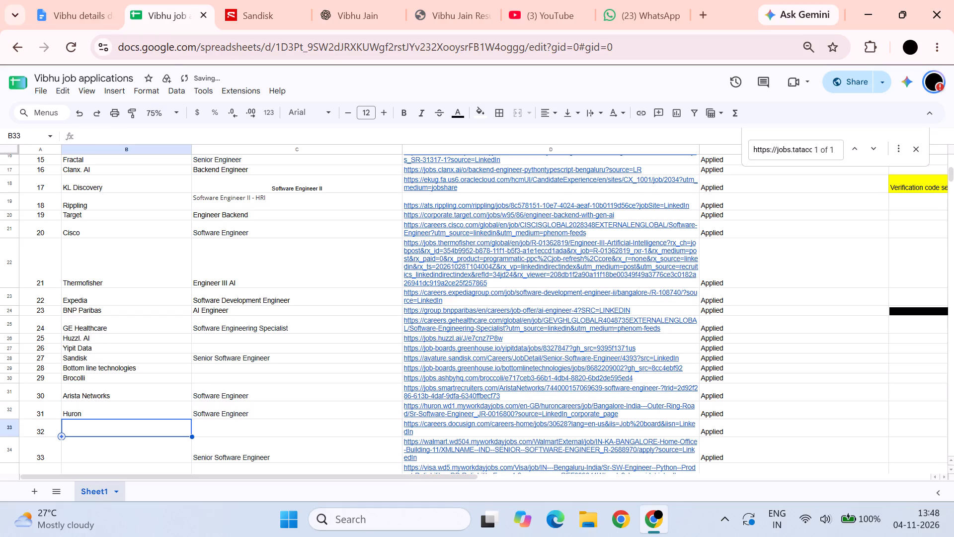
text(Docusign)
key(Return)
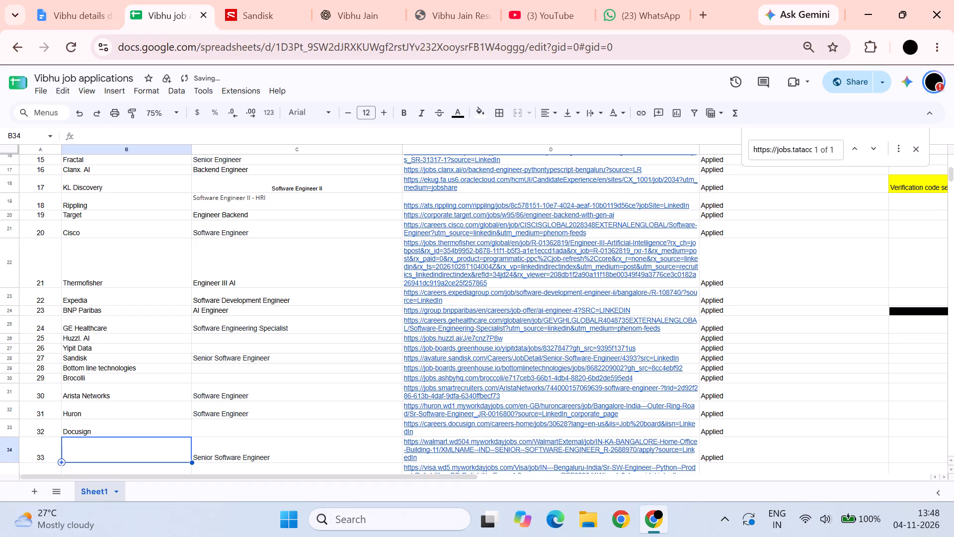
Enter the company names Walmart, Visa, Gevernova and Chalhoub Group for S.No 33 to 36.
text(Walmart)
key(Return)
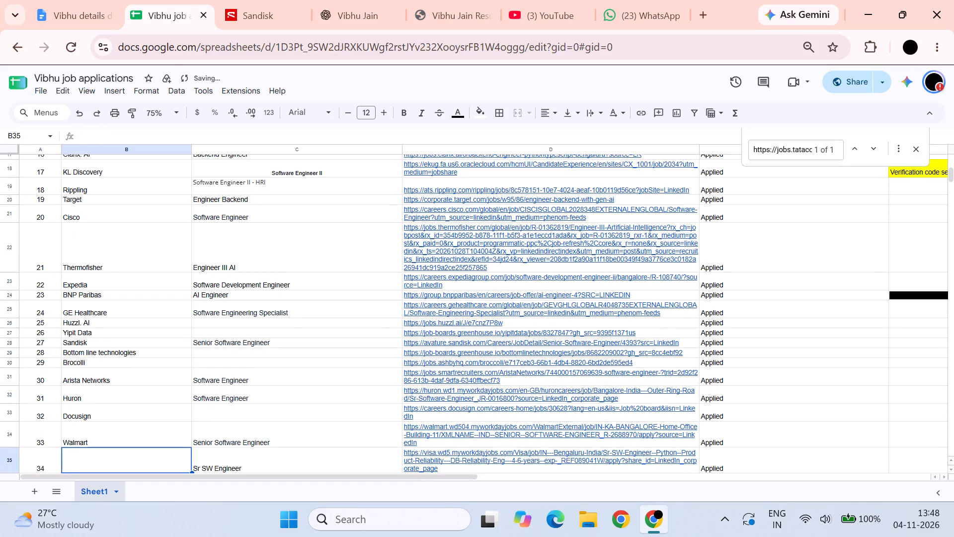
text(Visa)
key(Return)
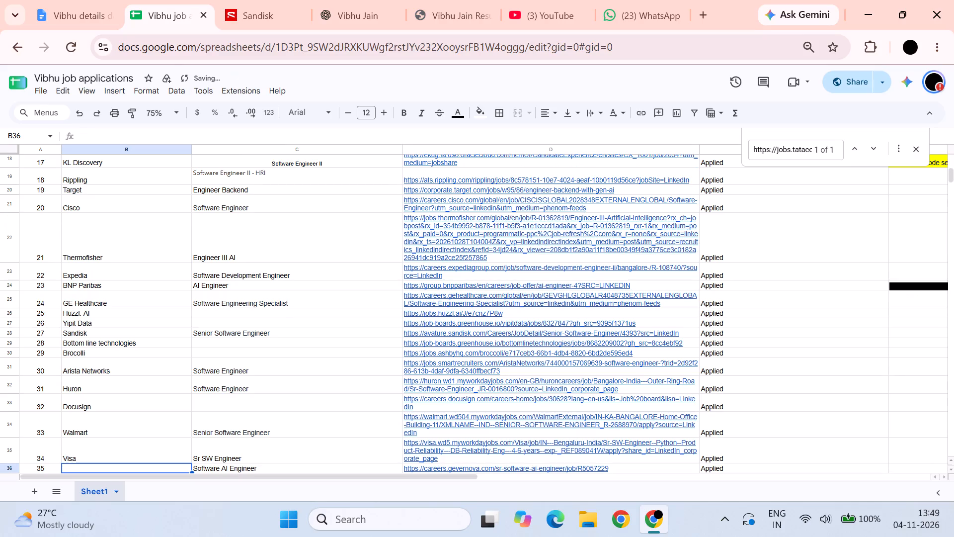
text(Gevernova)
key(Return)
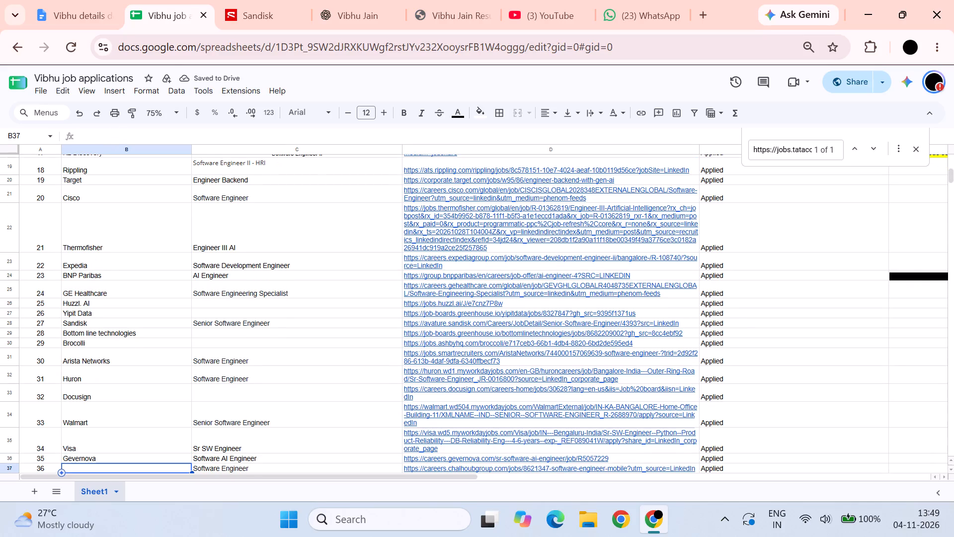
text(Chalhoub Group)
key(Return)
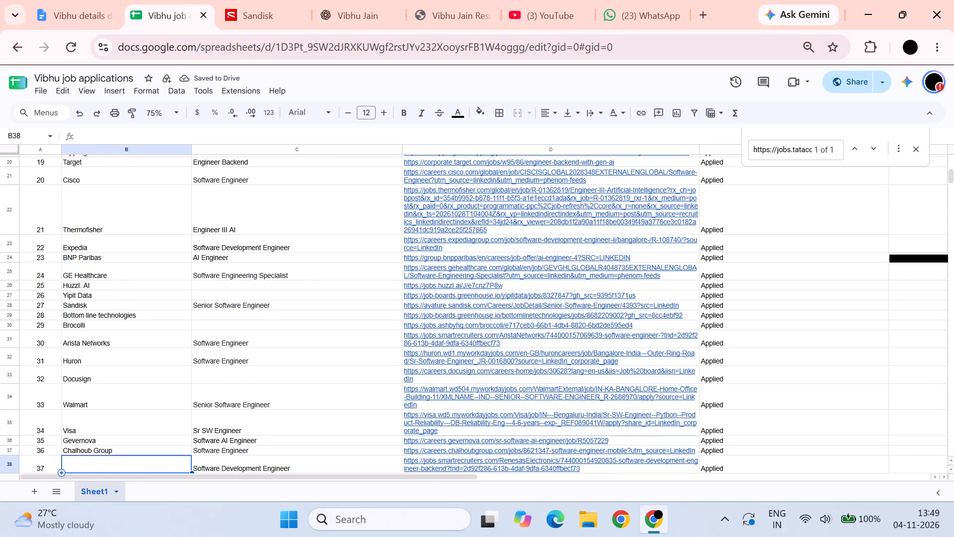
Enter the company names Renesas Electronics, Five9, Wexinc and Ralliant for S.No 37 to 40.
text(Renesas Electronics)
key(Return)
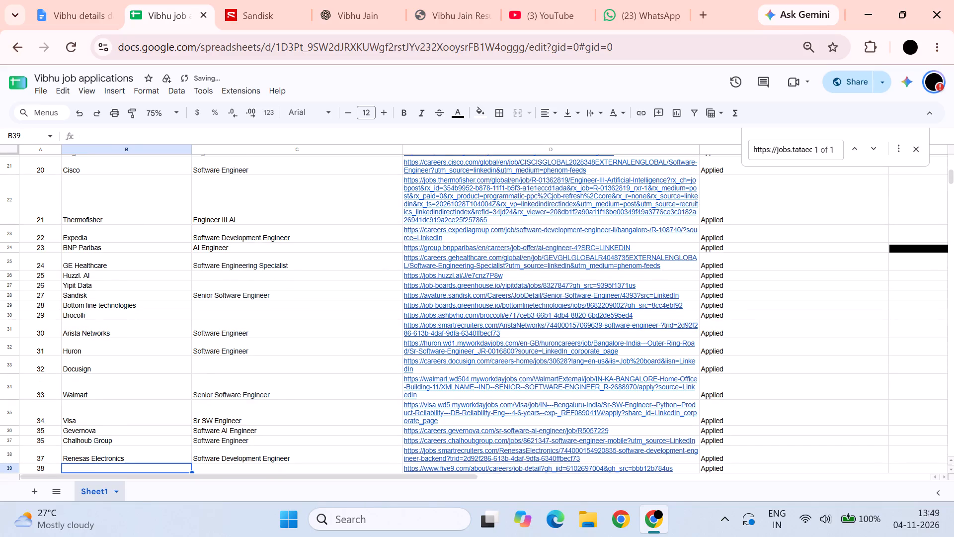
text(Five9)
key(Return)
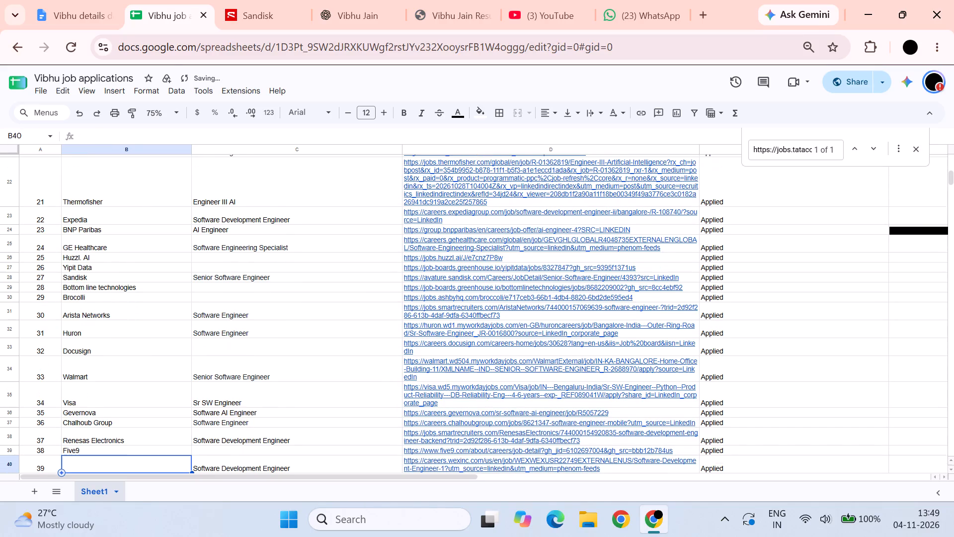
text(Wexinc)
key(Return)
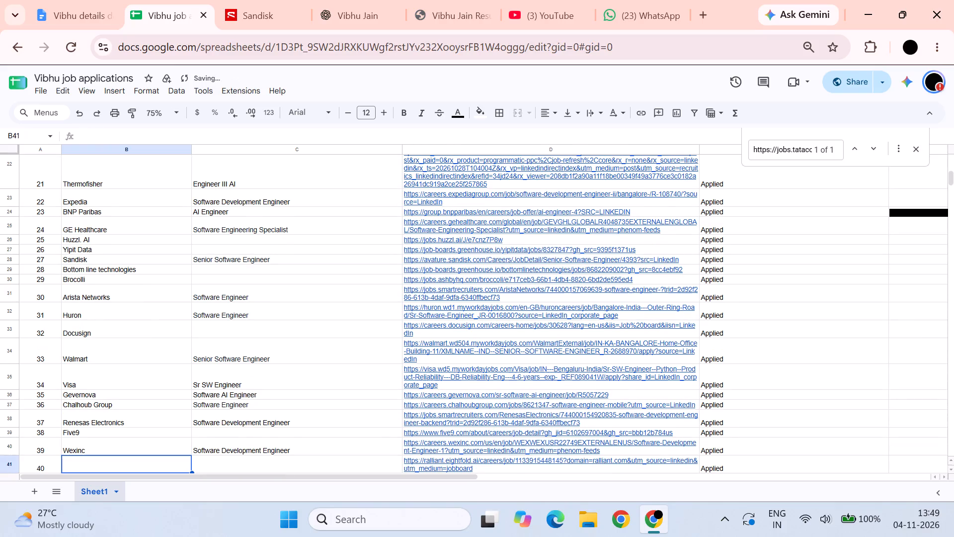
text(Ralliant)
key(Return)
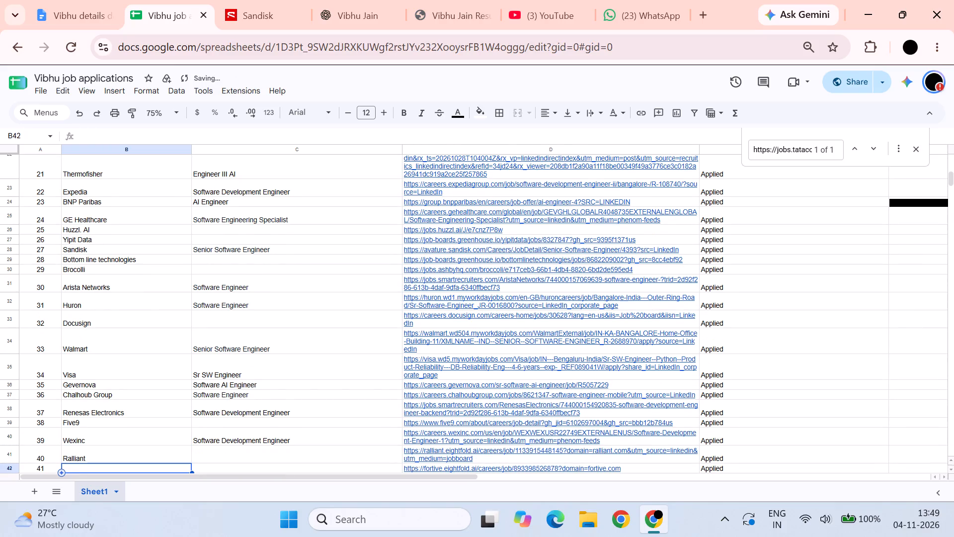
Copy the job title Senior Software Engineer from the linked Ralliant posting into S.No 40's Role cell, closing the Sandisk and Ralliant postings.
click(459, 448)
click(466, 425)
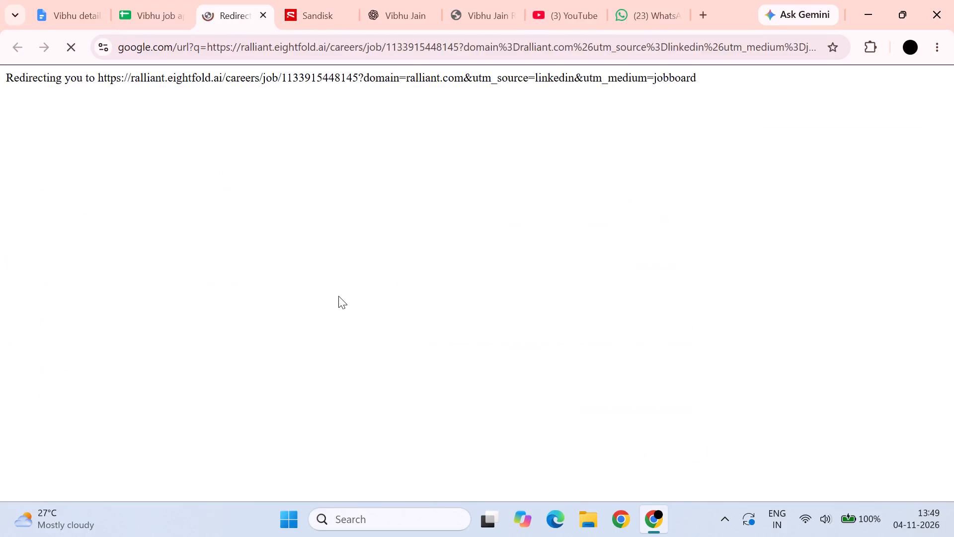
click(347, 10)
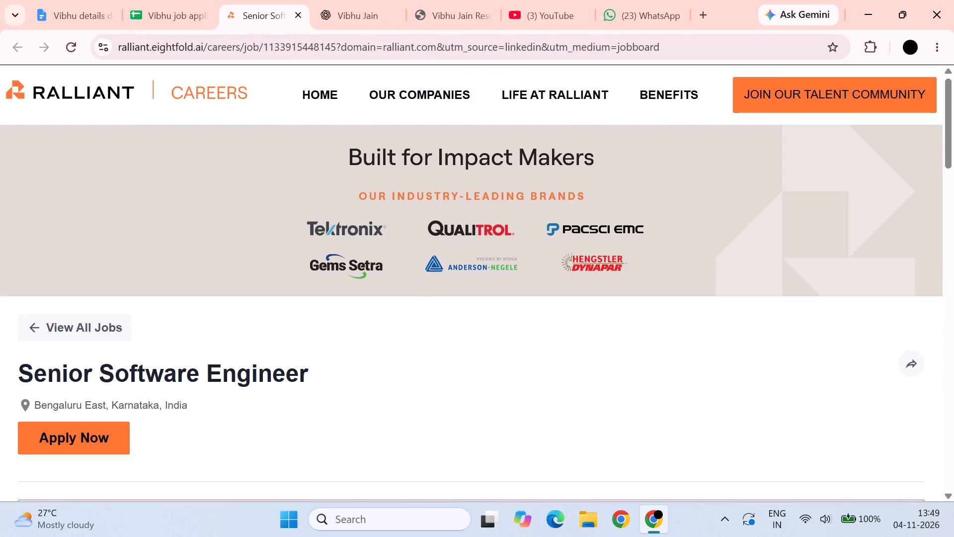
triple_click(167, 379)
key(ctrl+c)
click(299, 12)
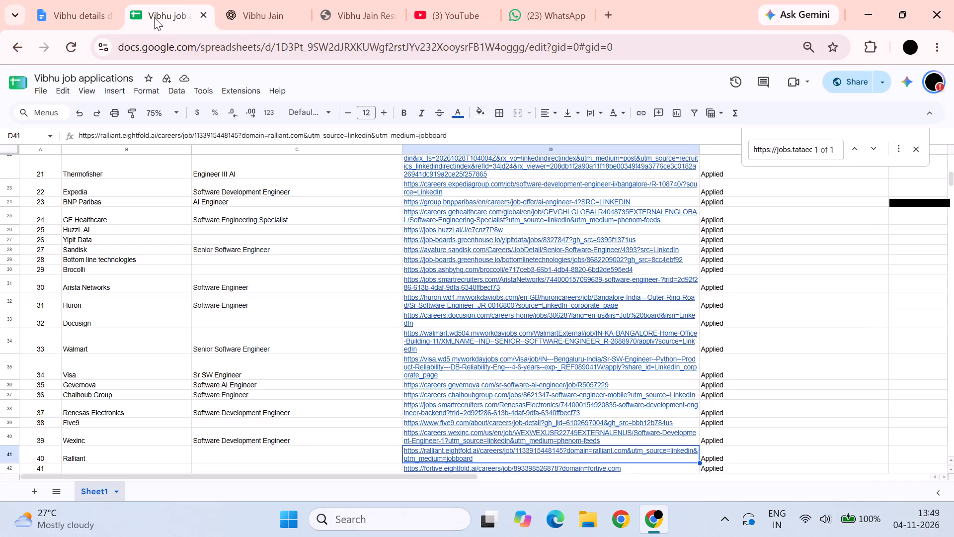
key(Left)
key(ctrl+v)
key(Down)
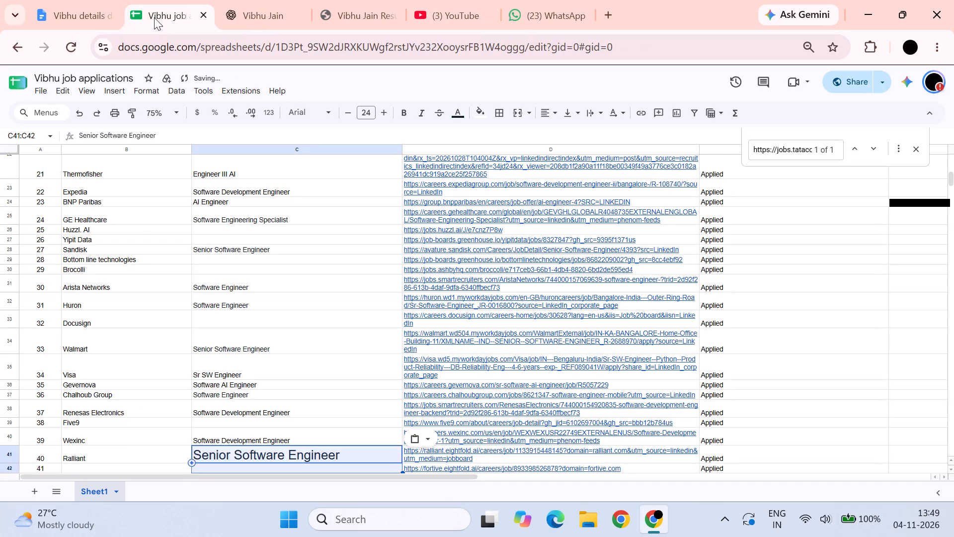
key(Down)
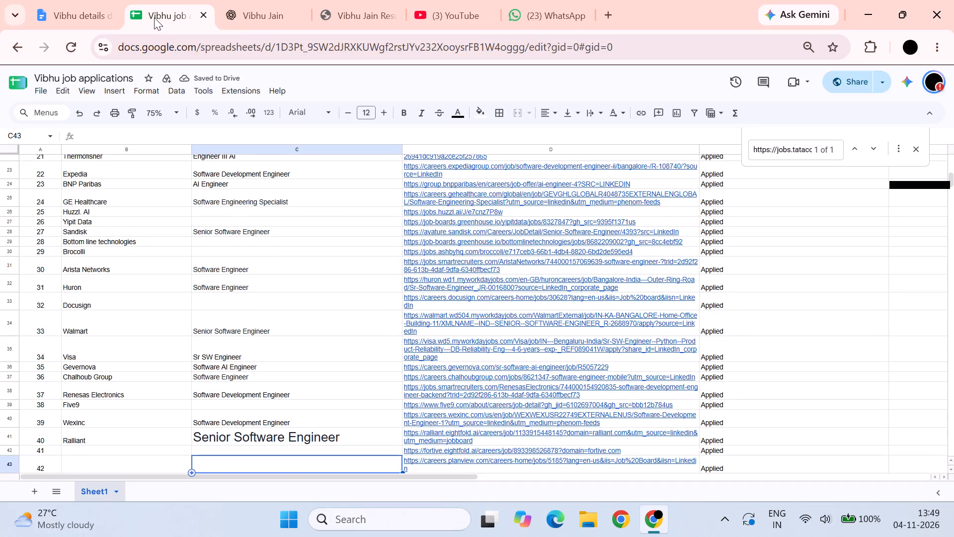
Enter the company name Fortive for S.No 41.
key(Up)
key(Left)
text(Fortive)
key(Return)
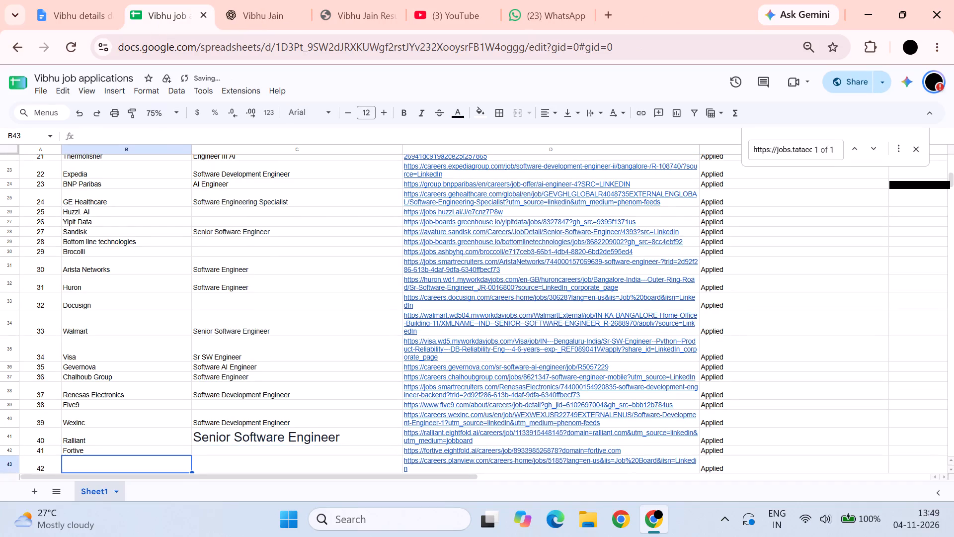
Copy the job title Software Engineer II from the linked Planview posting into S.No 42's Role cell, closing the posting.
scroll(222, 1, down, 3)
scroll(346, 187, up, 1)
scroll(431, 331, down, 1)
scroll(376, 385, down, 3)
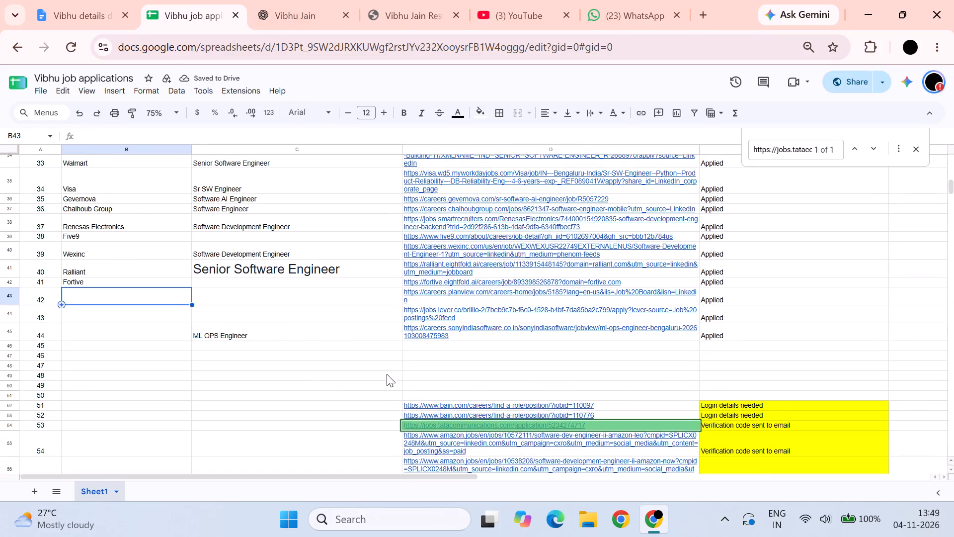
click(423, 302)
click(484, 316)
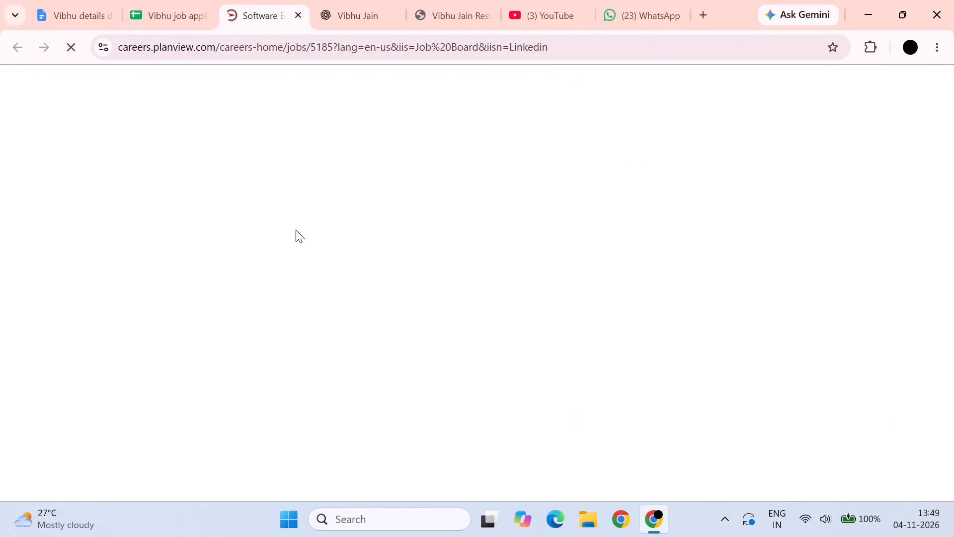
triple_click(250, 198)
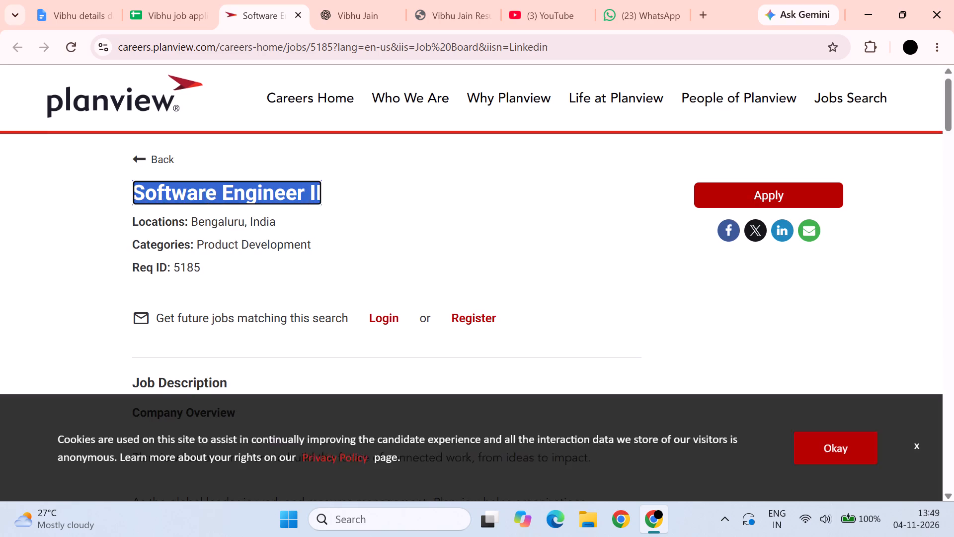
key(ctrl+c)
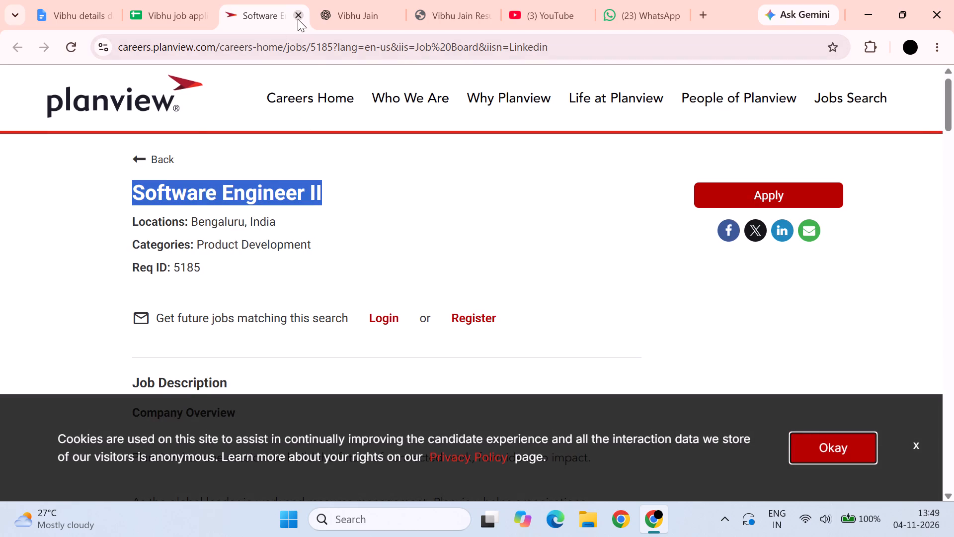
click(298, 19)
click(261, 304)
key(ctrl+v)
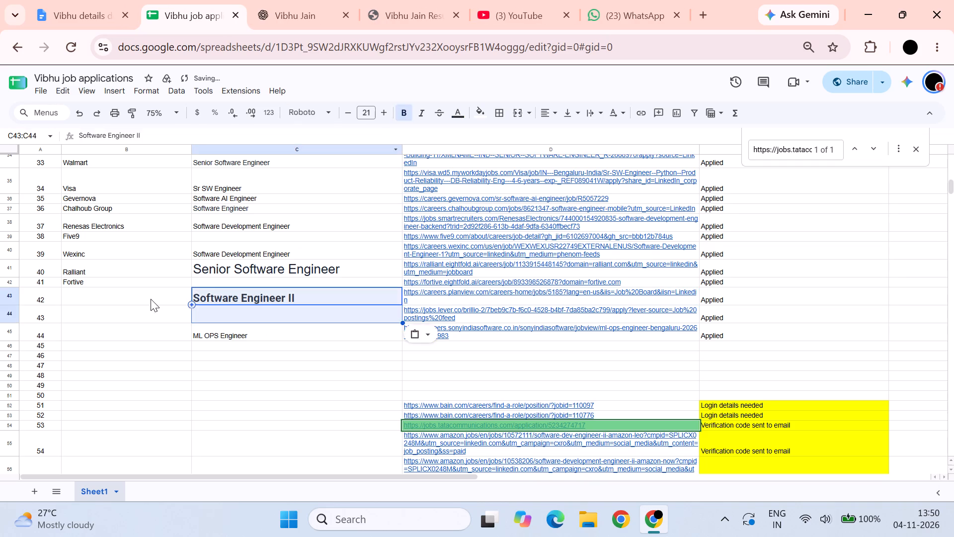
Enter the company names Planview, Brillio and Sony for S.No 42 to 44.
click(151, 299)
text(Planview)
key(Return)
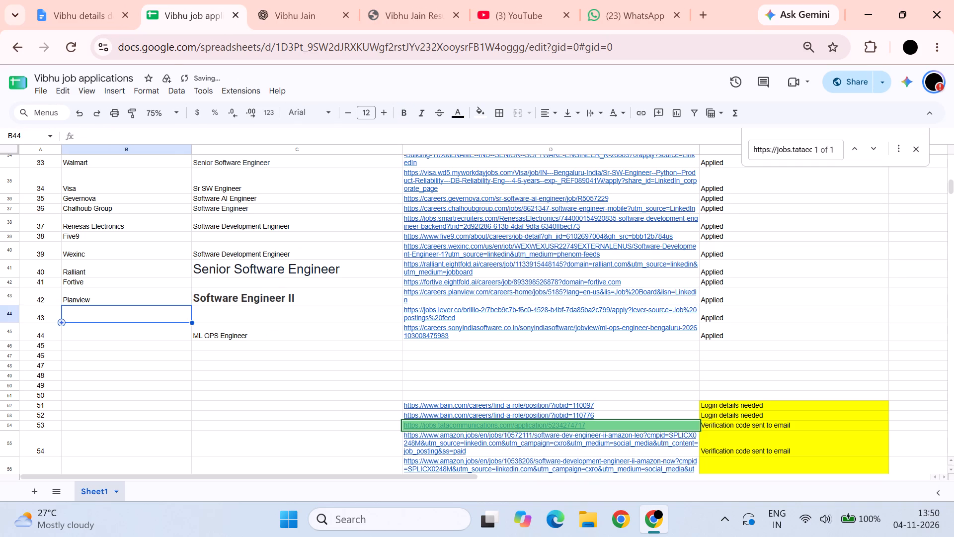
text(Brillio)
key(Return)
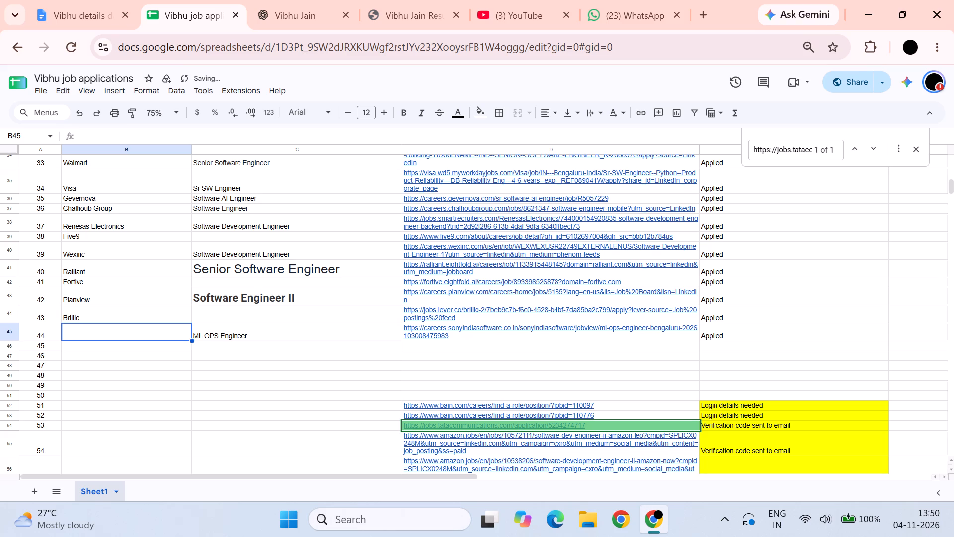
text(Sony)
key(Return)
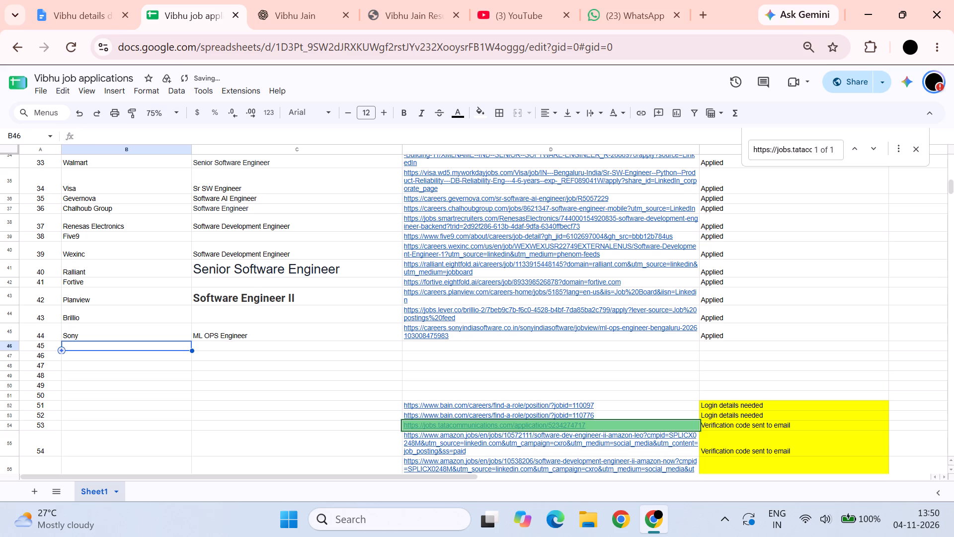
Enter the company names Bain, Bain and Tata for S.No 51 to 53.
key(Down)
key(Down)
key(Down)
key(Down)
key(Down)
key(Down)
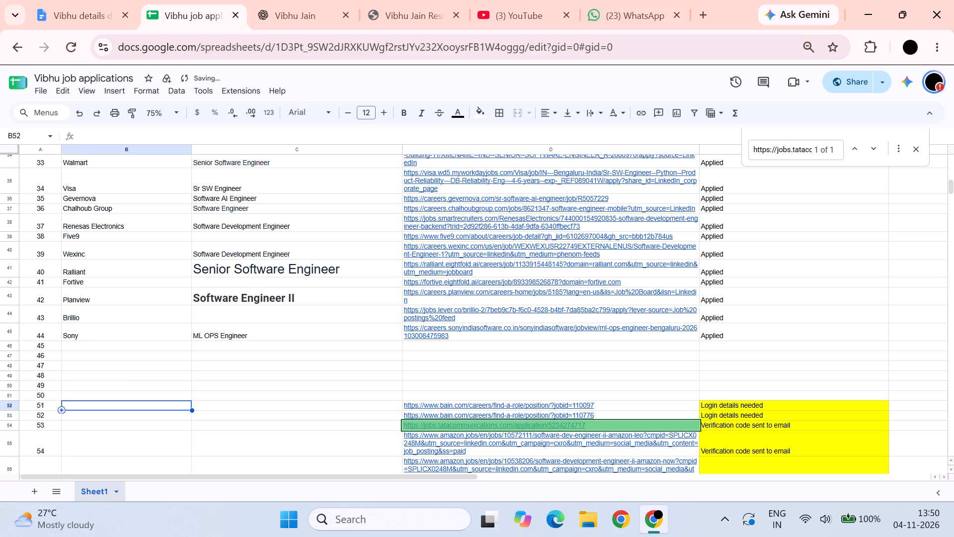
text(Bain)
key(Return)
text(Bain)
key(Return)
text(Tata)
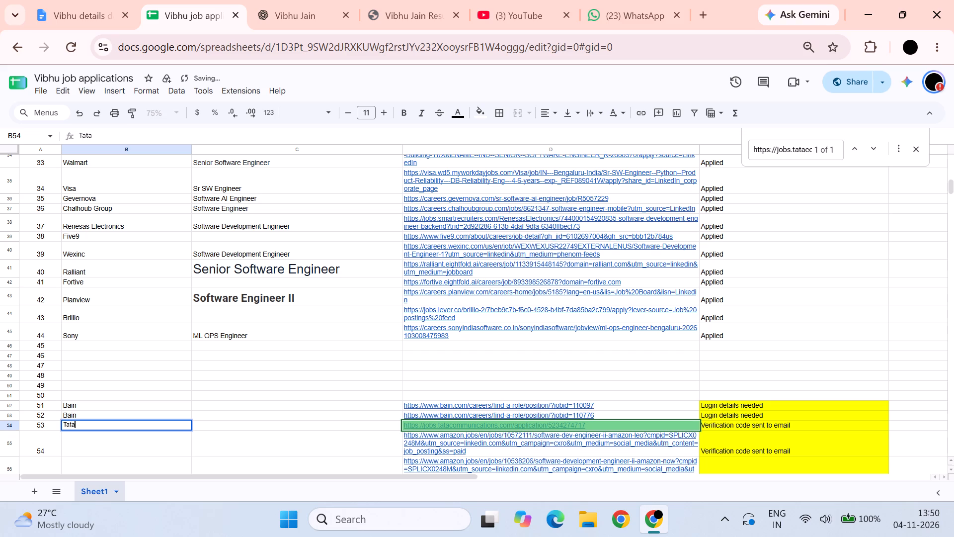
key(Return)
Enter the company name Amazon for each of S.No 54 to 56.
text(Amazo)
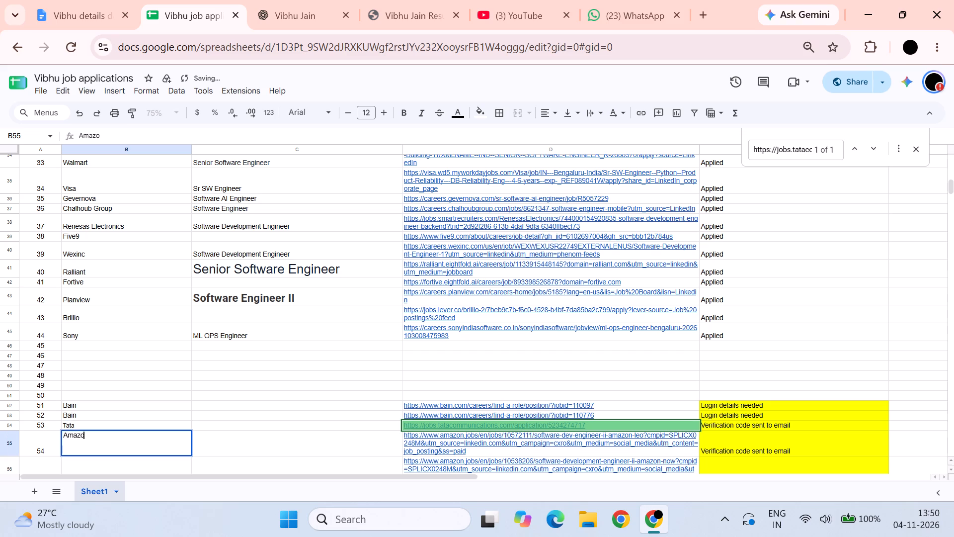
key(n)
key(Return)
text(Amzo)
key(BackSpace)
key(BackSpace)
text(azon)
key(Return)
text(Amazon)
key(Return)
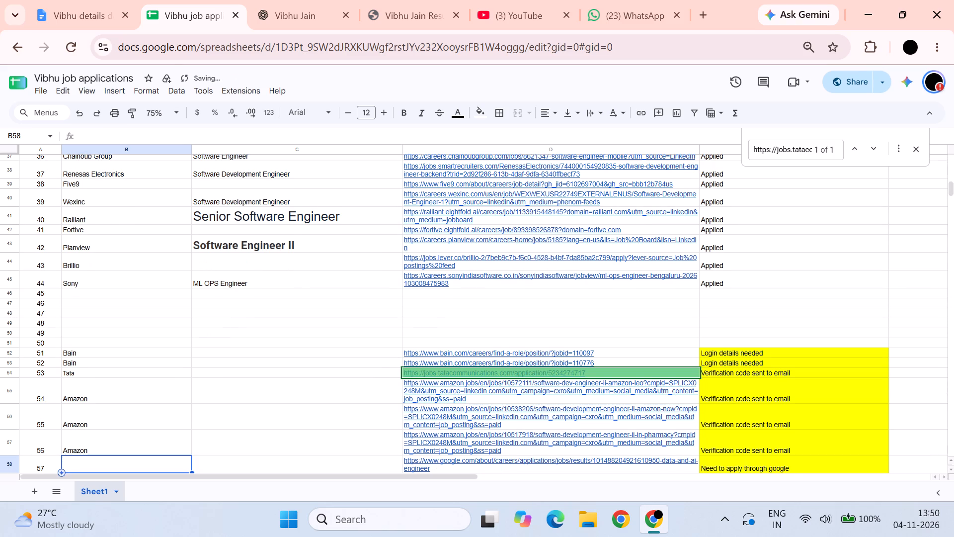
Enter the company names Google, Capital One, Deloitte and Amazon for S.No 57 to 60.
text(Google)
key(Return)
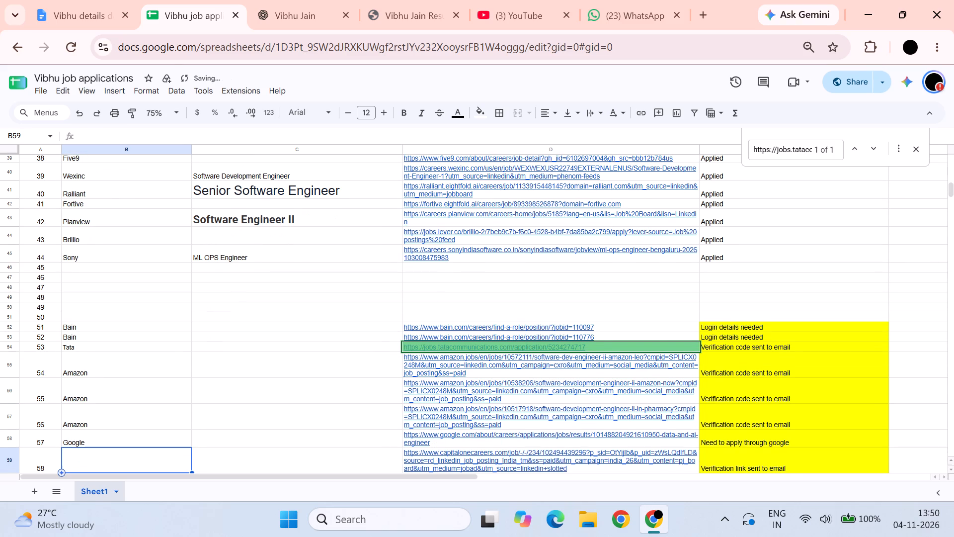
text(Capital One C)
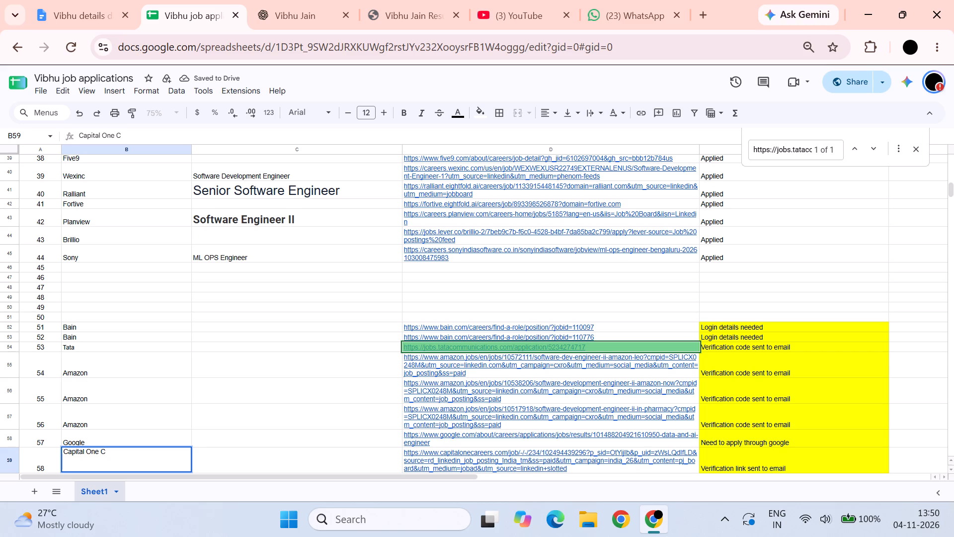
key(BackSpace)
key(BackSpace)
key(Return)
text(Deloitte)
key(Return)
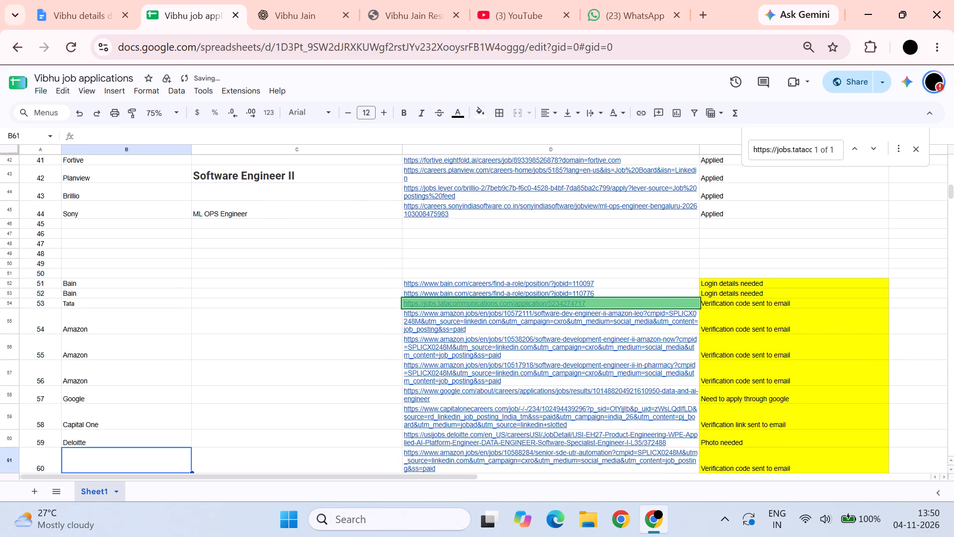
text(Amazon)
key(Return)
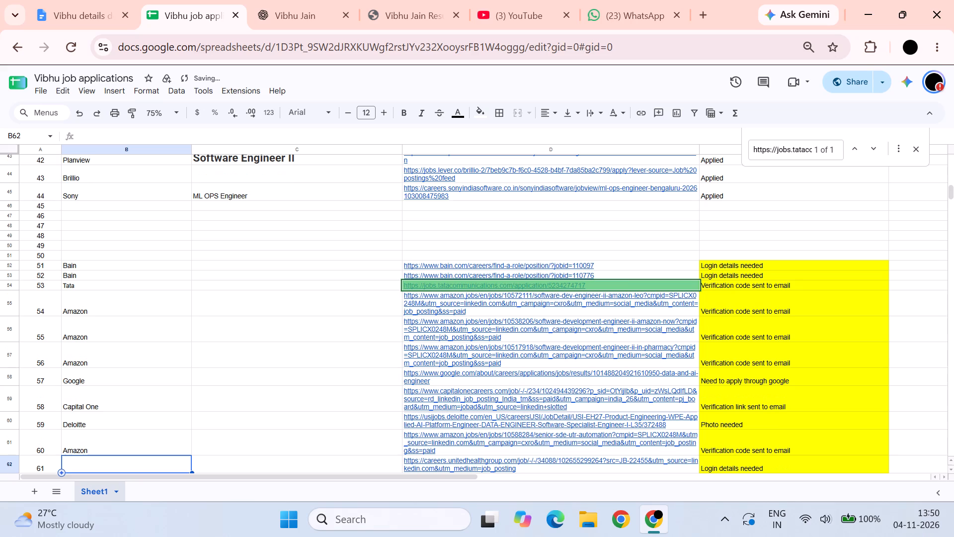
Enter the company names UHG, Lowes and Tata for S.No 61 to 63.
text(UG)
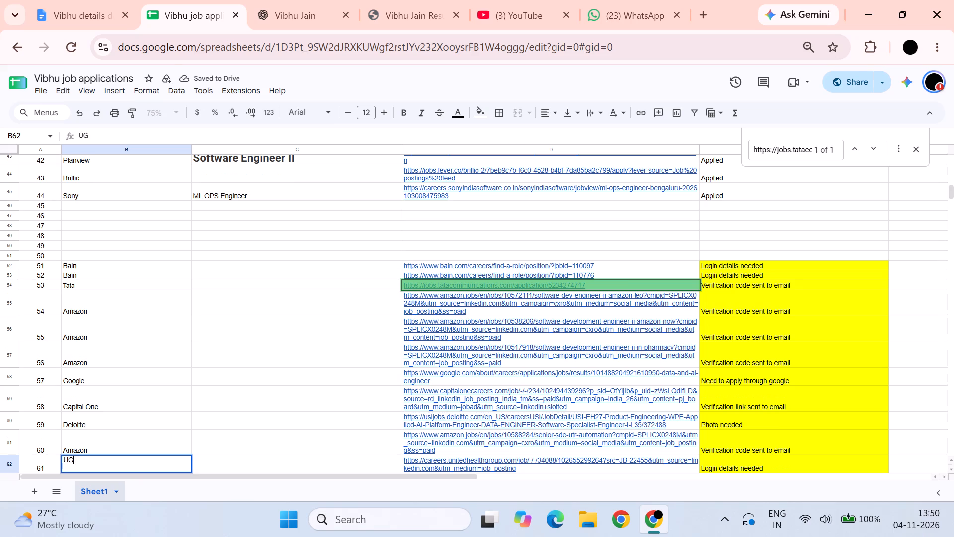
key(shift+BackSpace)
text(HG)
key(Return)
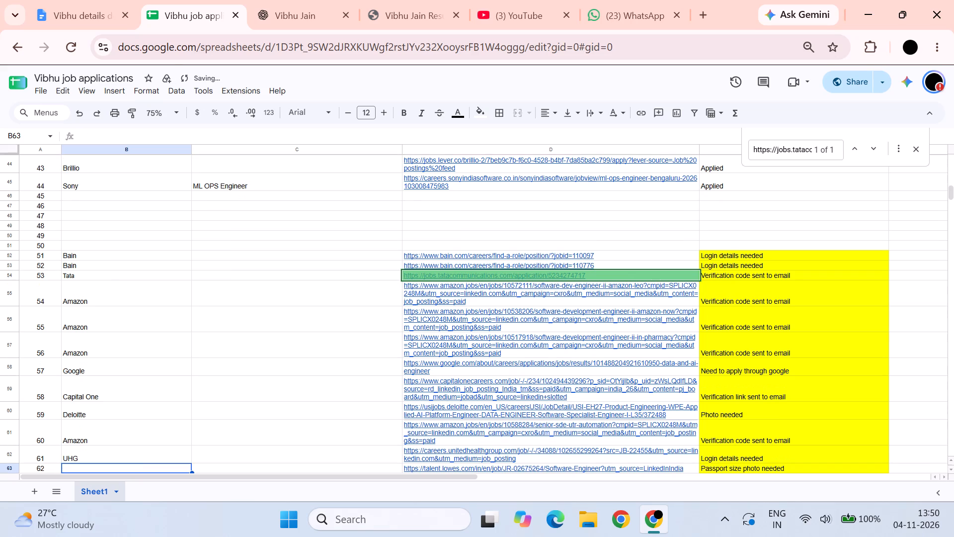
text(Lowes)
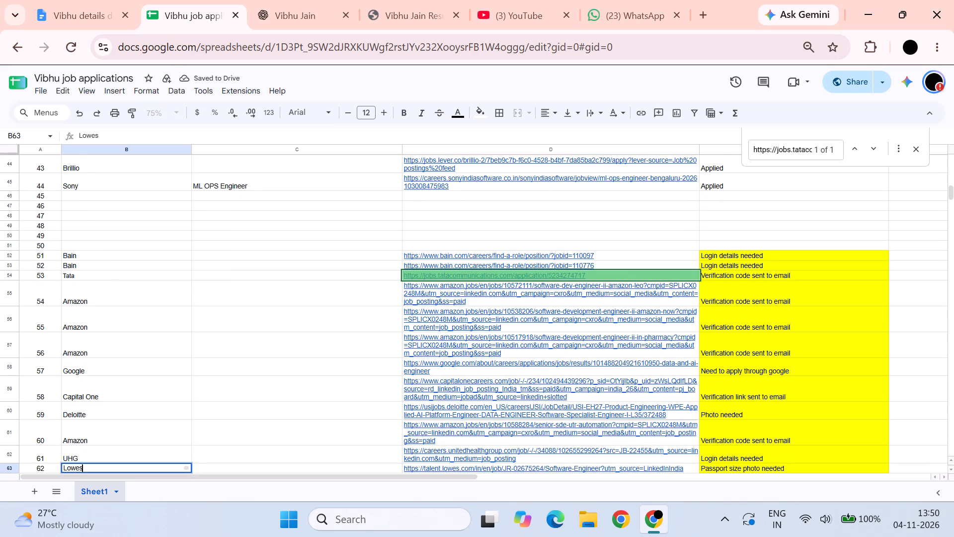
key(Return)
text(Tata)
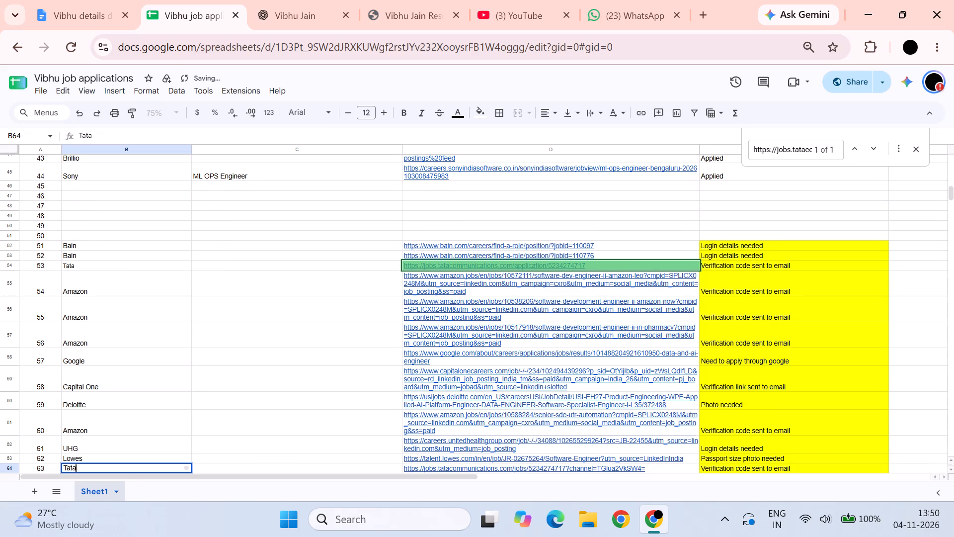
key(Return)
Enter the company names Accenture, ABB, Jio Hotstar and Deloitte for S.No 64 to 67.
text(Accenture)
key(Return)
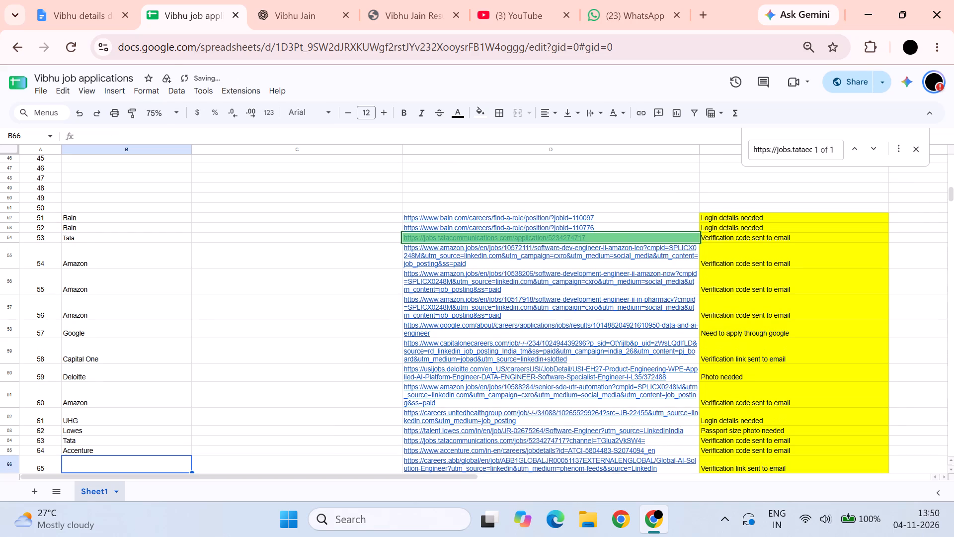
text(ABB)
key(Return)
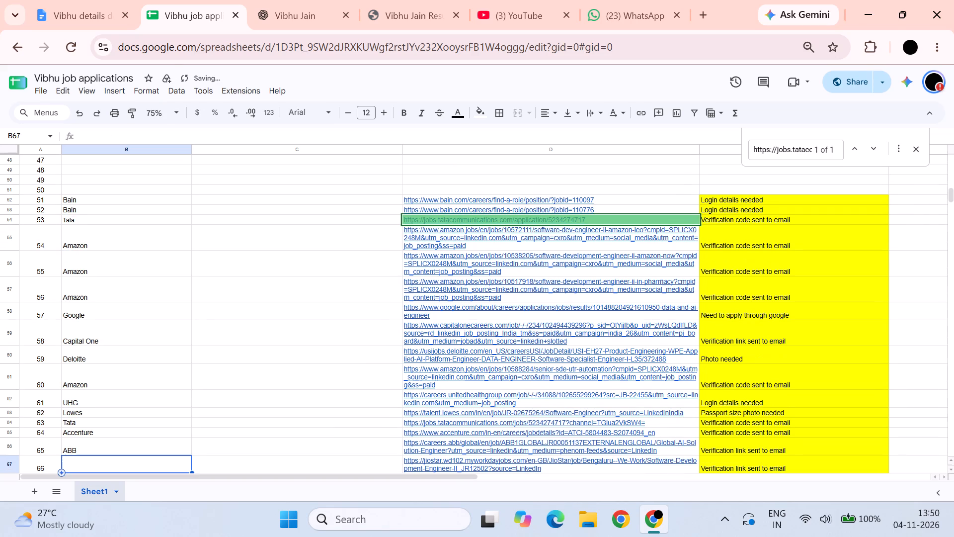
text(Jio Ho)
text(tstar)
key(Return)
text(Deloitte)
key(Return)
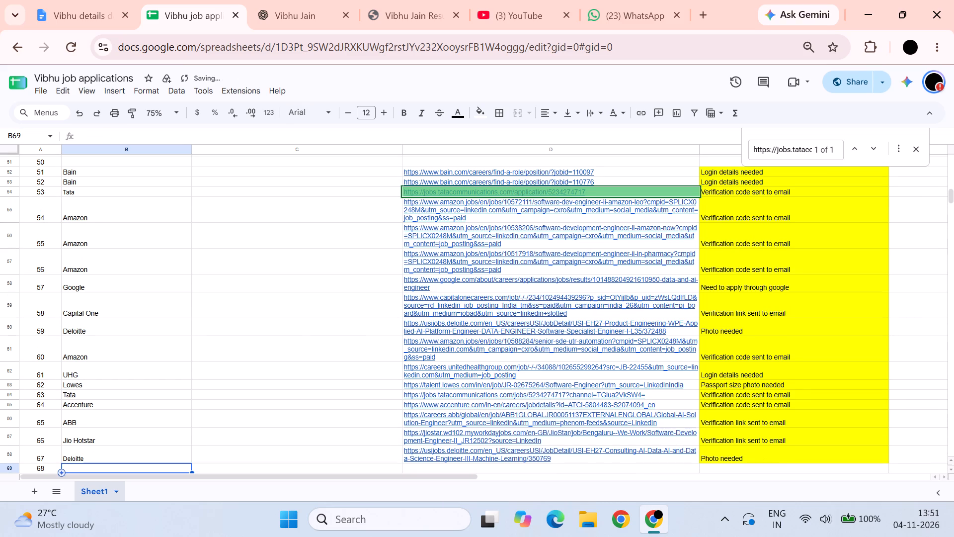
Enter the role Software DEV Engineer for the Amazon entry at S.No 54.
scroll(365, 417, down, 2)
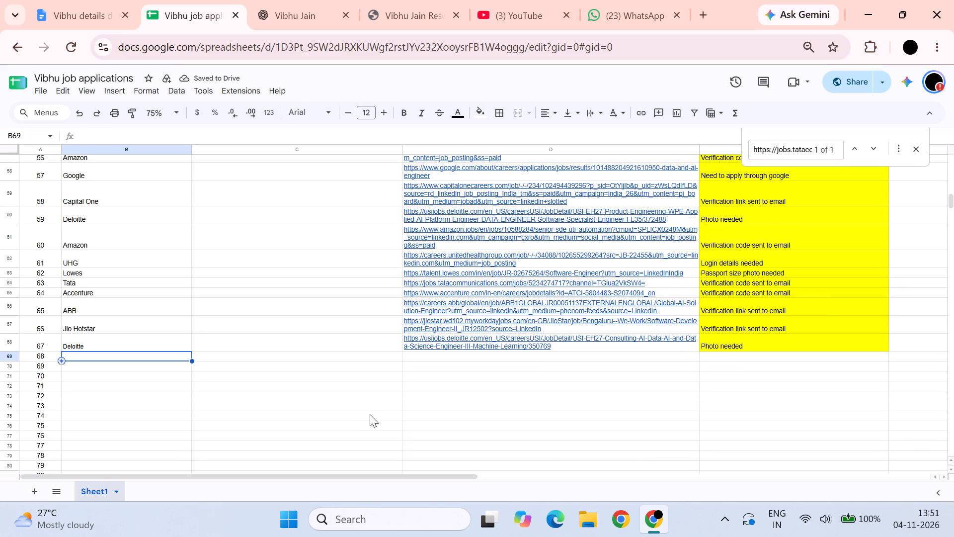
scroll(328, 340, up, 3)
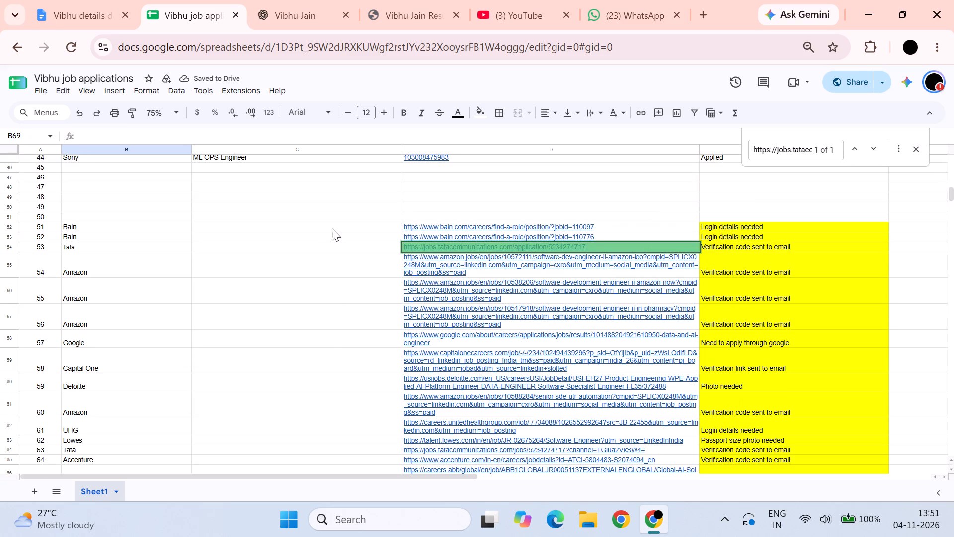
click(344, 266)
key(shift+d)
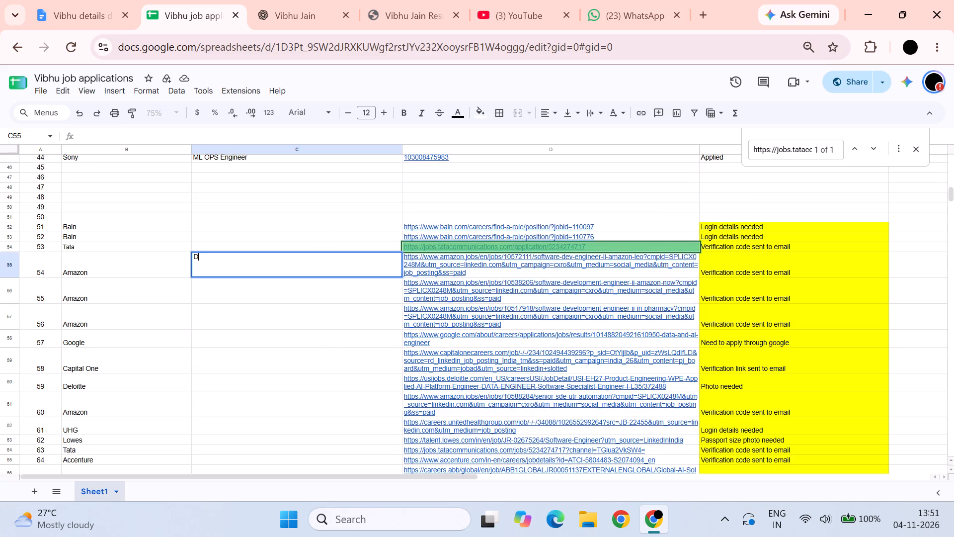
key(BackSpace)
key(shift+a)
key(BackSpace)
text(Software DEV)
key(space)
text(Engineer)
key(Return)
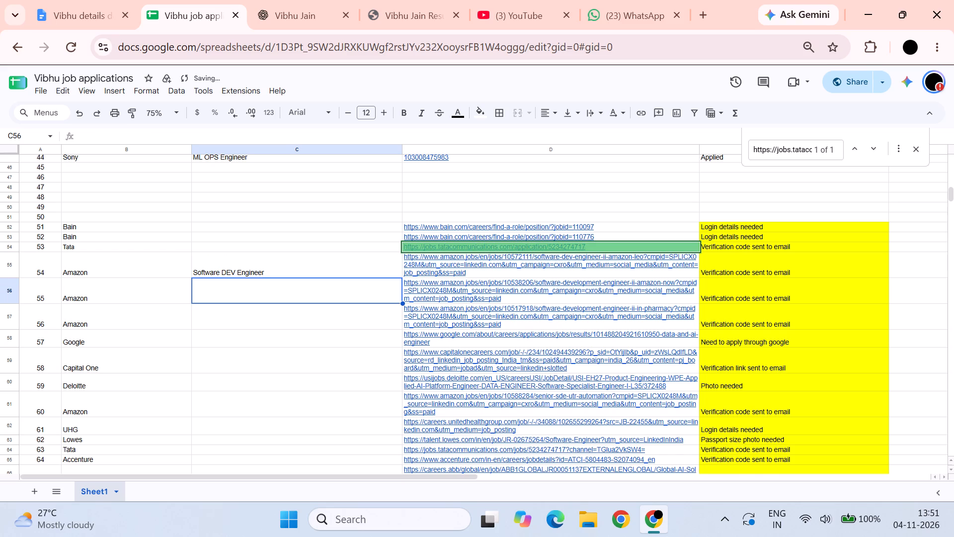
Enter the role Software Development Engineer for Amazon at S.No 55 and copy it to S.No 56.
text(Software De)
text(velopeny)
key(BackSpace)
key(BackSpace)
key(BackSpace)
text(ment Engineer)
key(Return)
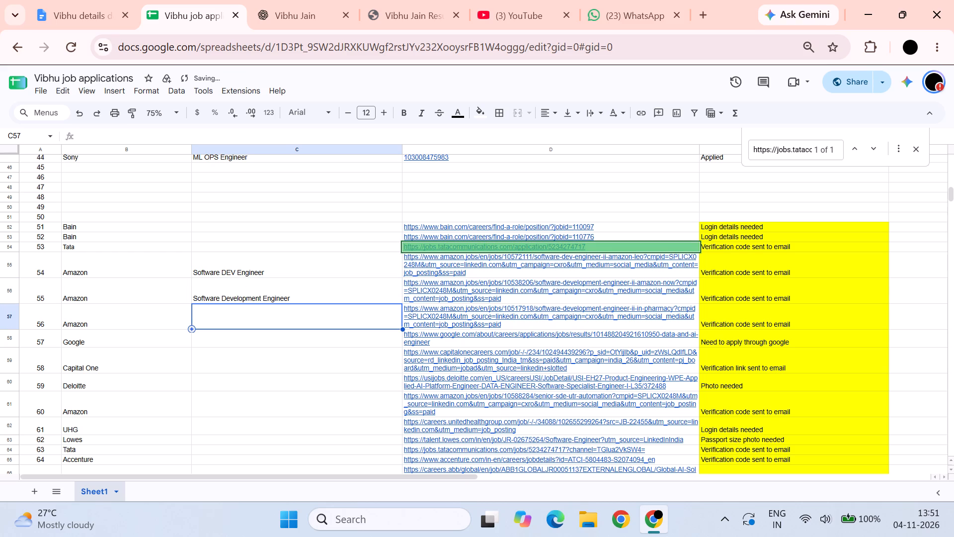
key(Up)
key(ctrl+c)
key(Down)
key(ctrl+v)
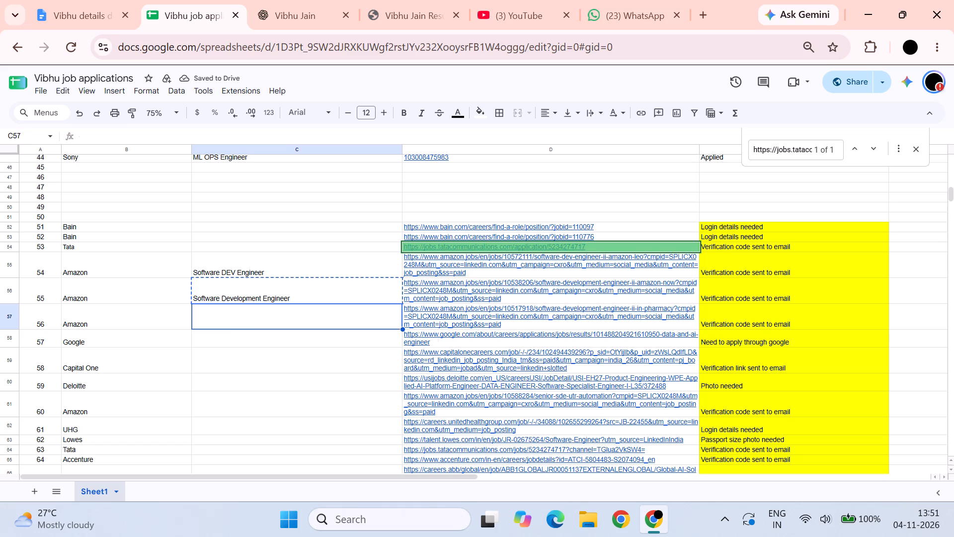
Enter the role Data and AI Engineer for the Google entry at S.No 57.
key(Down)
key(Down)
key(Up)
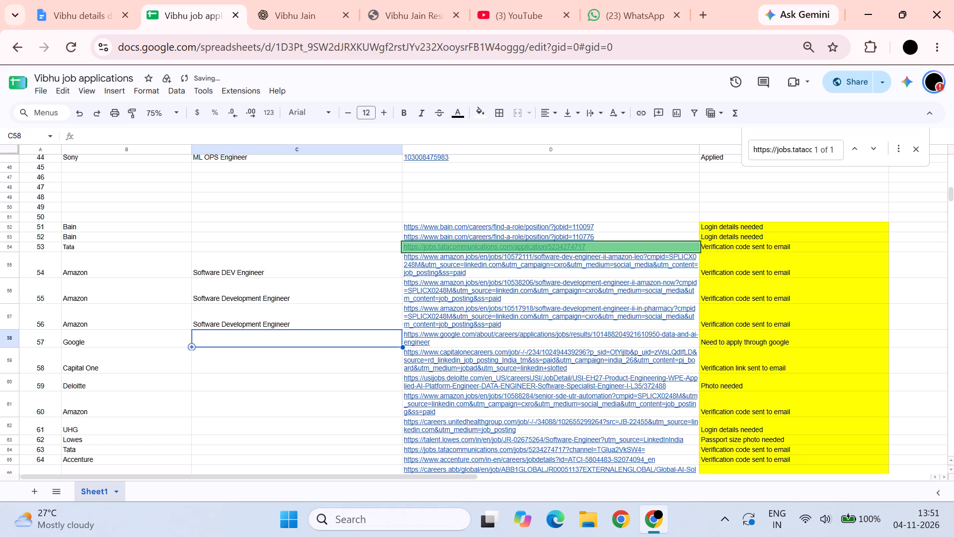
text(Data A)
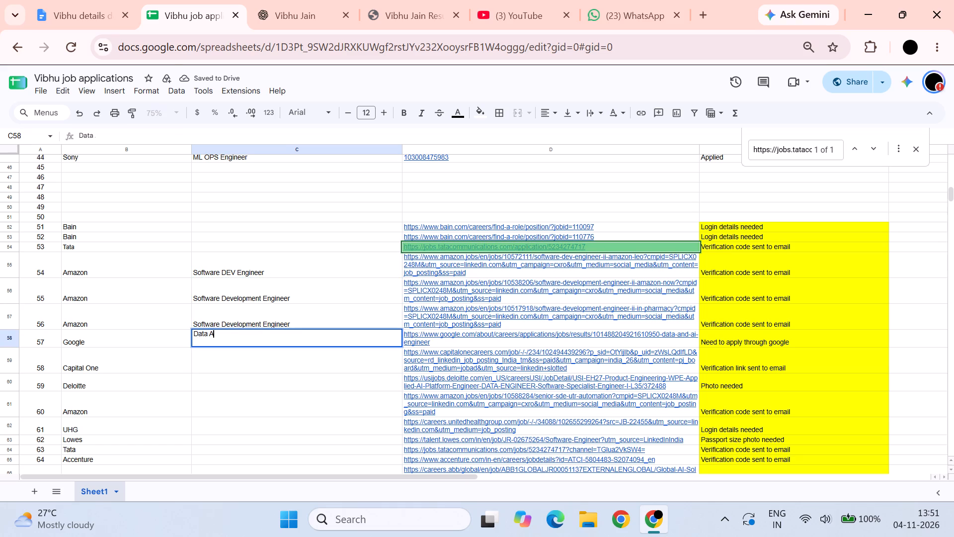
key(BackSpace)
text(and AI Engineer)
key(Return)
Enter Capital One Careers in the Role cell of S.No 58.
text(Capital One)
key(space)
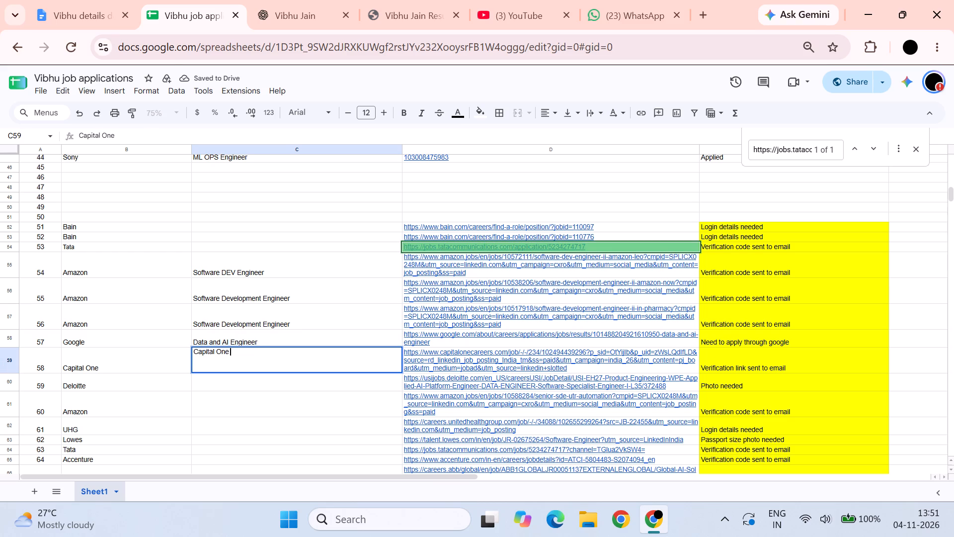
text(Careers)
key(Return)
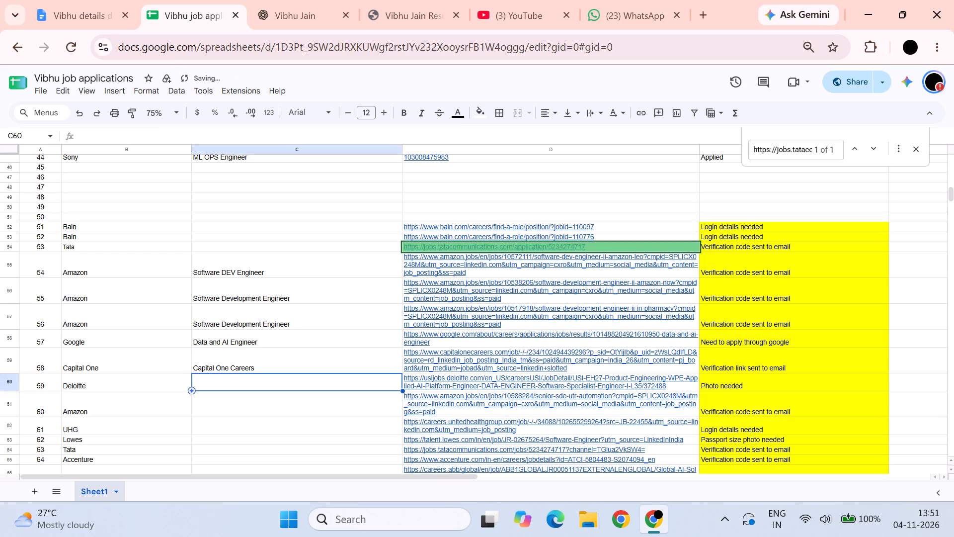
Clear the Role cell of the Capital One entry at S.No 58.
key(Up)
key(backslash)
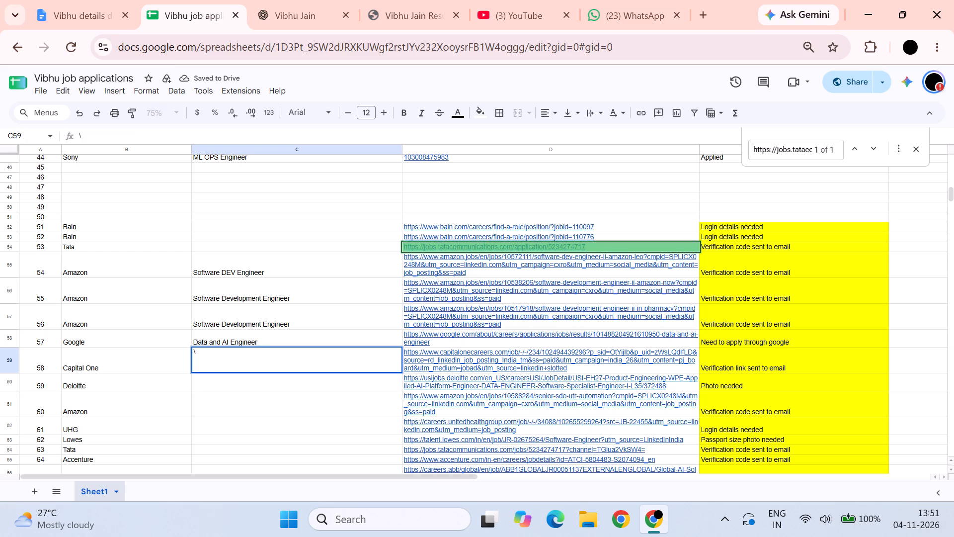
key(BackSpace)
key(BackSpace)
key(BackSpace)
key(BackSpace)
key(BackSpace)
key(BackSpace)
key(BackSpace)
key(BackSpace)
key(BackSpace)
key(BackSpace)
key(BackSpace)
key(BackSpace)
key(BackSpace)
key(BackSpace)
key(BackSpace)
key(BackSpace)
key(BackSpace)
key(BackSpace)
key(BackSpace)
key(BackSpace)
key(Return)
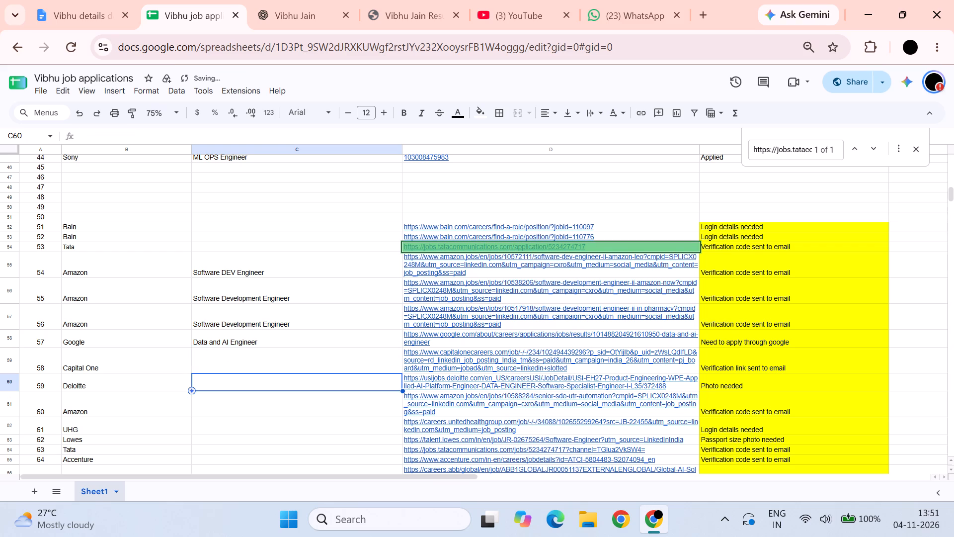
Enter the role Product Engineering for the Deloitte entry at S.No 59.
text(Product Engineering)
key(Return)
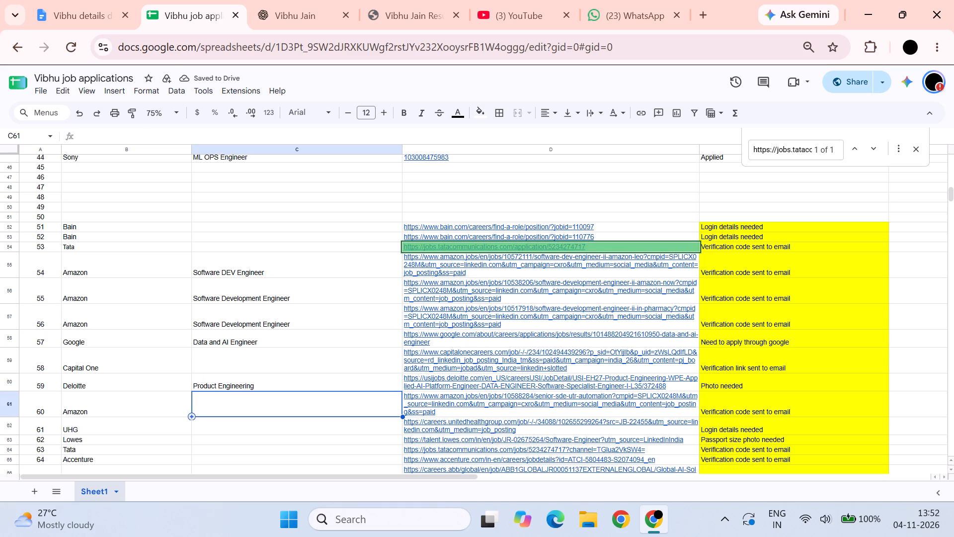
Enter the role Software Engineering for the Lowes entry at S.No 62.
key(Down)
key(Down)
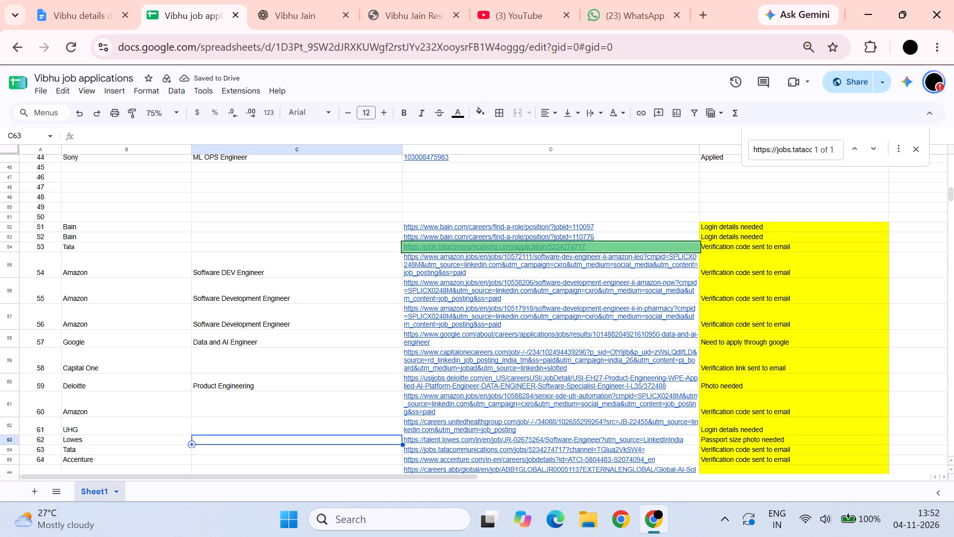
text(Software Engineering)
key(Return)
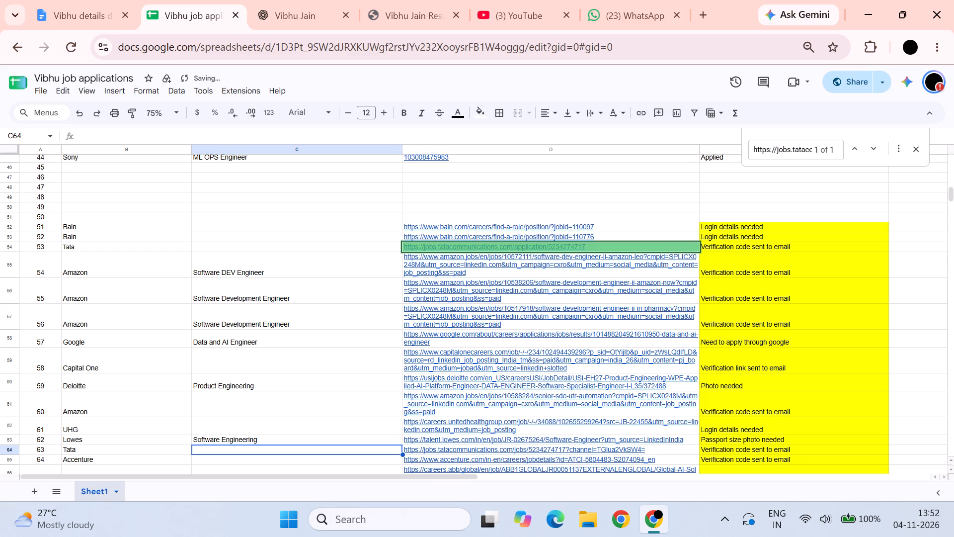
Enter the role Global AI Solution Engineer for the ABB entry at S.No 65.
key(Down)
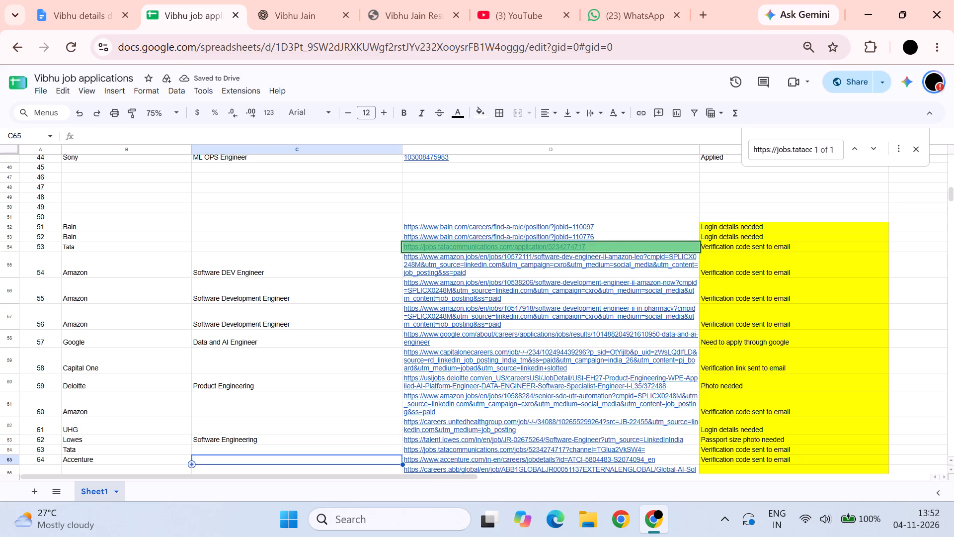
key(Down)
scroll(345, 263, down, 2)
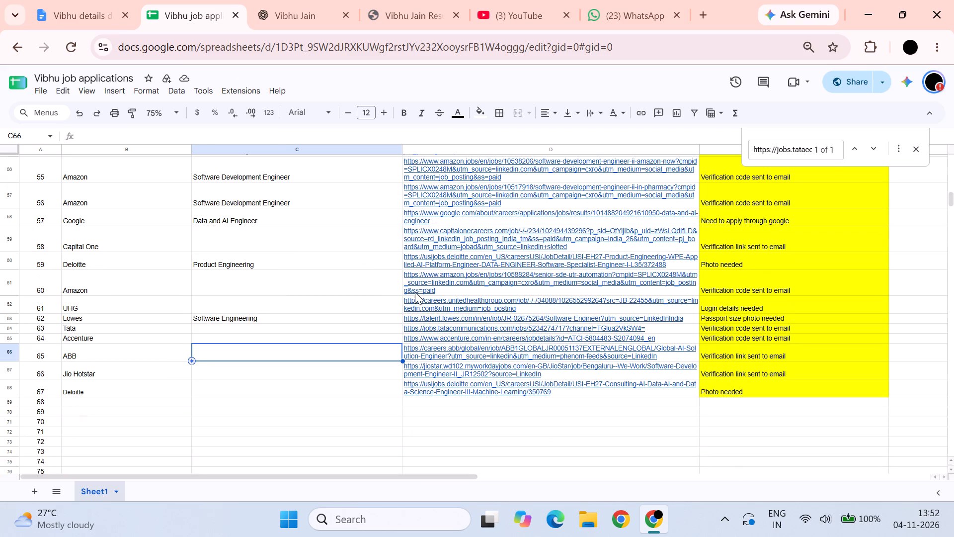
text(Global AI Solution Engineer)
key(Return)
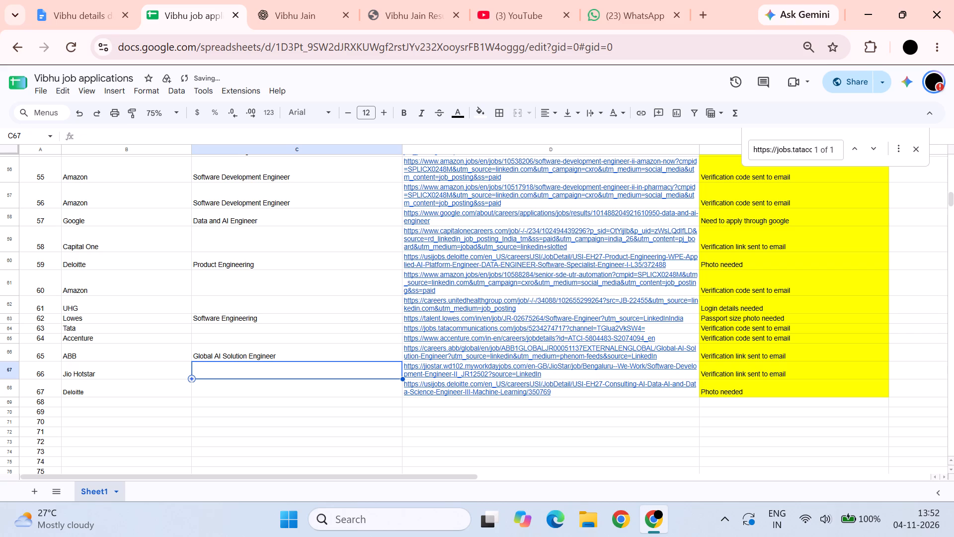
Enter the role Software Development Engineer for the Jio Hotstar entry at S.No 66.
text(Software Development)
key(space)
text(Engineer)
key(Return)
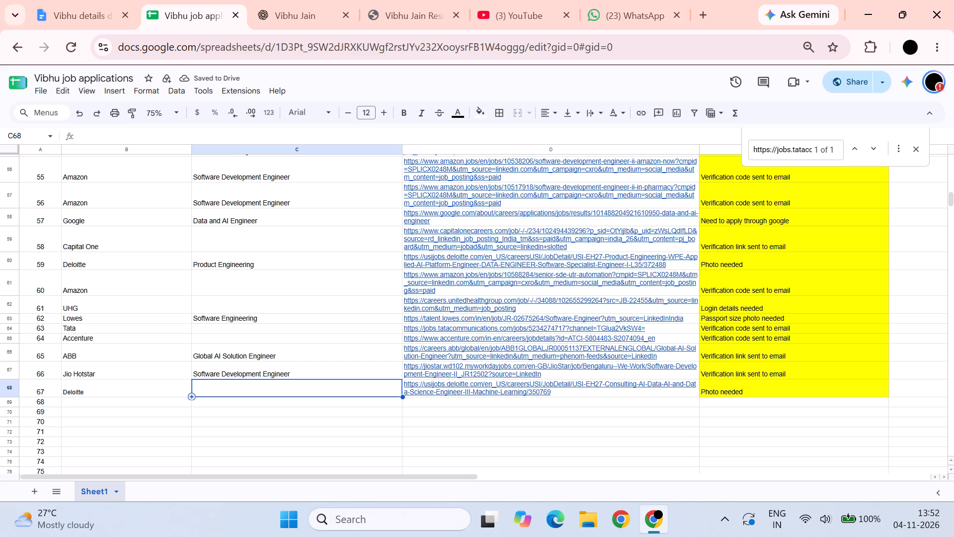
Enter the role Data Science Engineer for the Deloitte entry at S.No 67.
text(Data Science Engineer)
key(Return)
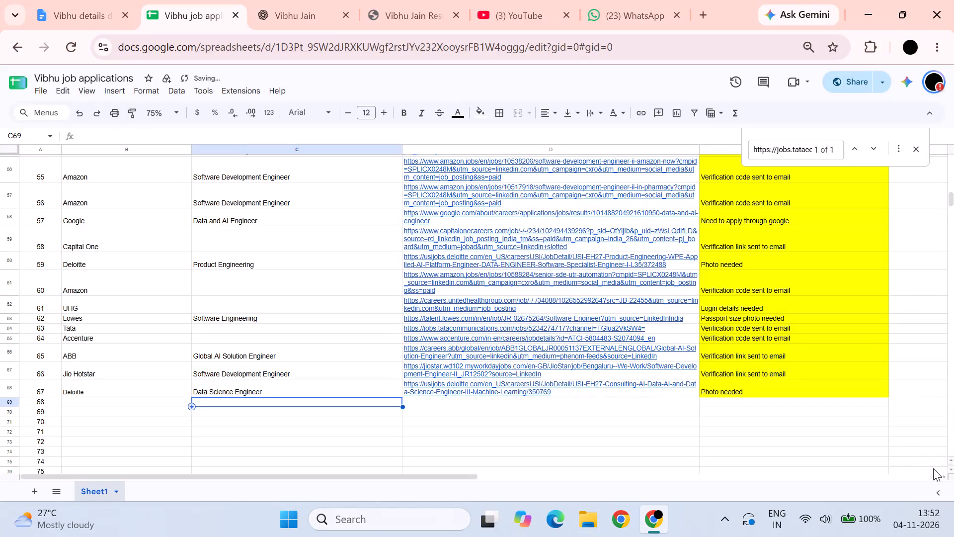
Copy the job title from Rubrik's linked posting and enter Sr AI Engineer, Agentic System as the role at S.No 8.
scroll(590, 536, up, 3)
scroll(443, 341, up, 11)
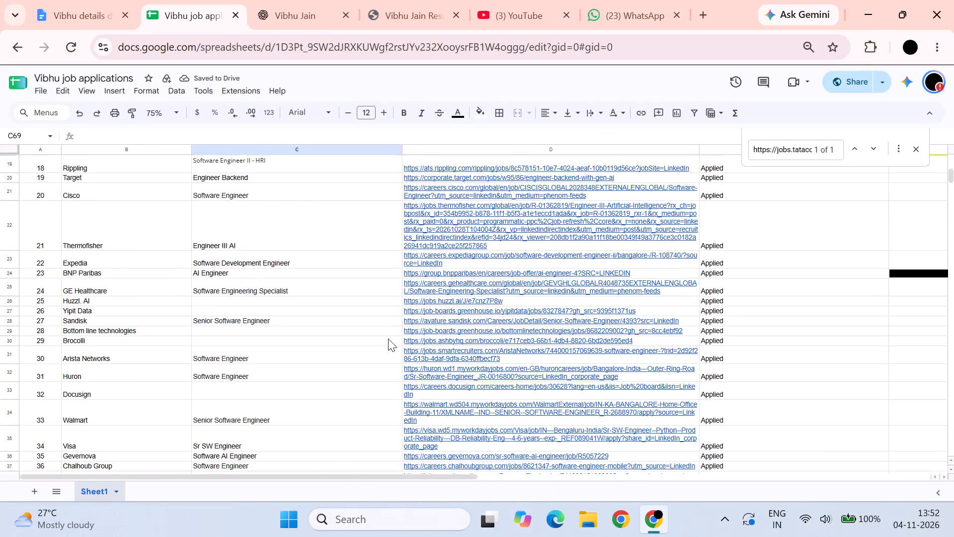
scroll(388, 339, up, 5)
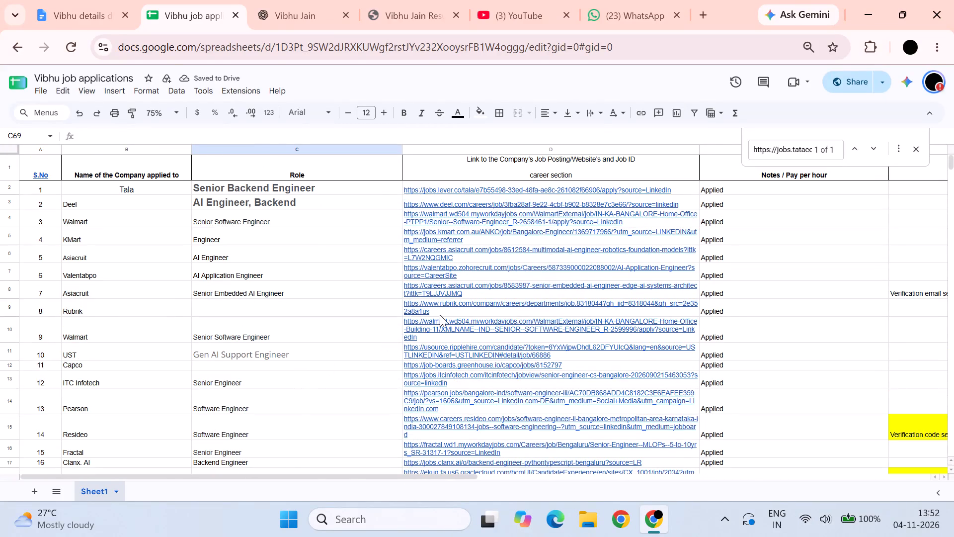
click(451, 314)
click(474, 331)
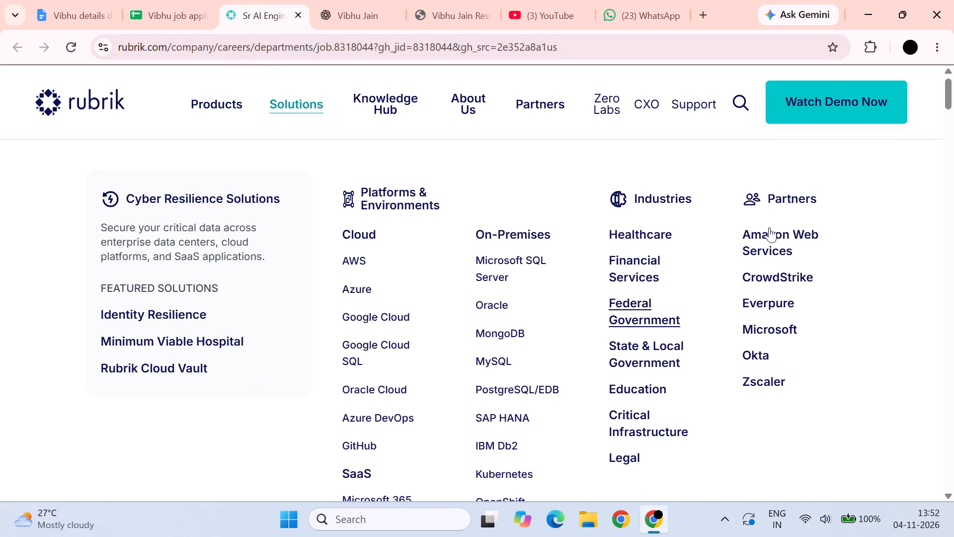
triple_click(459, 212)
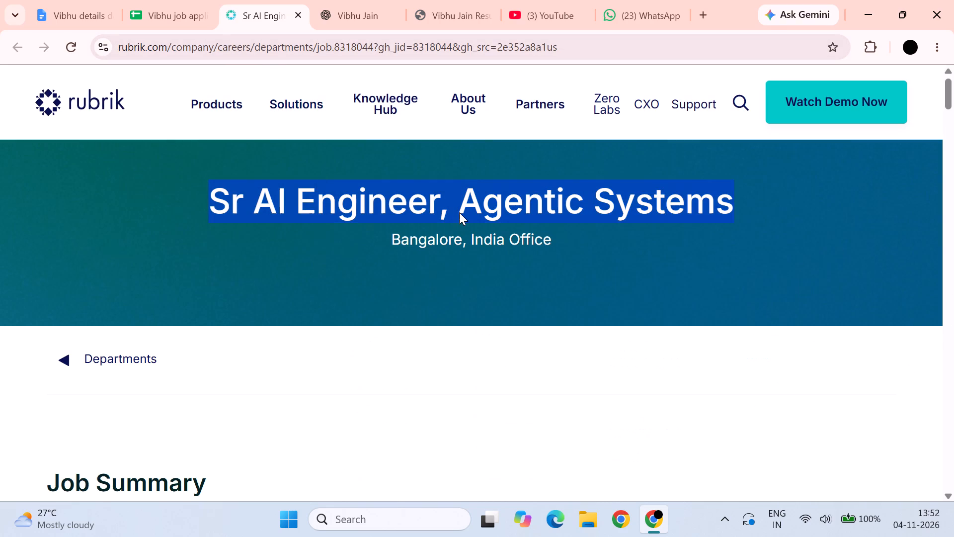
key(ctrl+c)
click(199, 0)
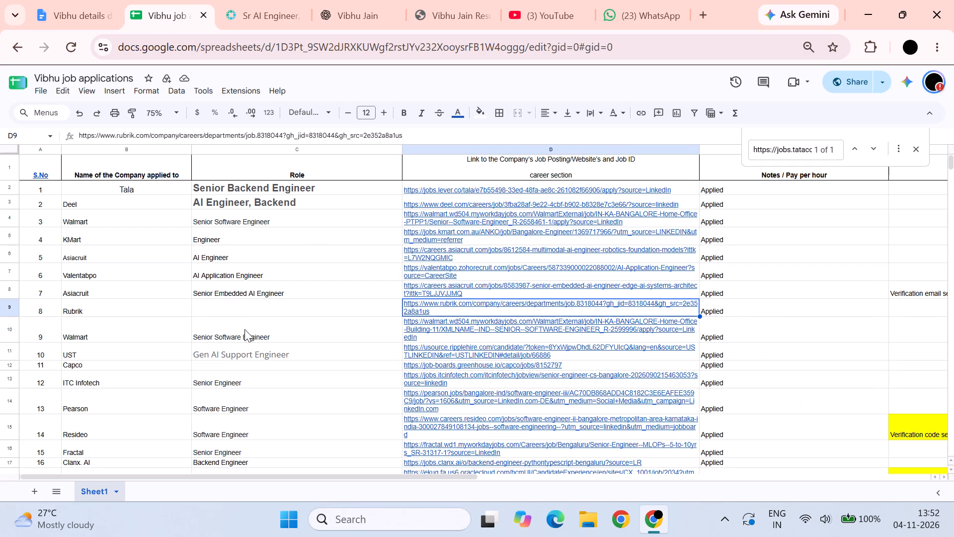
double_click(241, 304)
key(ctrl+v)
key(BackSpace)
key(Return)
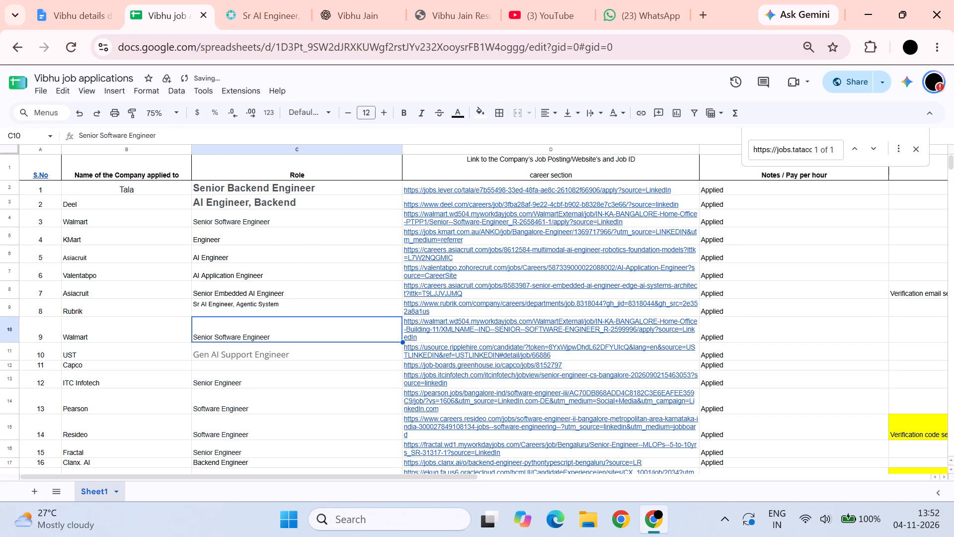
scroll(390, 259, down, 2)
click(426, 252)
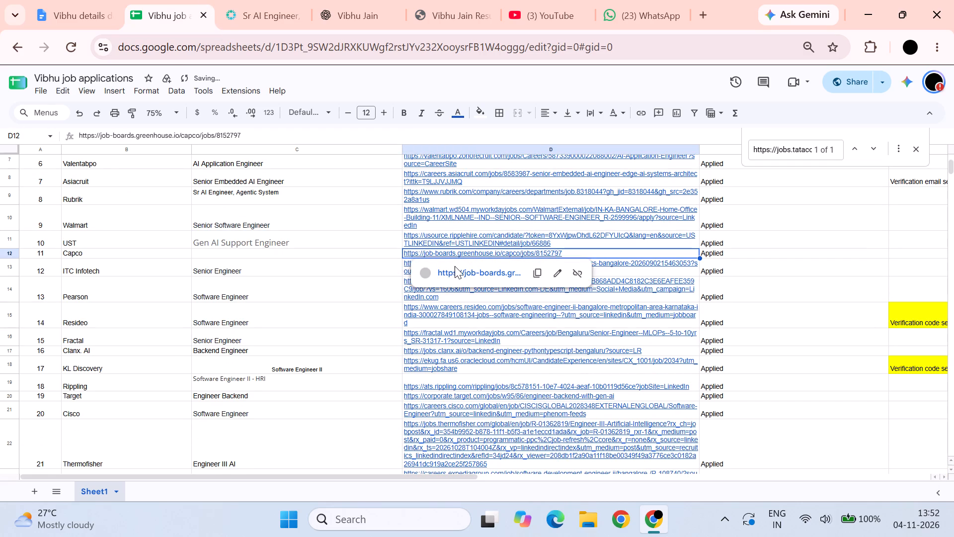
click(455, 266)
click(458, 268)
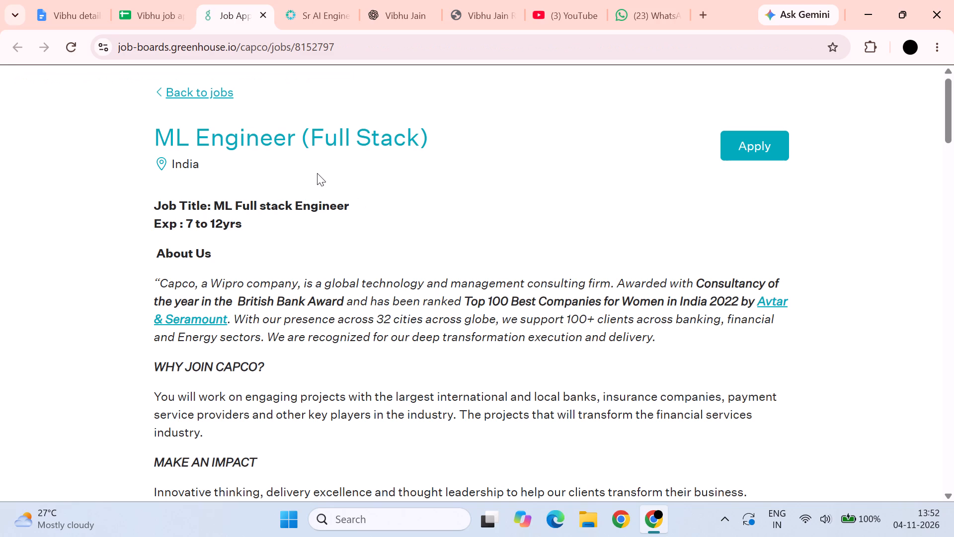
triple_click(305, 146)
key(ctrl+c)
click(146, 0)
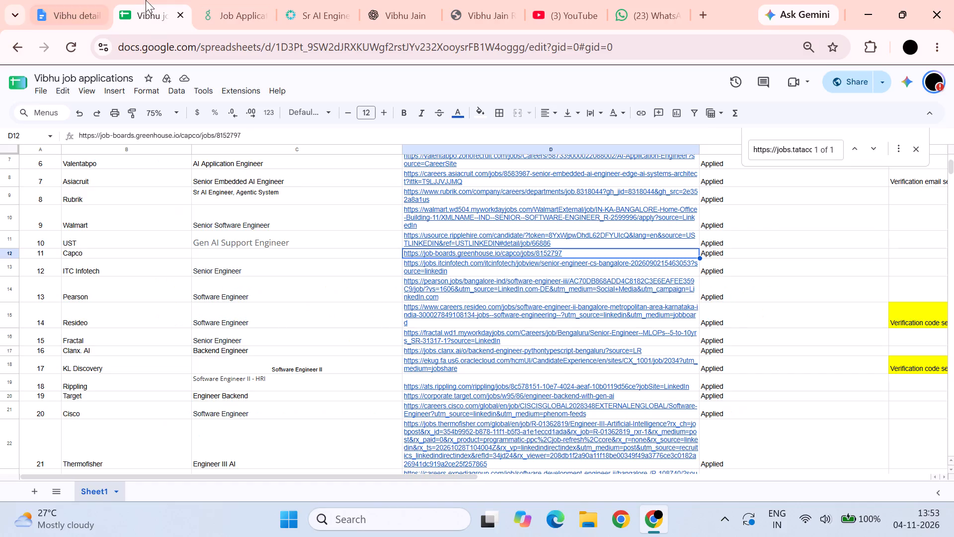
key(Left)
key(Return)
key(ctrl+v)
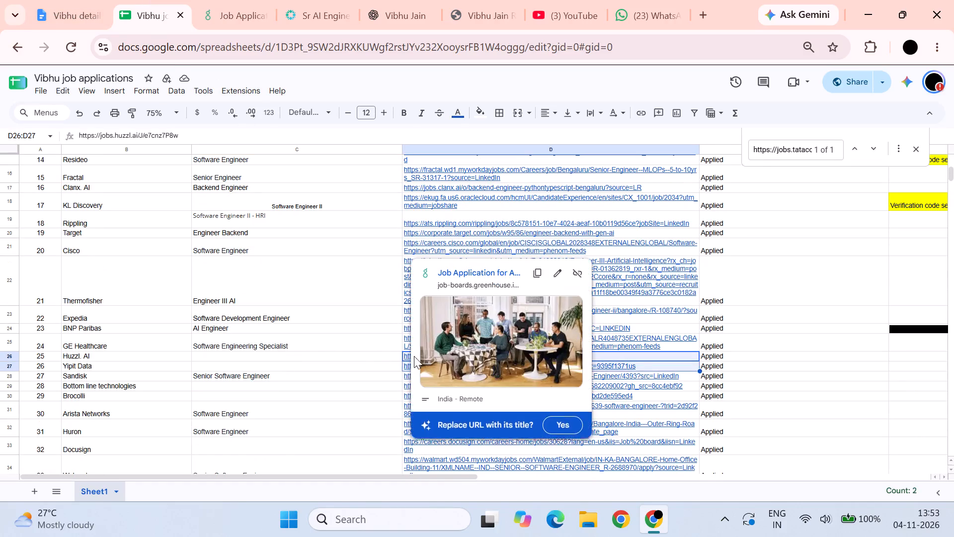
right_click(406, 357)
scroll(481, 419, down, 2)
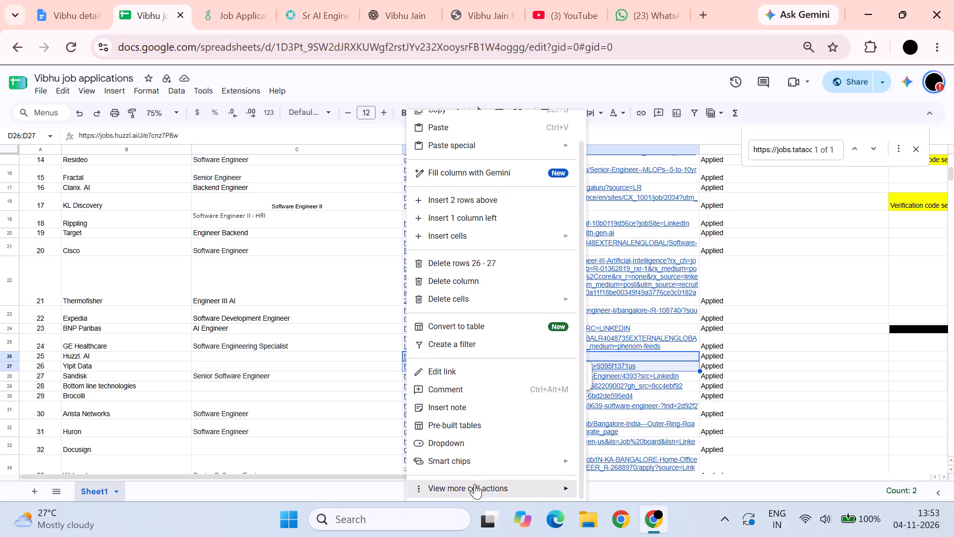
click(609, 386)
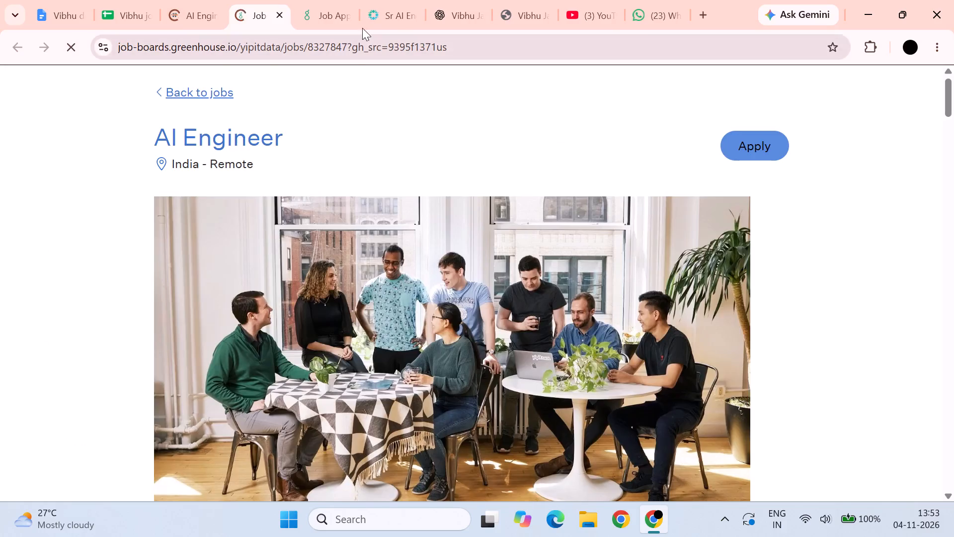
Close the finished Capco and Rubrik job postings.
double_click(349, 16)
click(349, 16)
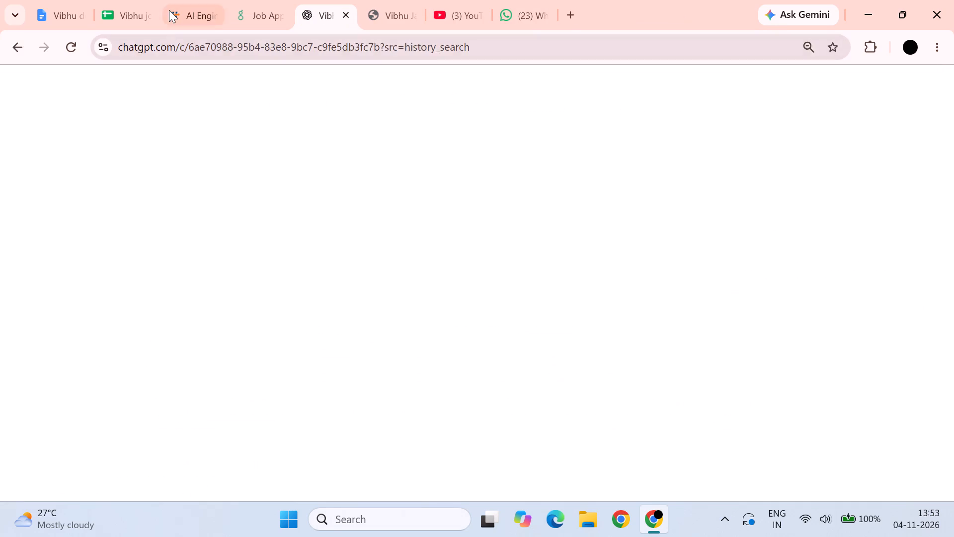
Copy the title AI Engineer from the Huzzl posting into the Role cell of S.No 25, and close that posting.
click(169, 10)
triple_click(231, 211)
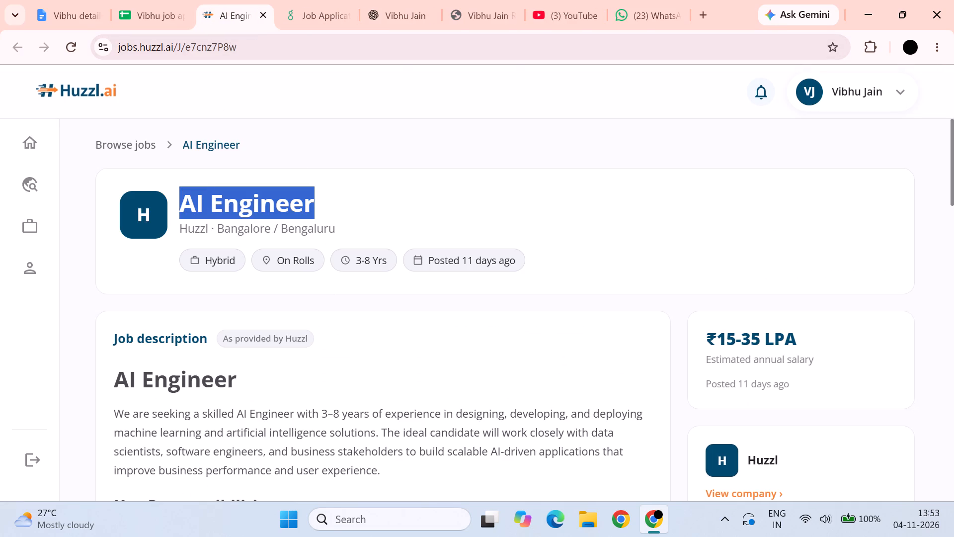
key(ctrl+c)
click(160, 0)
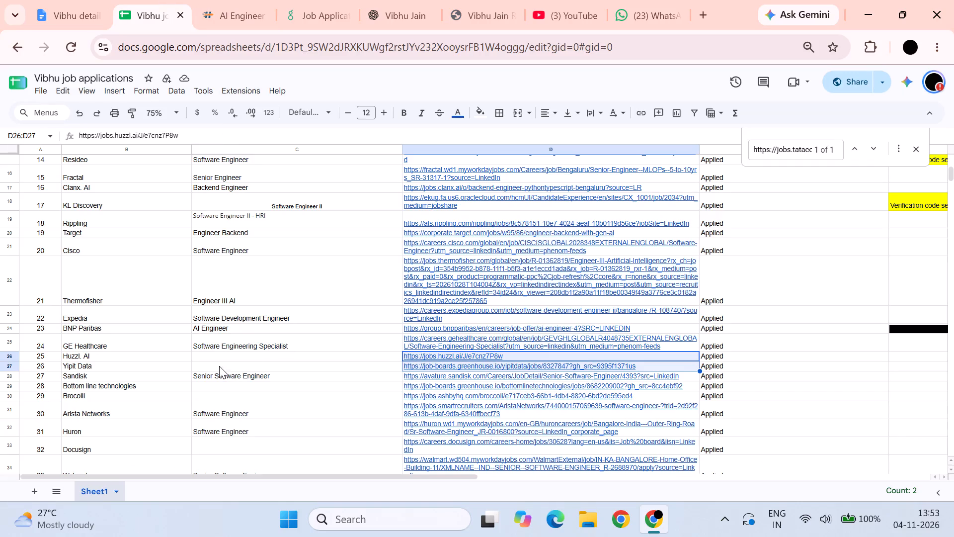
double_click(235, 359)
key(ctrl+v)
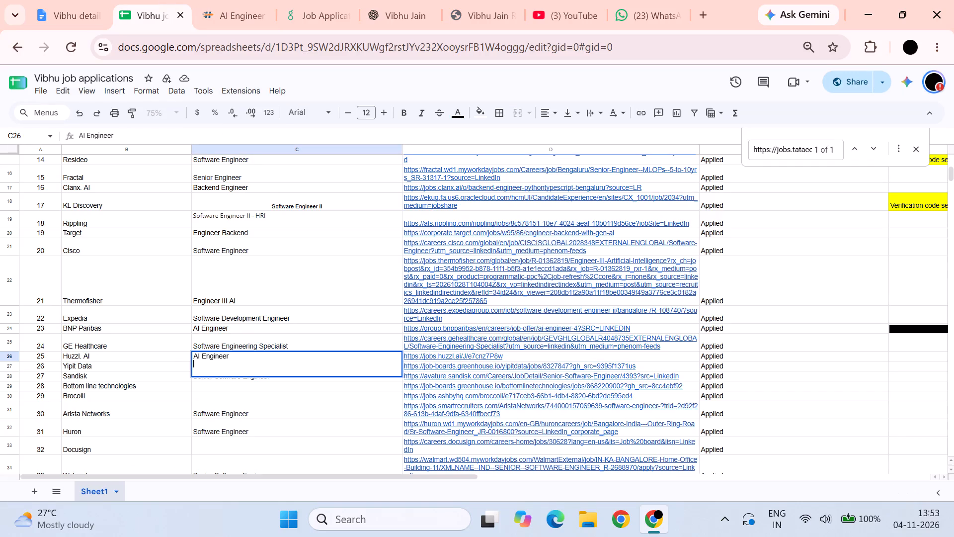
key(BackSpace)
key(BackSpace)
key(Return)
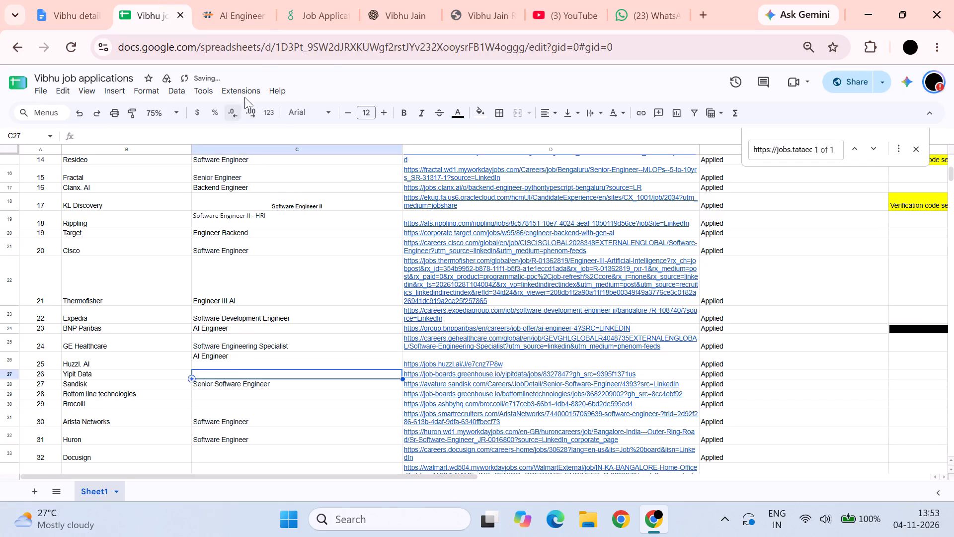
click(255, 10)
click(258, 11)
Copy the title AI Engineer from the Yipit Data posting into the Role cell of S.No 26.
triple_click(216, 133)
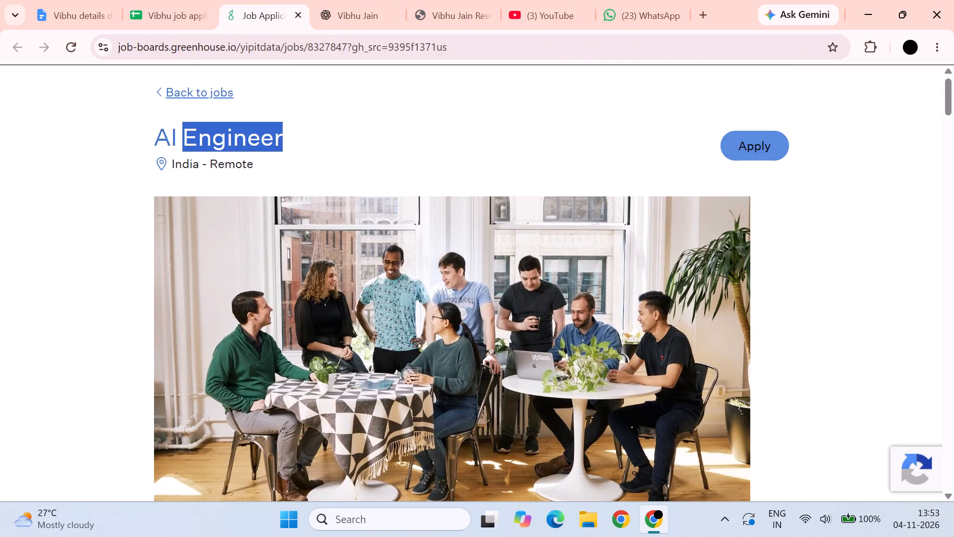
key(ctrl+c)
click(167, 0)
key(Return)
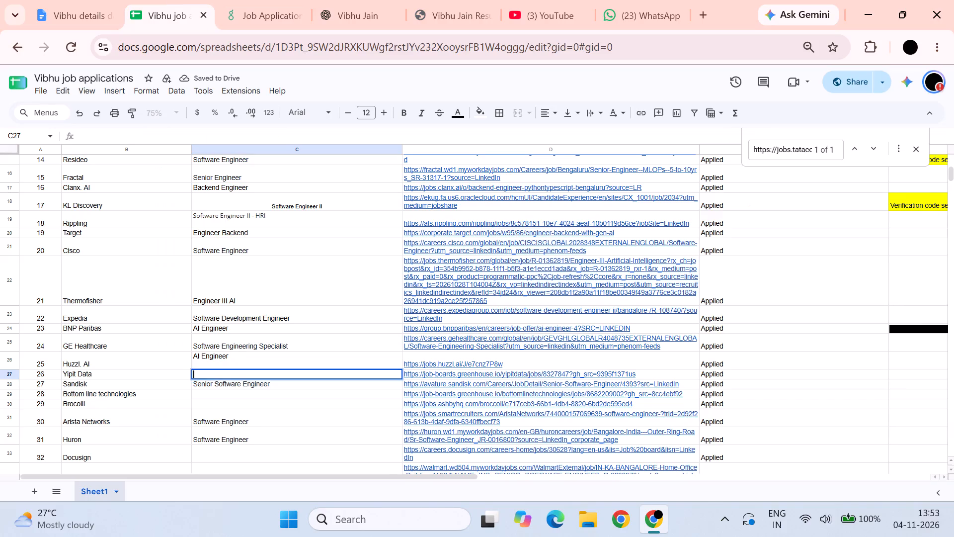
key(ctrl+v)
key(Return)
Open the linked job postings of Bottom line technologies at S.No 28 and Brocolli at S.No 29 together, and close the Yipit Data posting.
scroll(380, 281, down, 1)
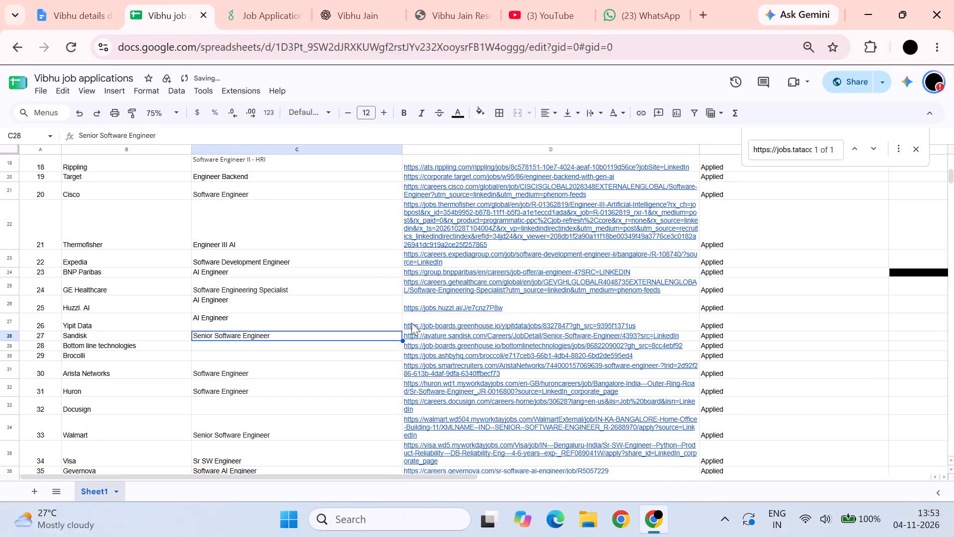
drag(421, 347, 405, 358)
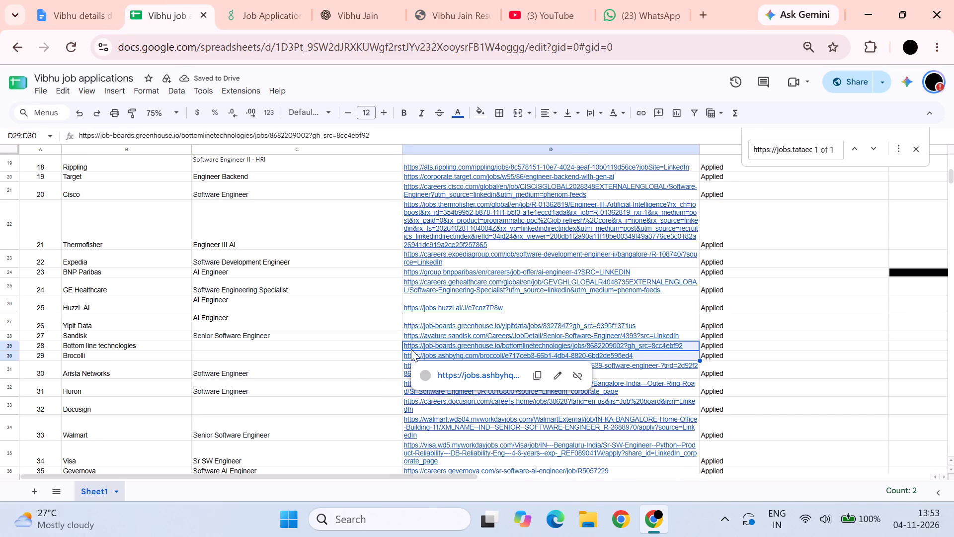
right_click(412, 346)
scroll(466, 434, down, 2)
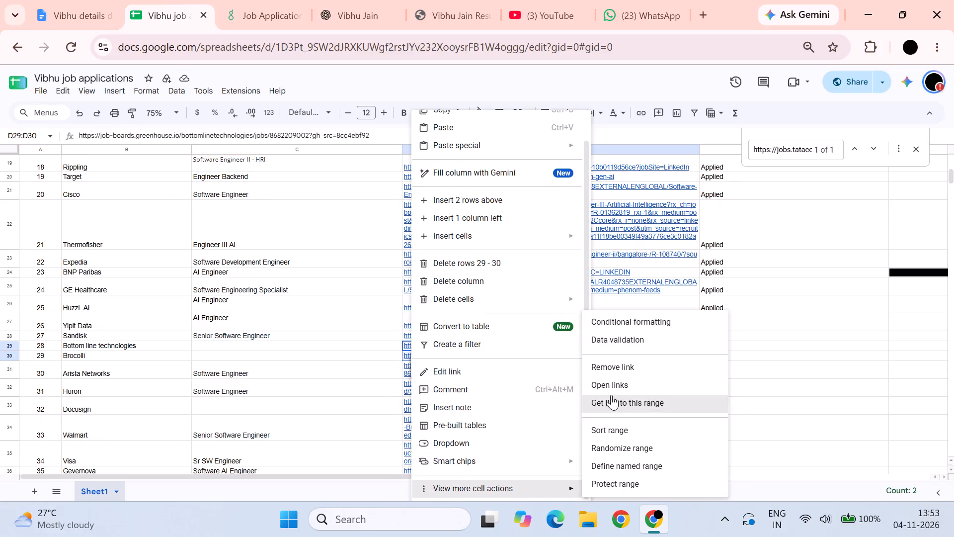
click(610, 388)
click(386, 14)
Copy the title Senior AI Ops Engineer from the Bottomline posting into the Role cell of S.No 28, and close that posting.
click(204, 4)
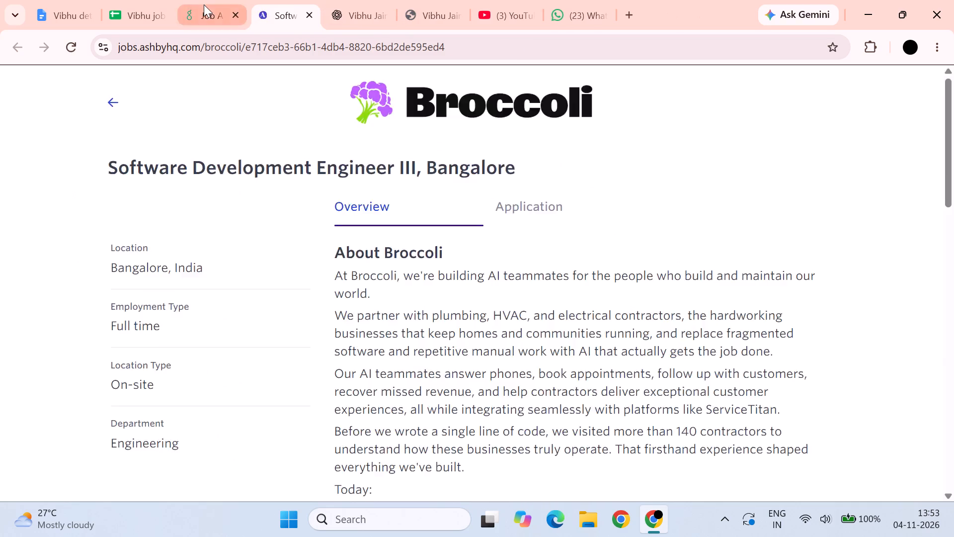
triple_click(274, 193)
key(ctrl+c)
click(150, 0)
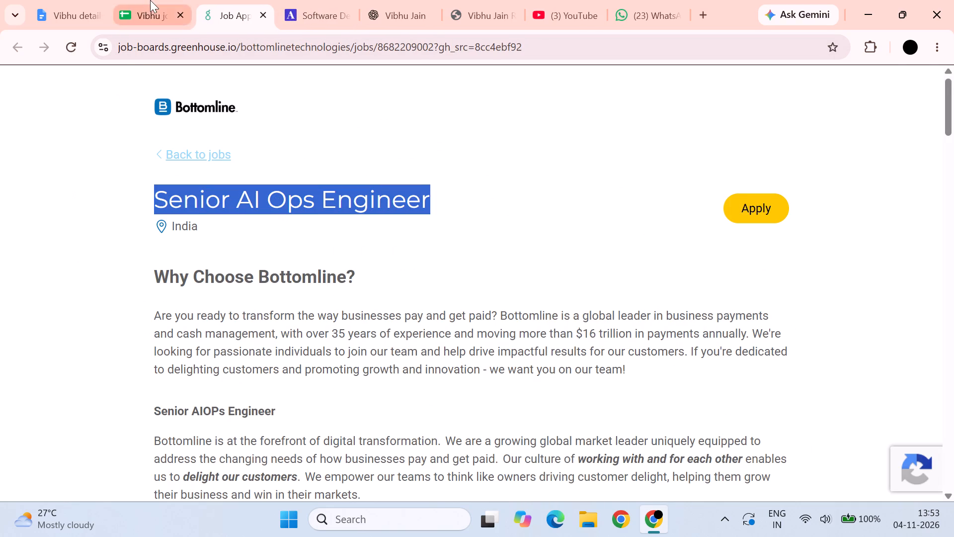
key(Left)
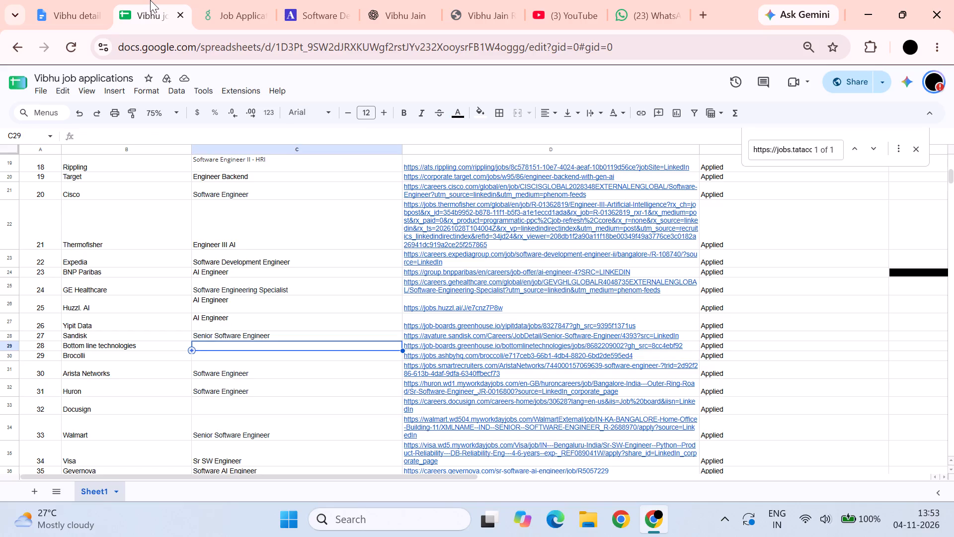
key(ctrl+v)
key(Down)
key(Return)
click(239, 1)
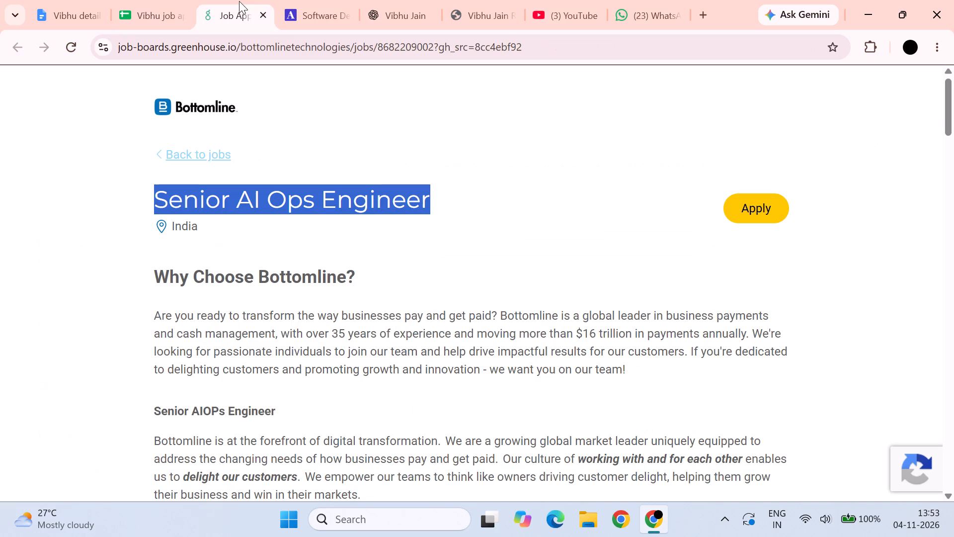
click(263, 13)
Copy the Broccoli posting's title, close the posting, and enter the role as Software Development Engineer III, Bangalor at S.No 29.
triple_click(345, 169)
key(ctrl+c)
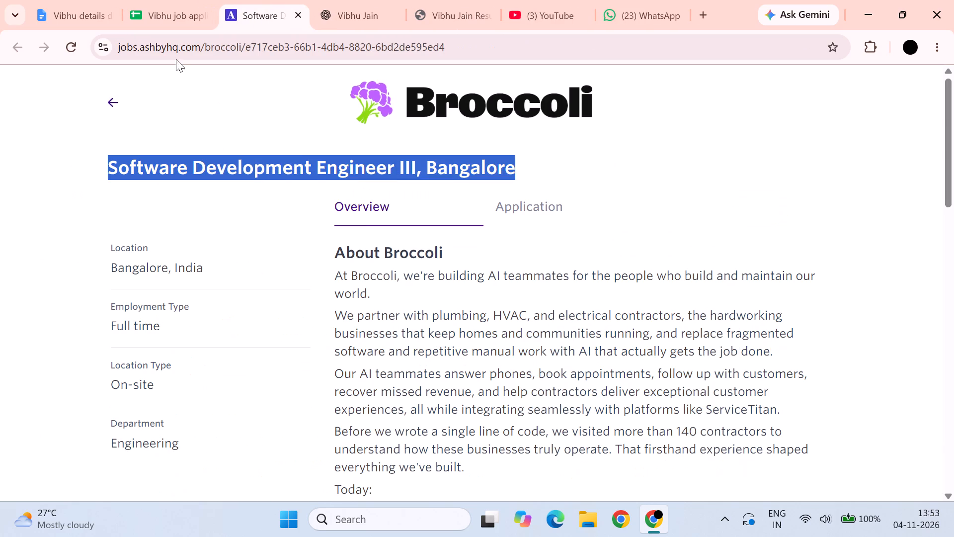
click(301, 15)
click(176, 10)
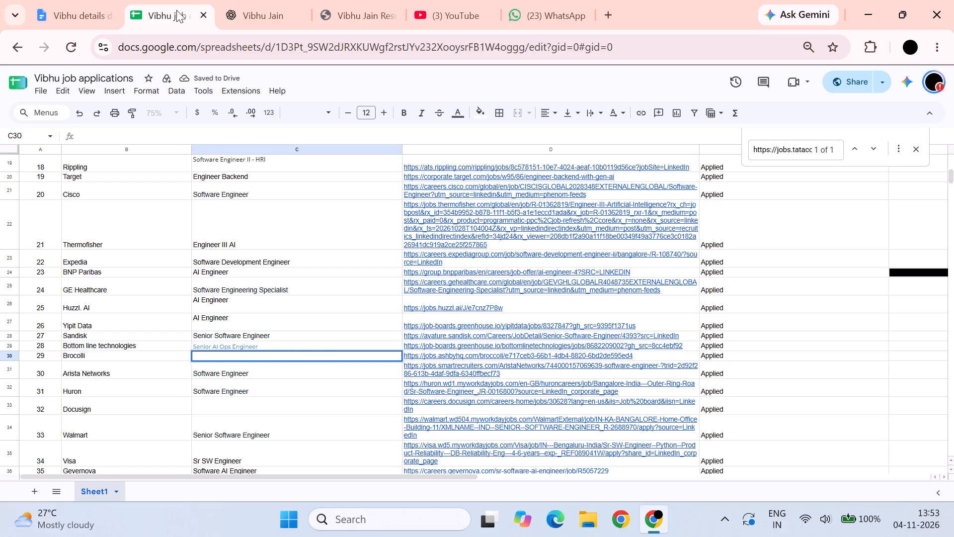
key(ctrl+v)
key(BackSpace)
key(Return)
Open the Docusign posting linked at S.No 32 and copy its title Software Engineer into that row's Role cell.
scroll(447, 386, down, 1)
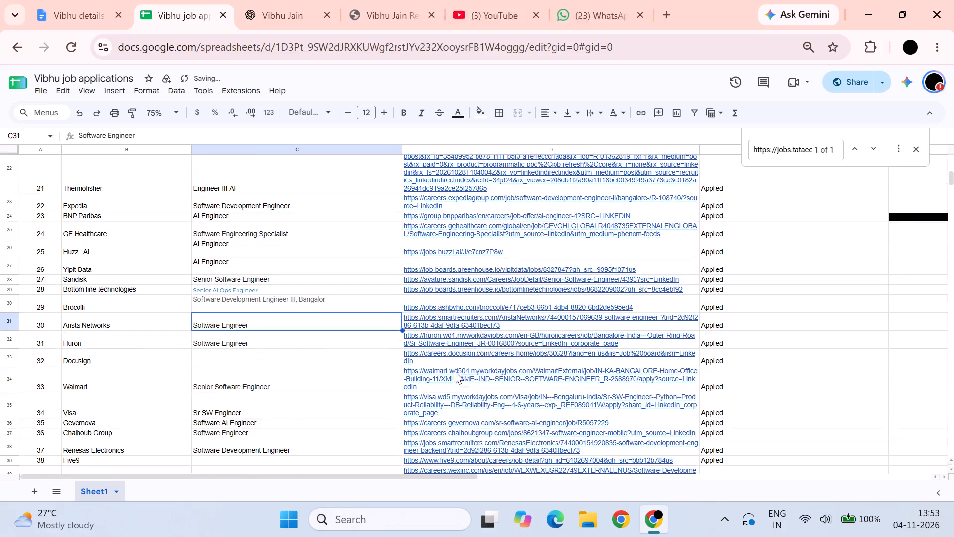
scroll(455, 371, down, 2)
click(380, 244)
click(405, 242)
click(449, 268)
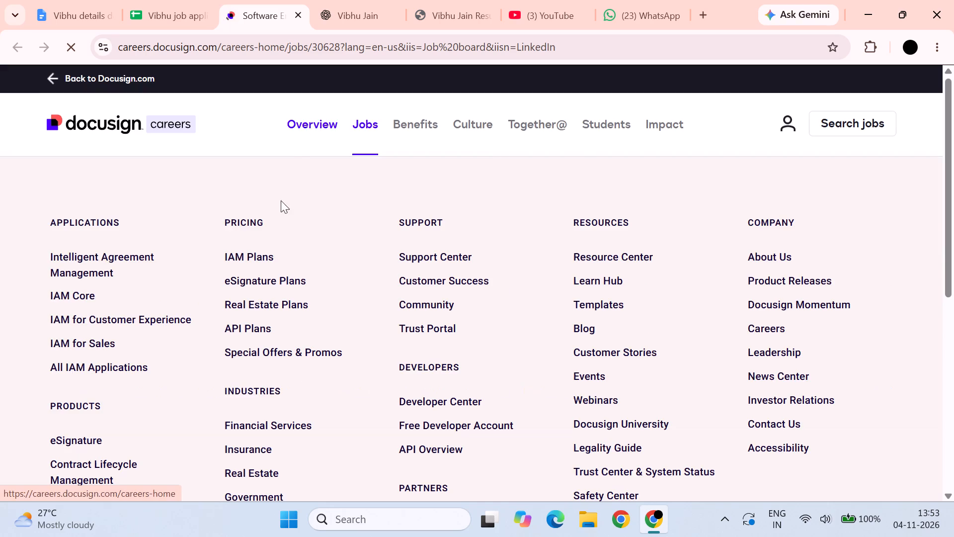
triple_click(213, 248)
key(ctrl+c)
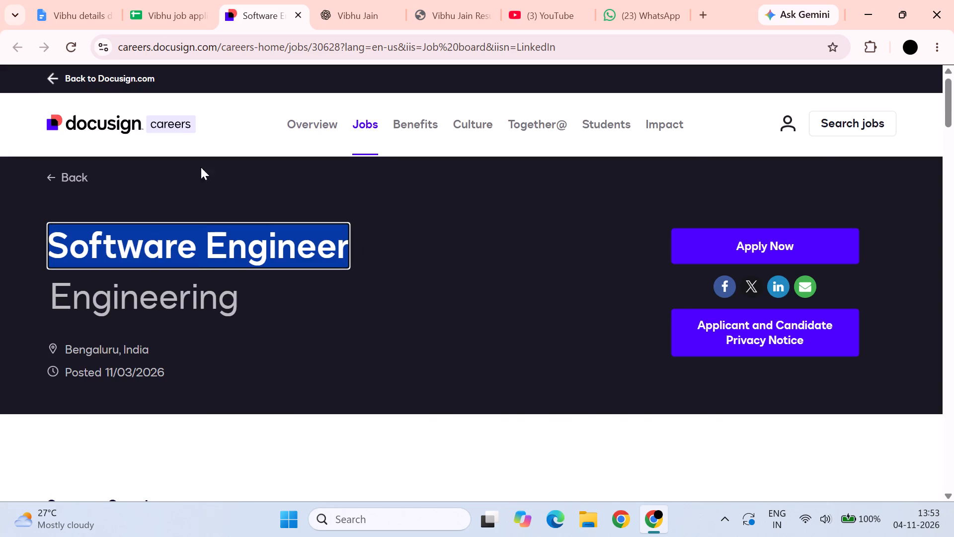
click(172, 0)
click(304, 248)
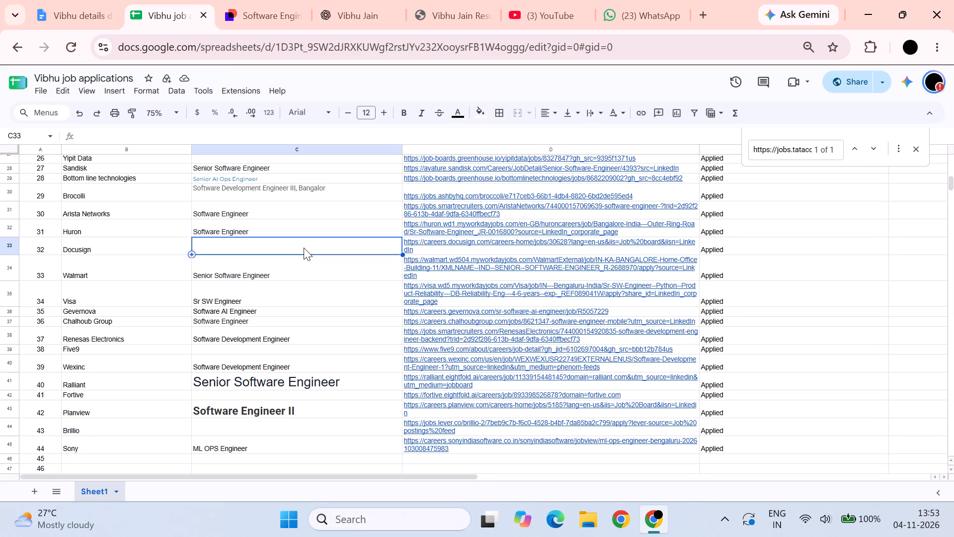
key(Return)
key(ctrl+v)
key(BackSpace)
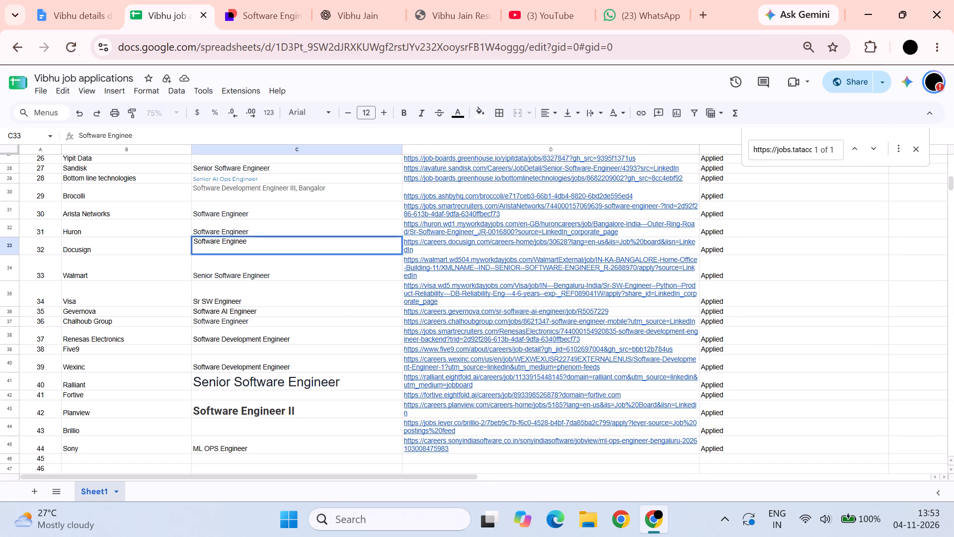
key(r)
key(Return)
Open the Five9 posting linked at S.No 38, copy its title Software Engineer II into that row's Role cell, and close the Docusign and Five9 postings.
scroll(334, 405, down, 1)
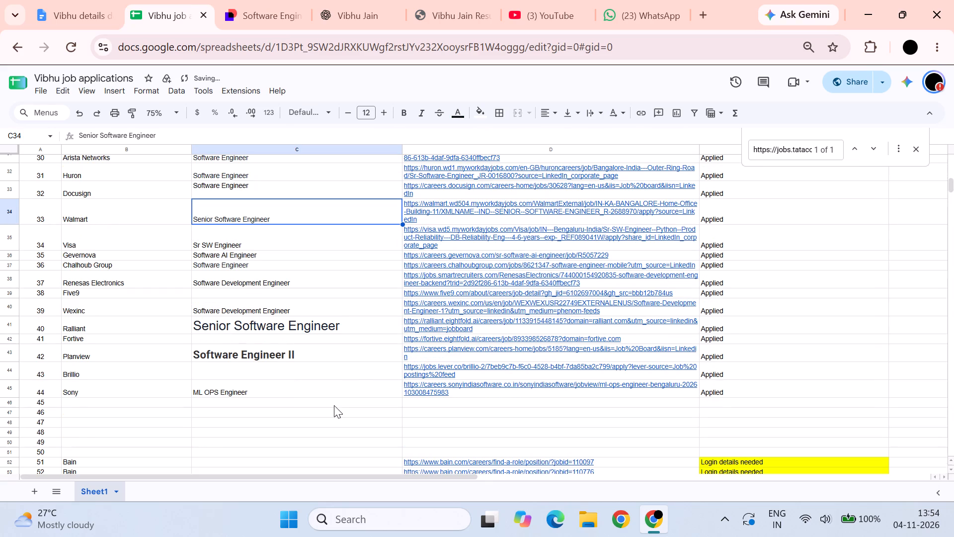
click(451, 291)
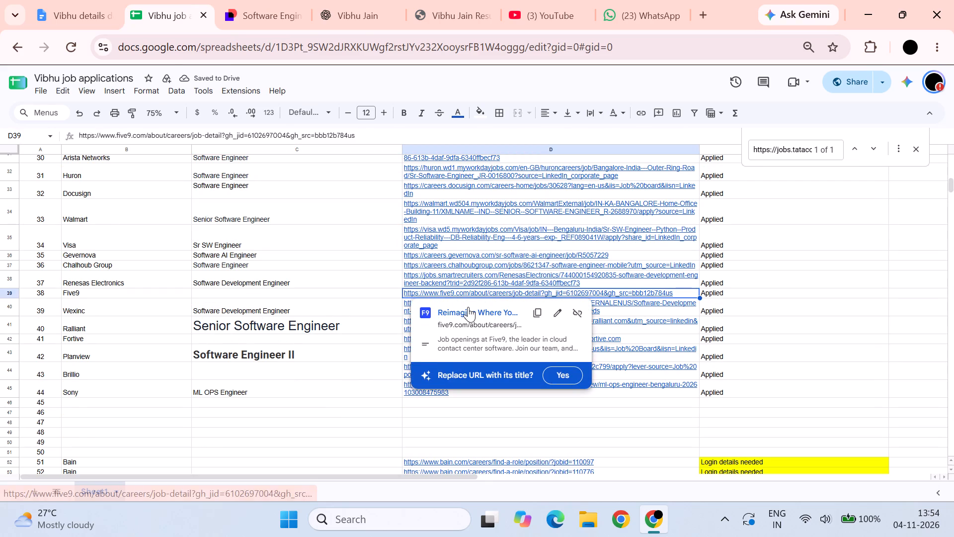
click(468, 307)
click(348, 13)
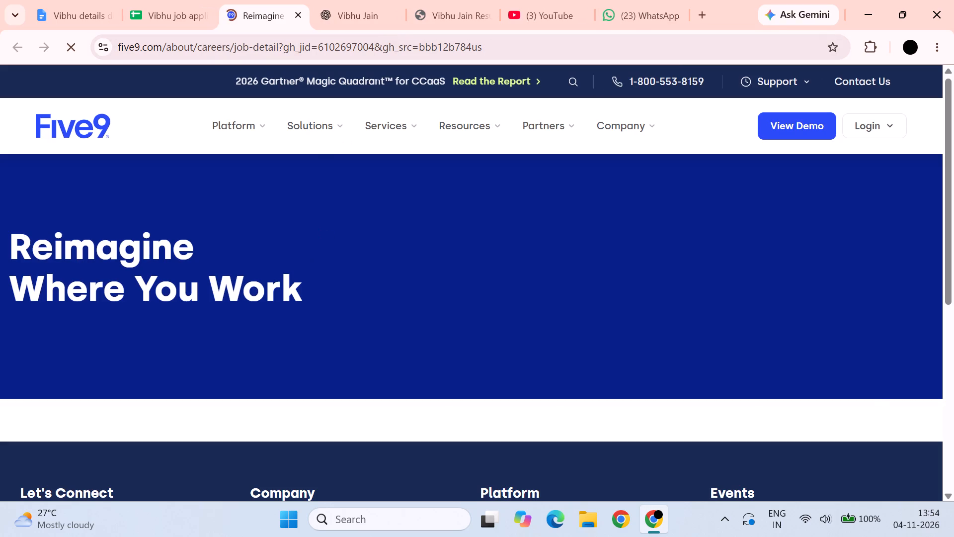
scroll(292, 319, down, 3)
scroll(291, 315, up, 2)
triple_click(274, 317)
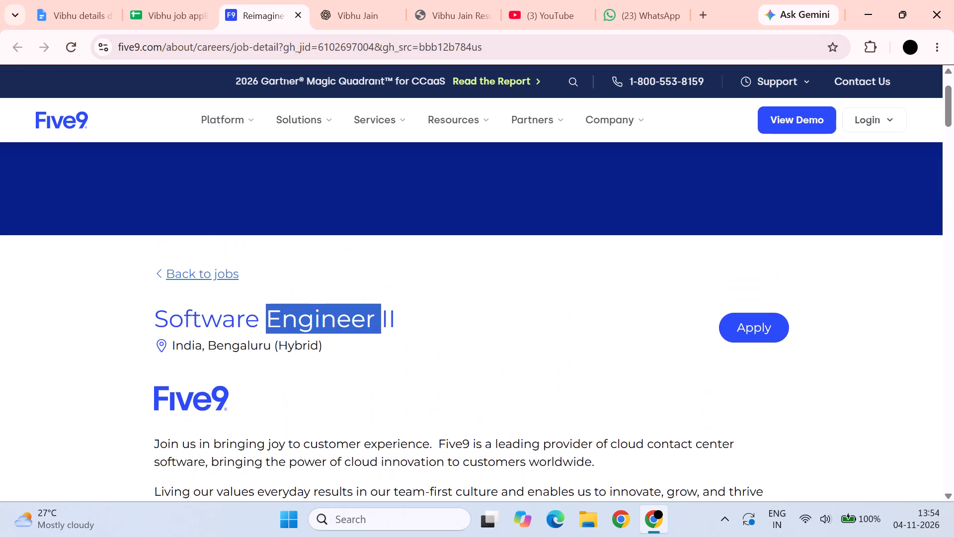
key(ctrl+c)
click(299, 15)
click(170, 3)
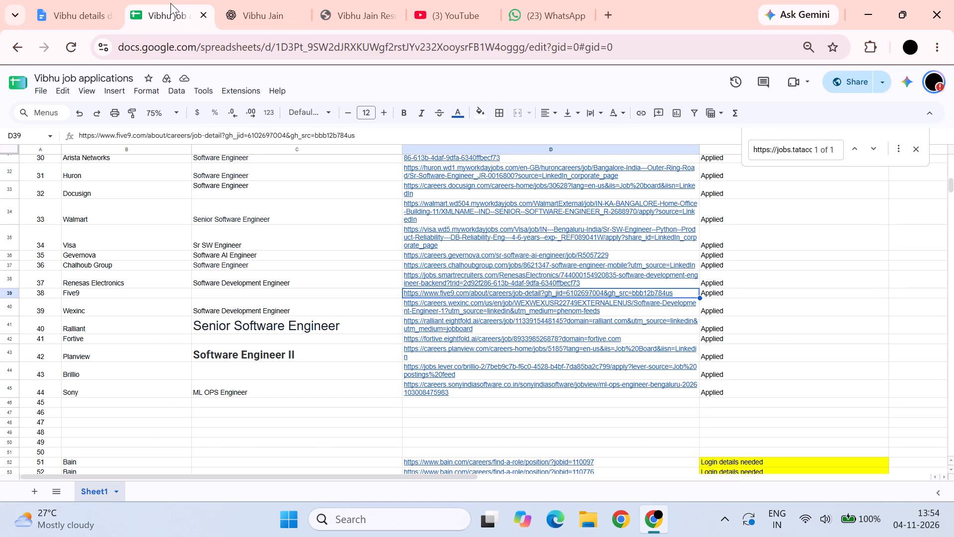
click(272, 290)
key(Return)
key(ctrl+v)
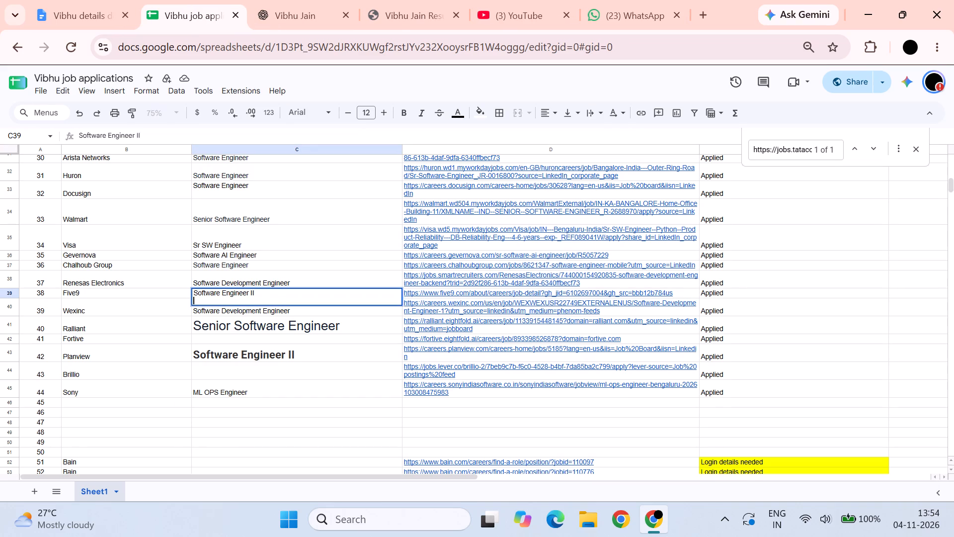
key(Return)
Open the Fortive posting linked at S.No 41 and copy its title Software Engineer as text into that row's Role cell.
click(441, 345)
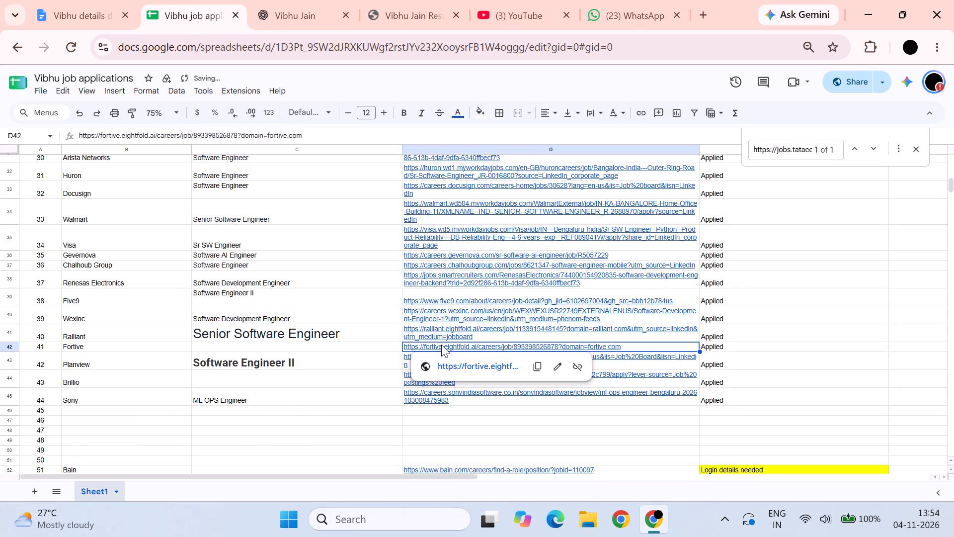
click(445, 365)
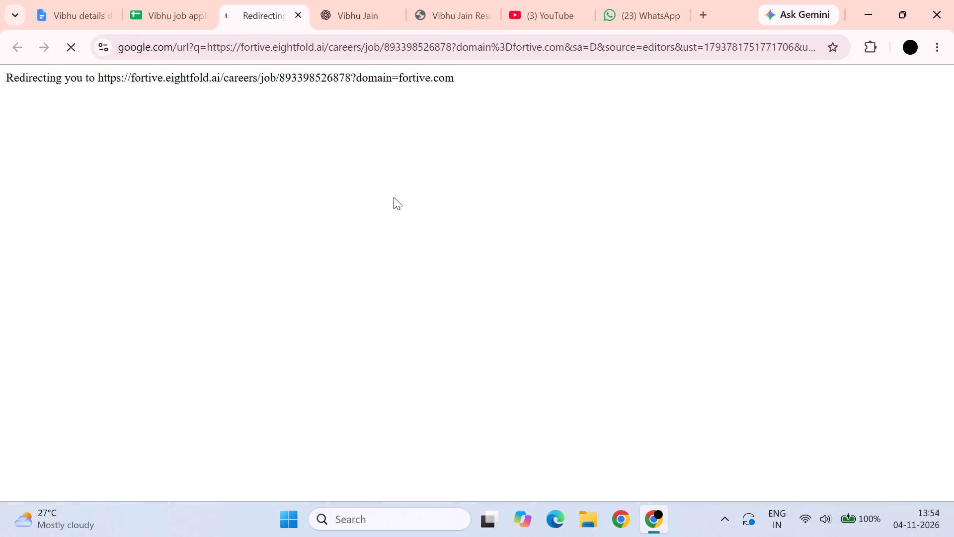
scroll(335, 344, down, 2)
triple_click(116, 284)
key(ctrl+c)
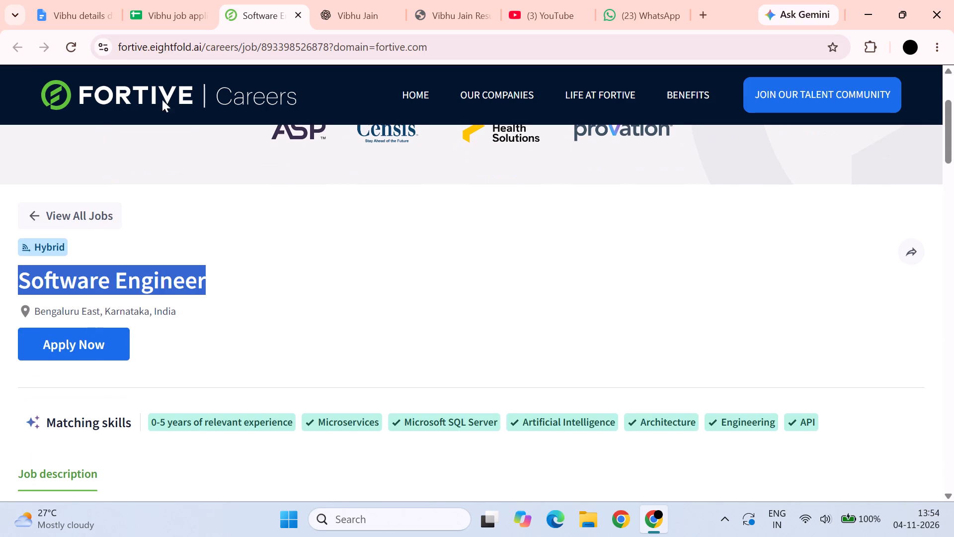
click(183, 0)
click(284, 351)
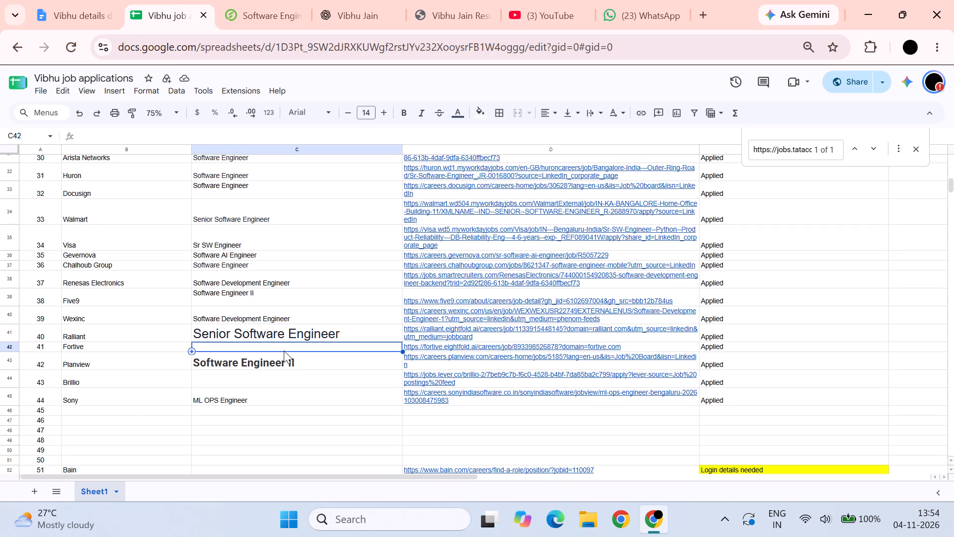
key(ctrl+v)
click(77, 111)
key(Return)
key(ctrl+v)
key(Return)
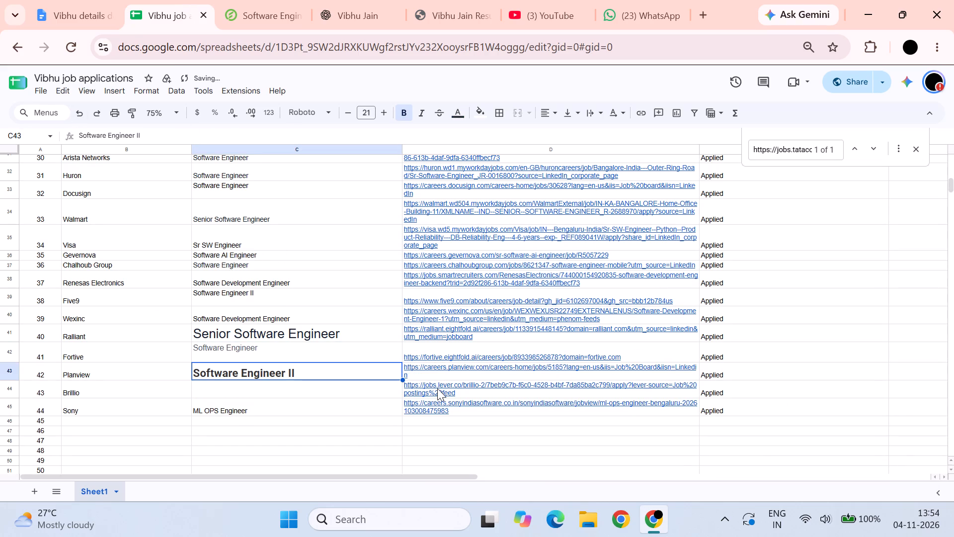
Open the Brillio posting at S.No 43, close the Fortive posting, and copy the title Senior Engineer - R01573332 into Brillio's Role cell.
click(437, 388)
click(450, 413)
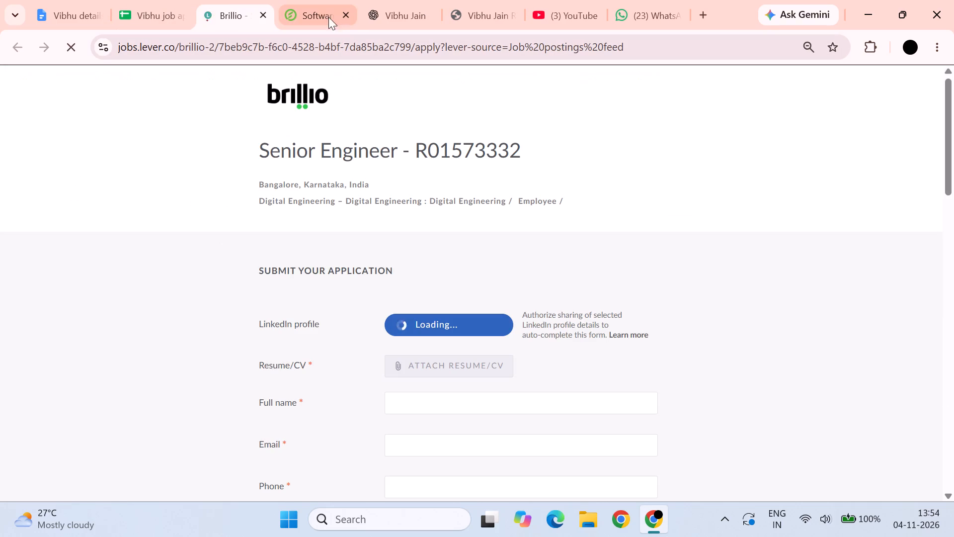
click(342, 16)
triple_click(374, 152)
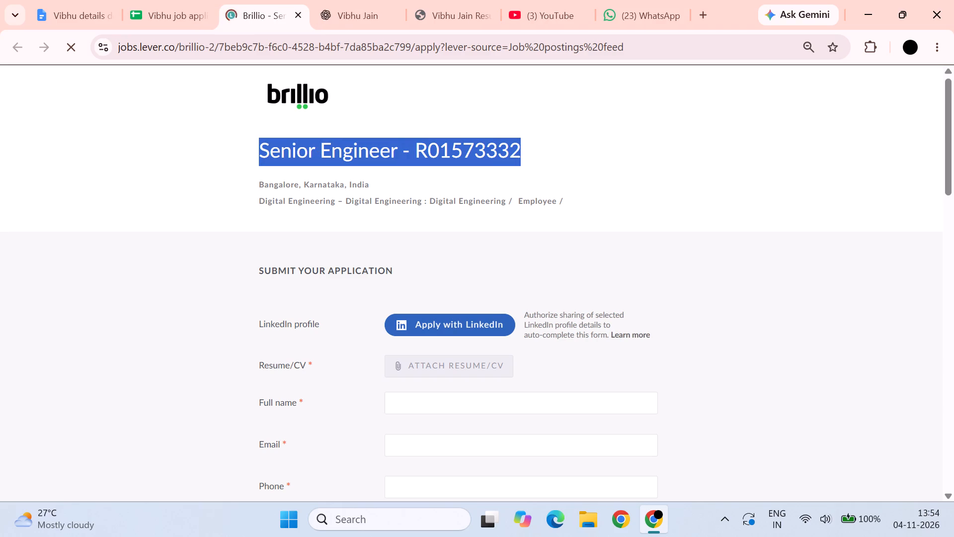
key(ctrl+c)
click(178, 0)
key(Left)
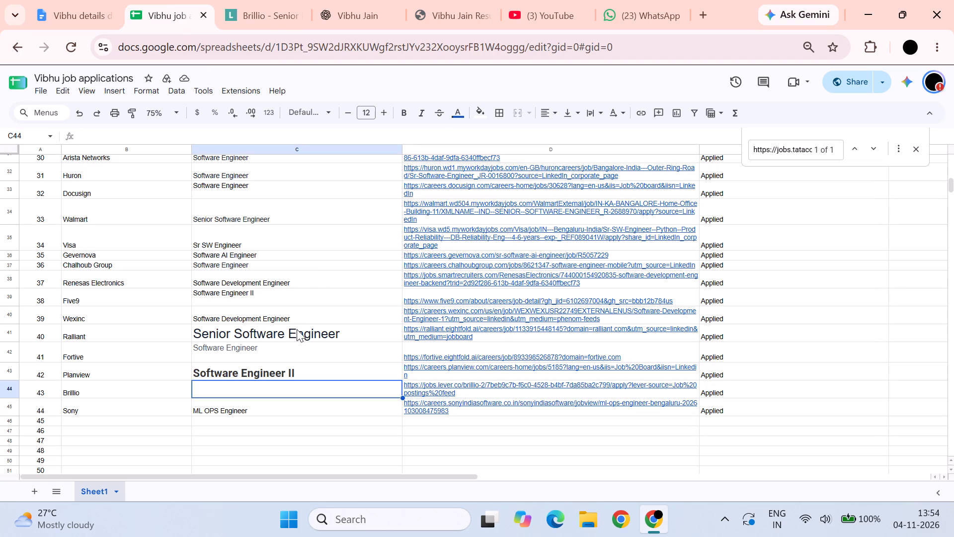
key(Return)
key(ctrl+v)
key(Return)
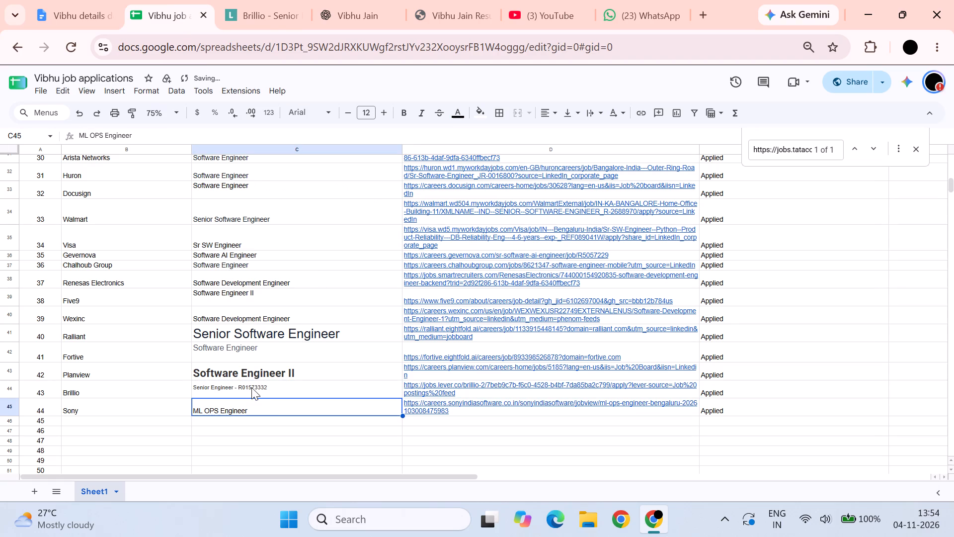
Open the links at S.No 51 to 53, two Bain and one Tata, all at once, and close the Brillio posting.
scroll(332, 317, down, 4)
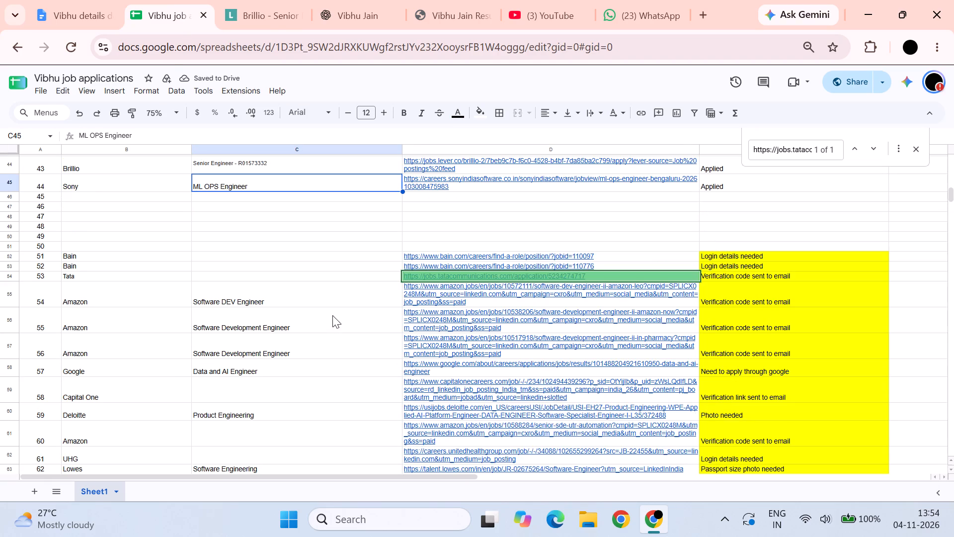
scroll(332, 315, down, 1)
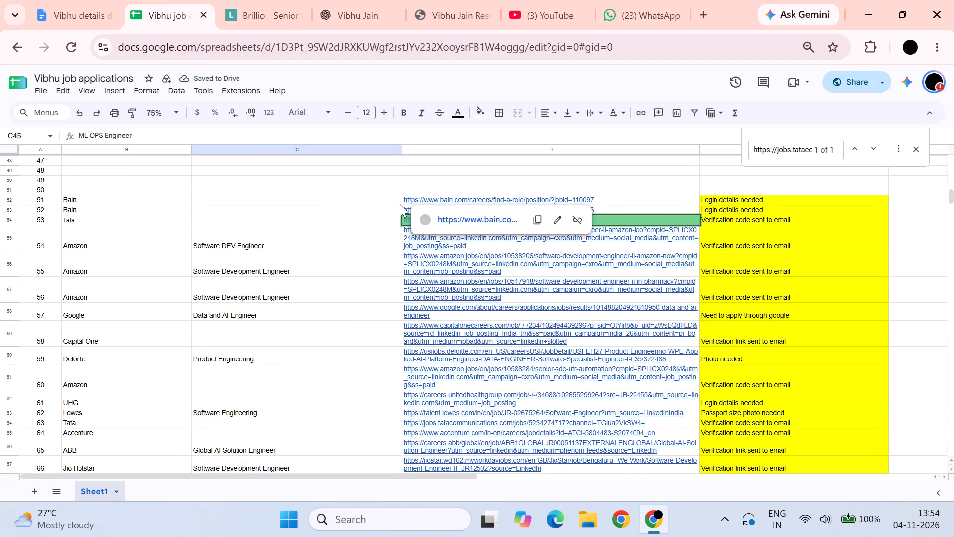
click(353, 204)
double_click(496, 194)
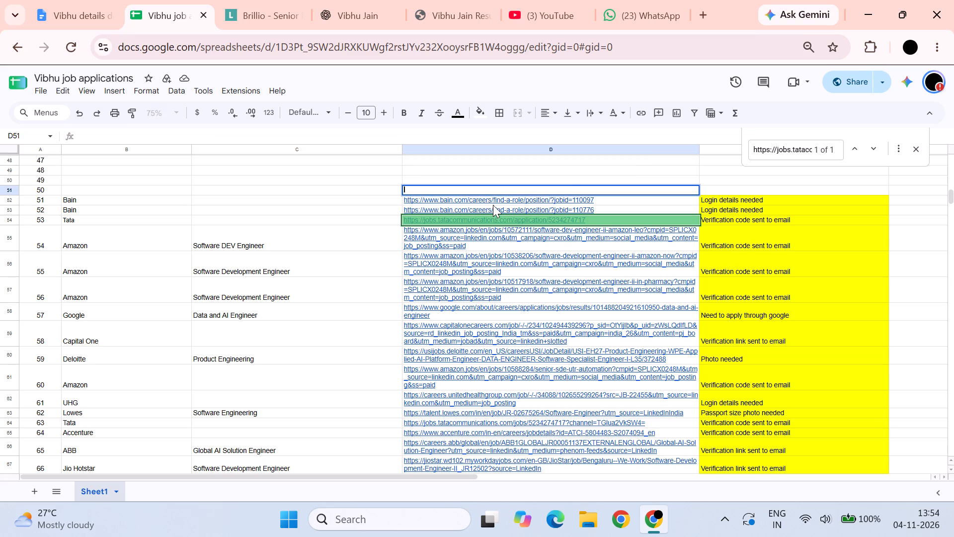
drag(493, 203, 619, 220)
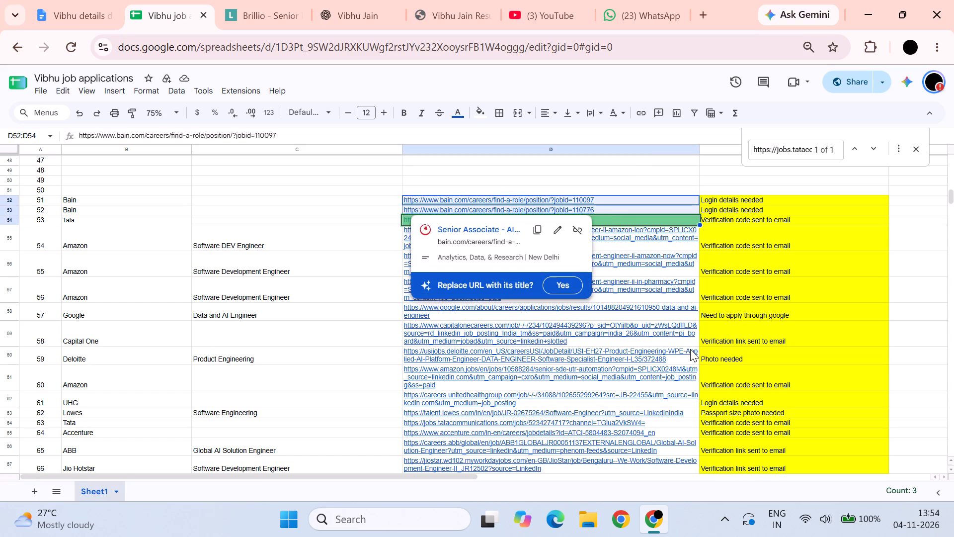
scroll(690, 349, down, 1)
scroll(691, 349, up, 2)
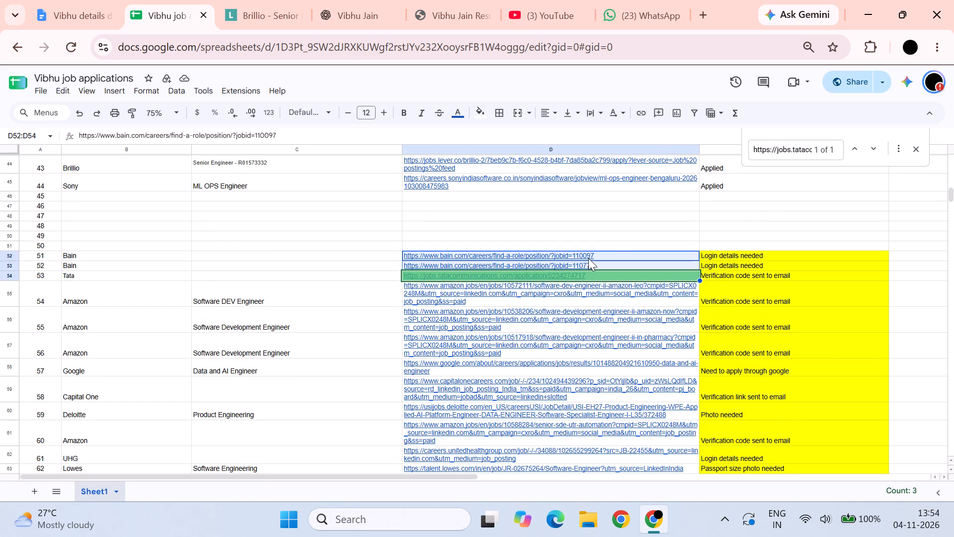
right_click(588, 258)
scroll(602, 363, down, 1)
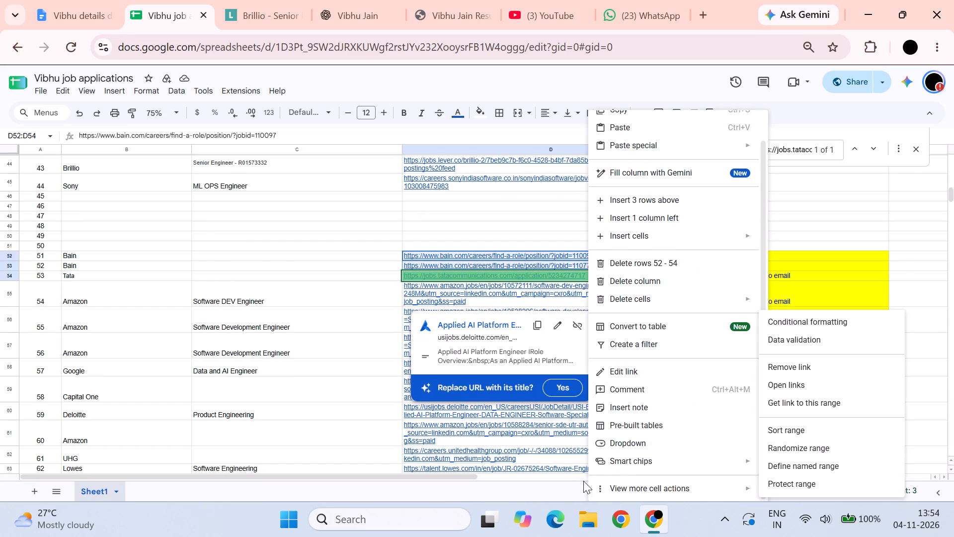
click(798, 382)
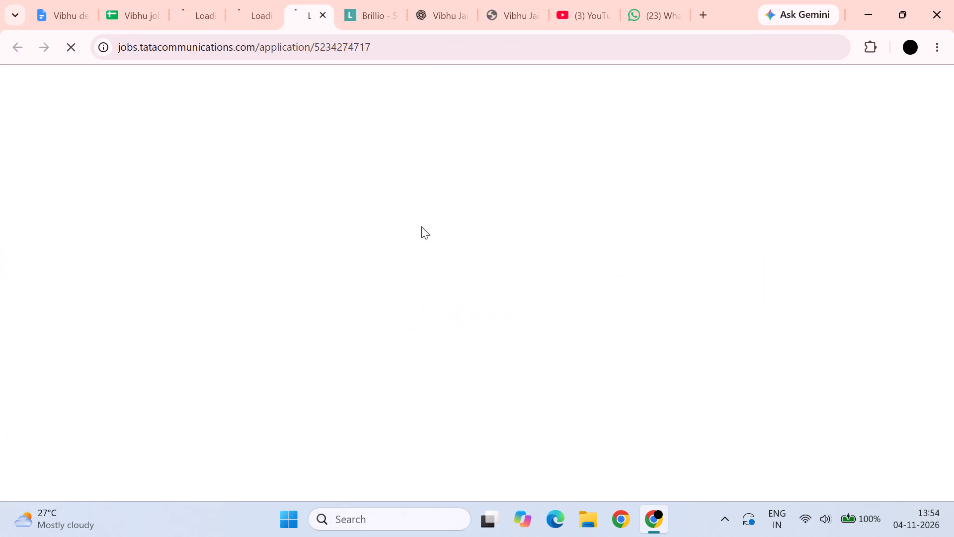
click(417, 13)
click(412, 15)
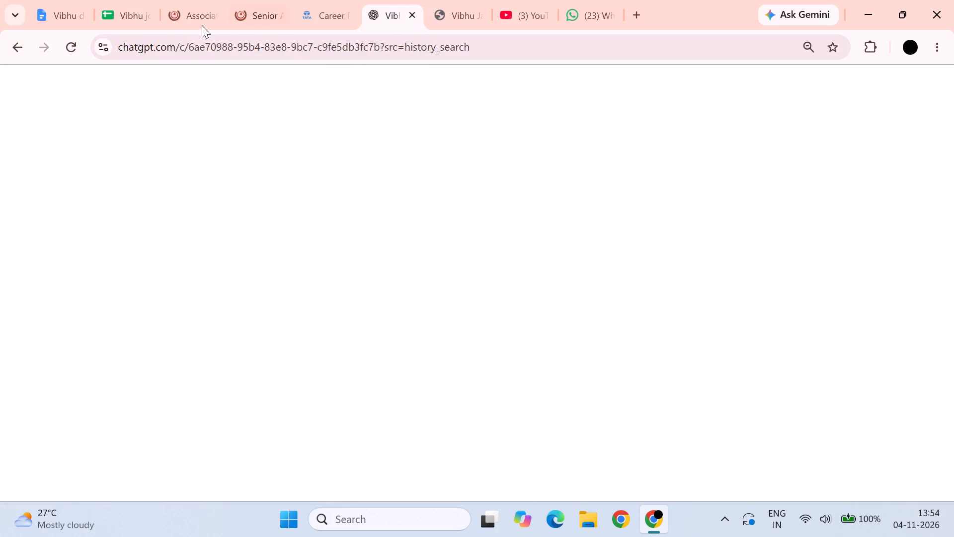
Copy the title Associate- AI Data Engineer(Retail) from the Bain posting 110097 into the Role cell at S.No 51, and close that posting.
click(201, 9)
triple_click(242, 211)
key(ctrl+c)
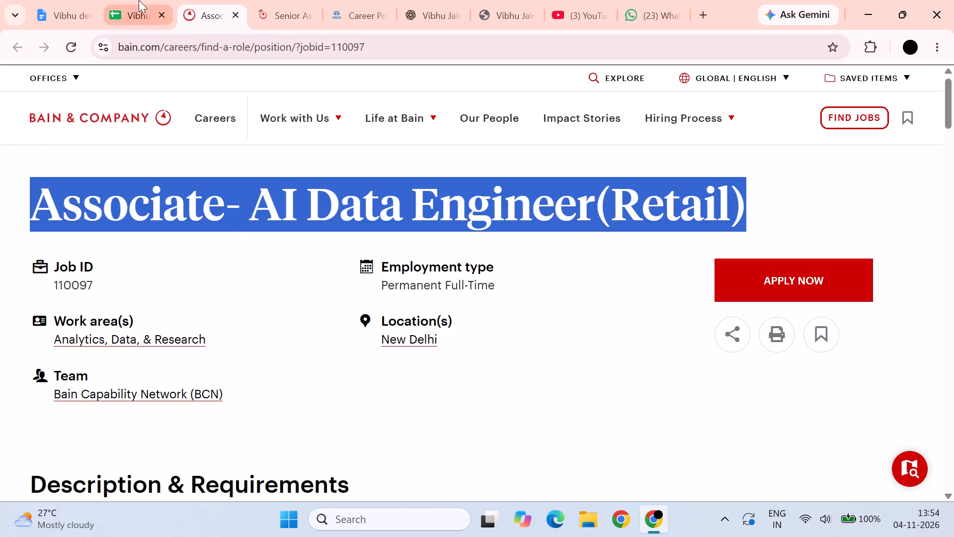
click(139, 0)
click(312, 260)
key(ctrl+v)
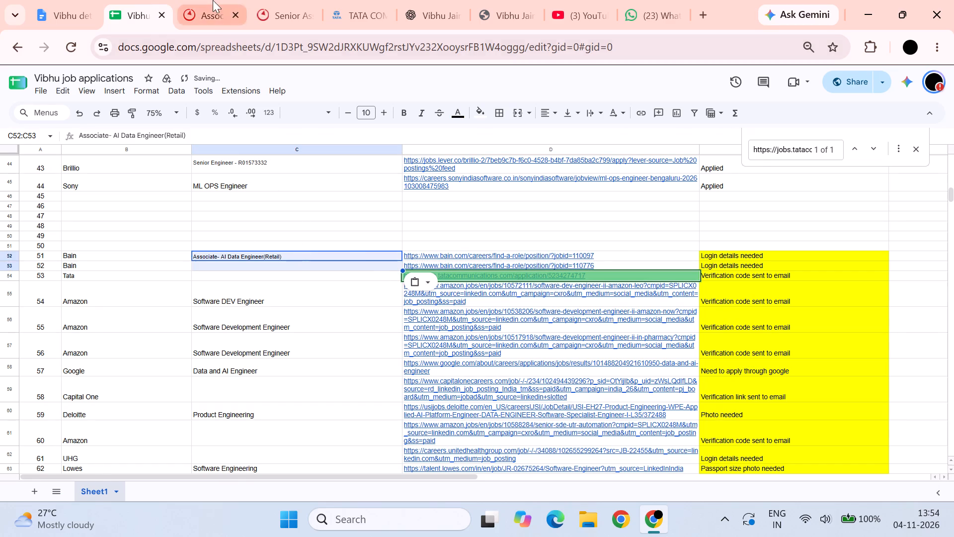
click(213, 0)
click(236, 16)
Copy the title Senior Associate - AI Engineer (PEG Alpha) from the Bain posting 110776, close it, and paste the title into S.No 52's Role cell.
triple_click(256, 202)
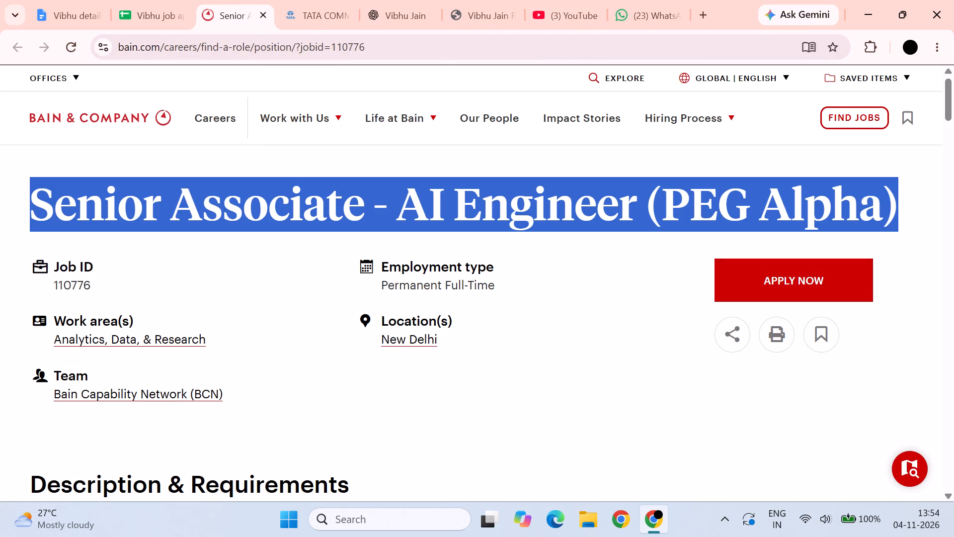
key(ctrl+c)
click(268, 9)
click(159, 0)
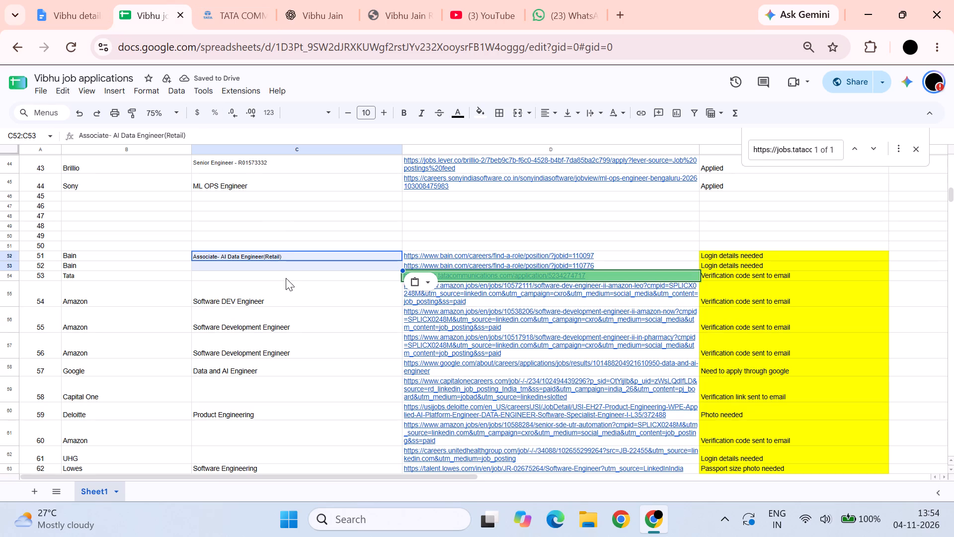
click(282, 270)
click(279, 268)
key(ctrl+v)
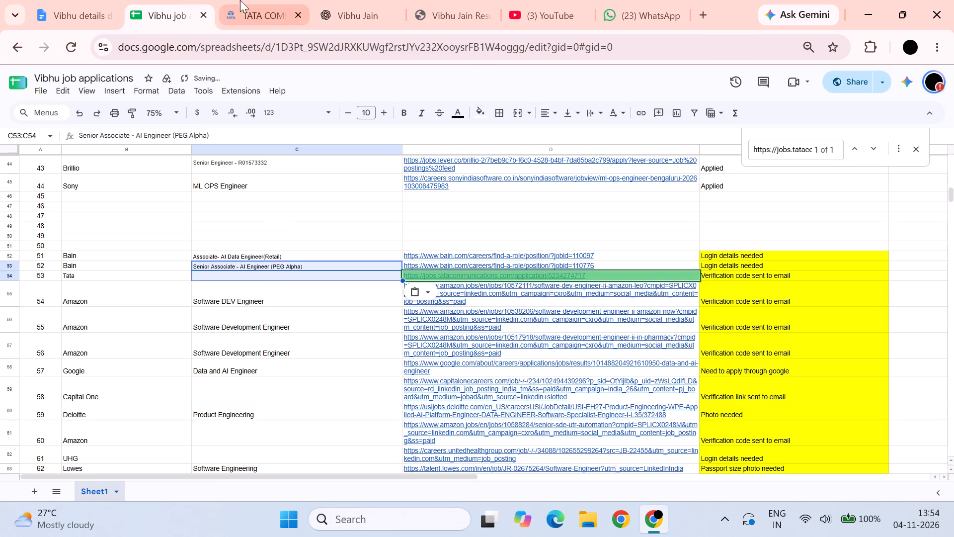
Check the Tata Communications posting for S.No 53, close it, and return to the pending rows of the spreadsheet.
click(245, 0)
click(293, 16)
click(300, 15)
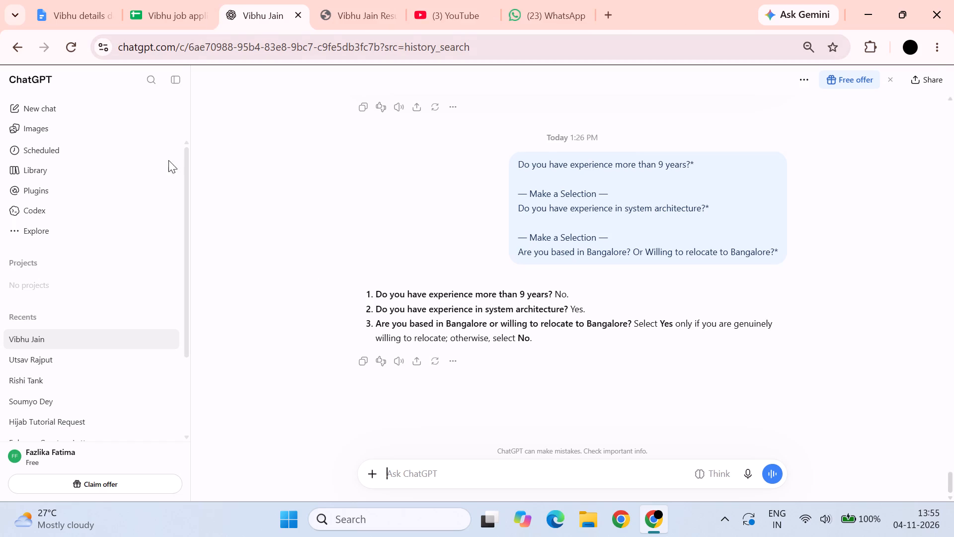
click(218, 0)
scroll(338, 368, down, 1)
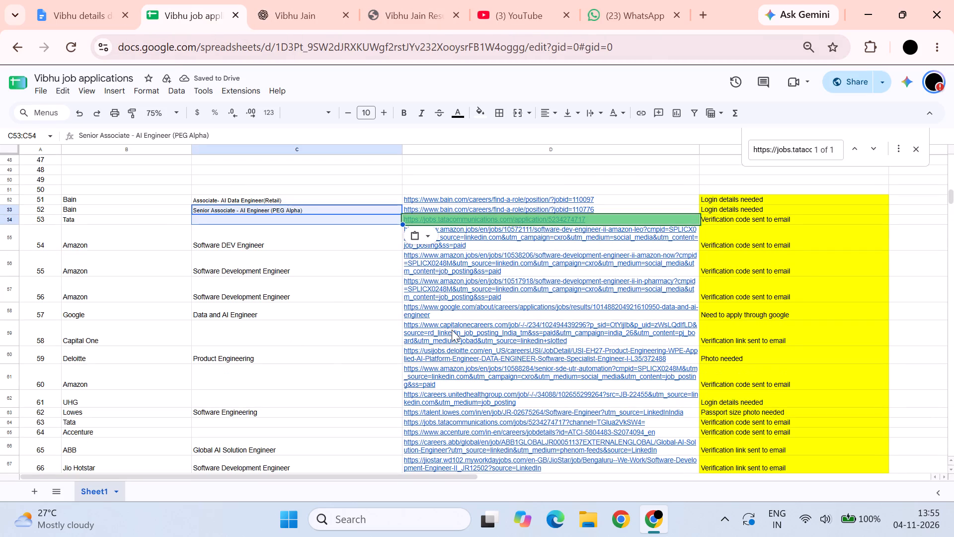
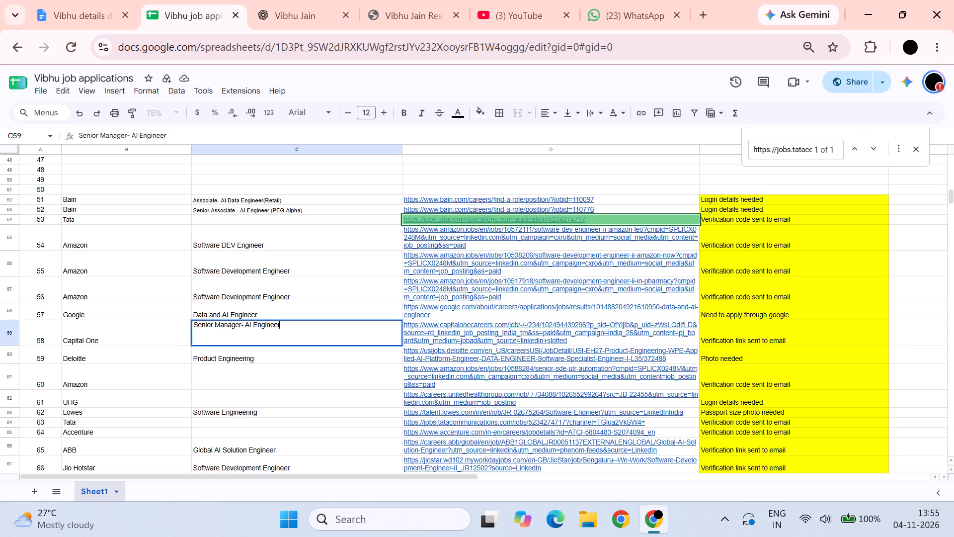
Enter Senior Manager- AI Engineer as the role of the Capital One entry at S.No 58.
key(Return)
Open the Amazon and UHG posting links at S.No 60 and 61 together.
scroll(0, 378, down, 2)
drag(414, 262, 422, 286)
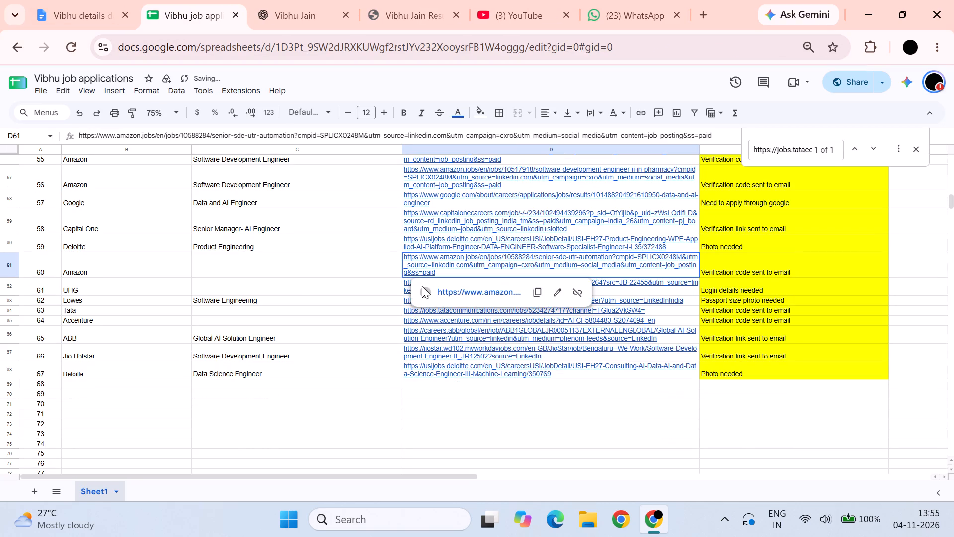
drag(422, 286, 407, 286)
right_click(420, 258)
scroll(491, 388, down, 1)
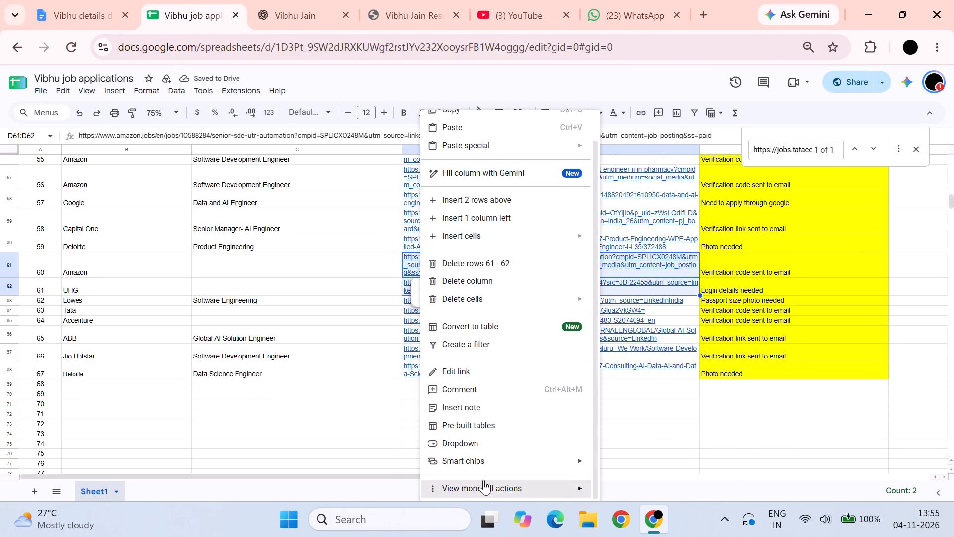
click(626, 381)
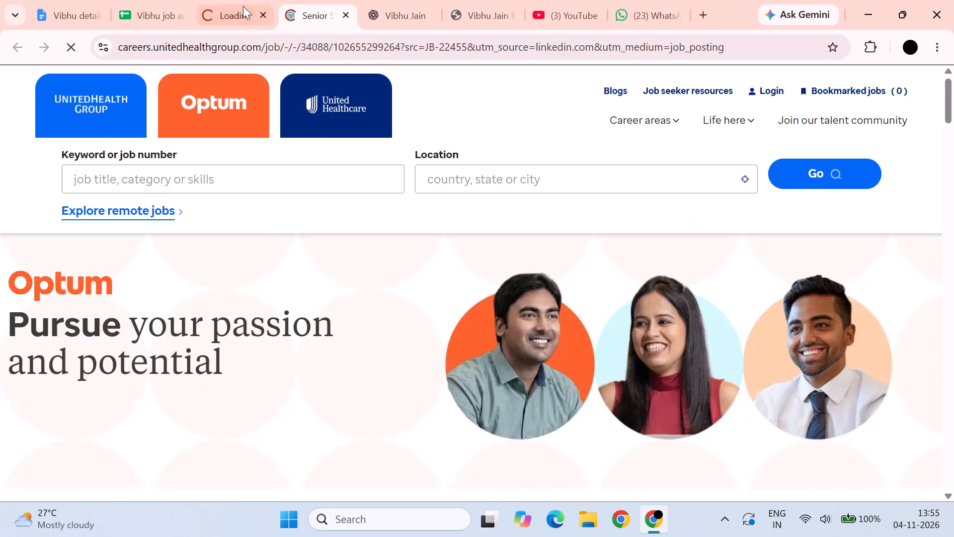
Copy the title Senior SDE, UTR Automation from the Amazon posting into the Role cell at S.No 60, and close that posting.
click(243, 6)
triple_click(207, 208)
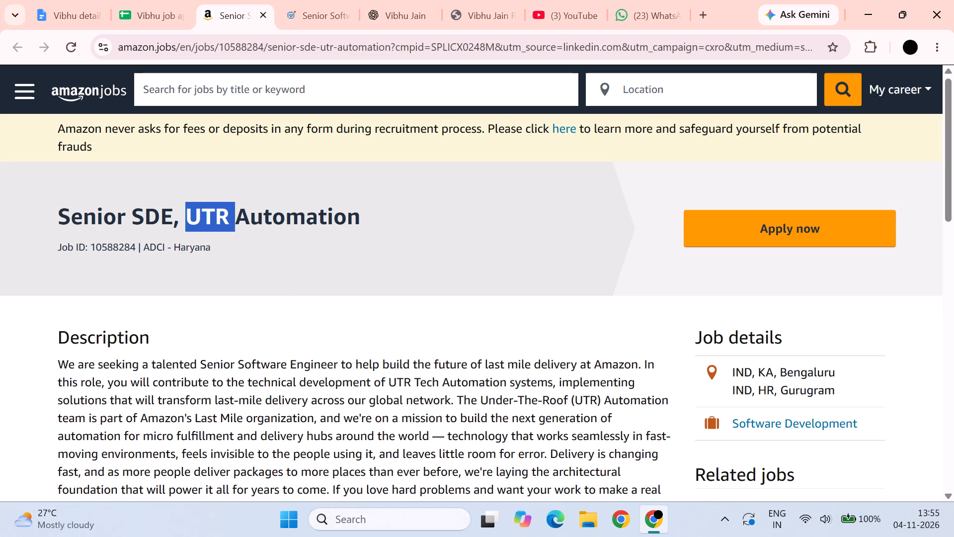
key(ctrl+c)
click(143, 0)
click(297, 263)
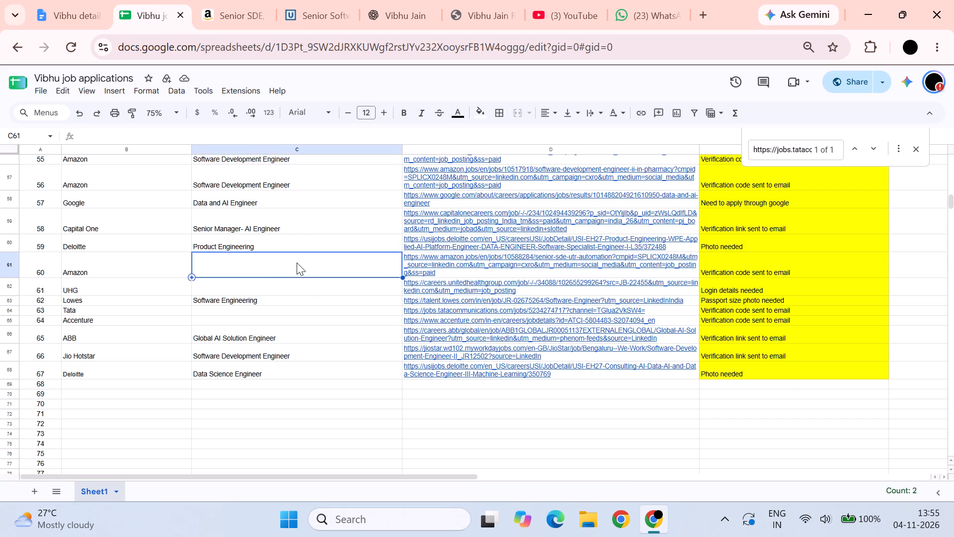
key(ctrl+v)
click(272, 289)
click(221, 0)
click(267, 13)
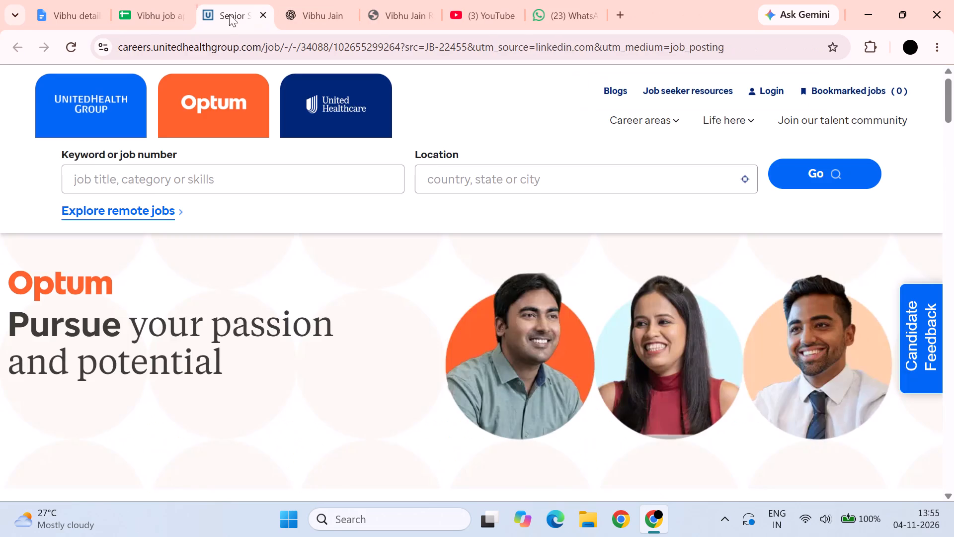
Copy the title Senior Software Engineer from the UnitedHealth Group posting into the Role cell at S.No 61.
click(176, 0)
click(229, 2)
scroll(254, 268, down, 3)
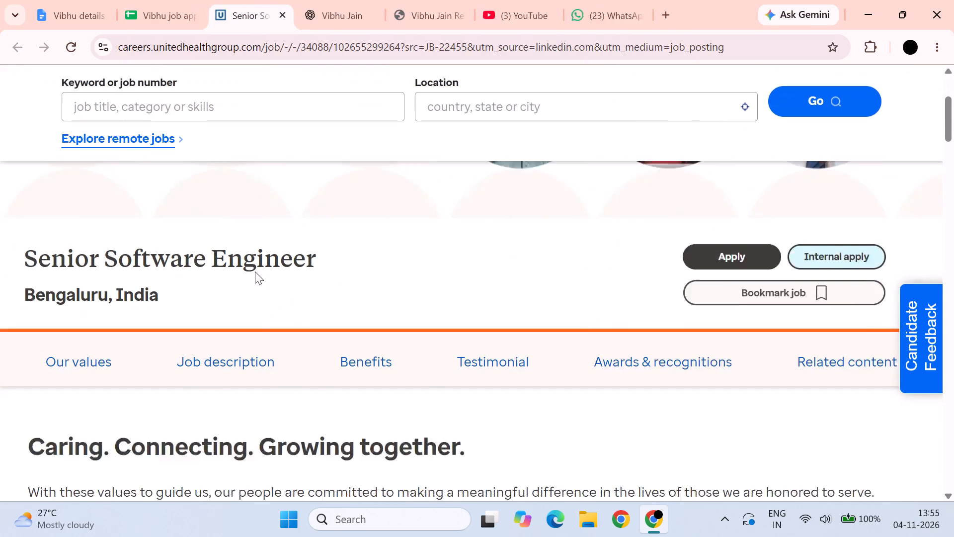
triple_click(185, 210)
key(ctrl+c)
click(183, 9)
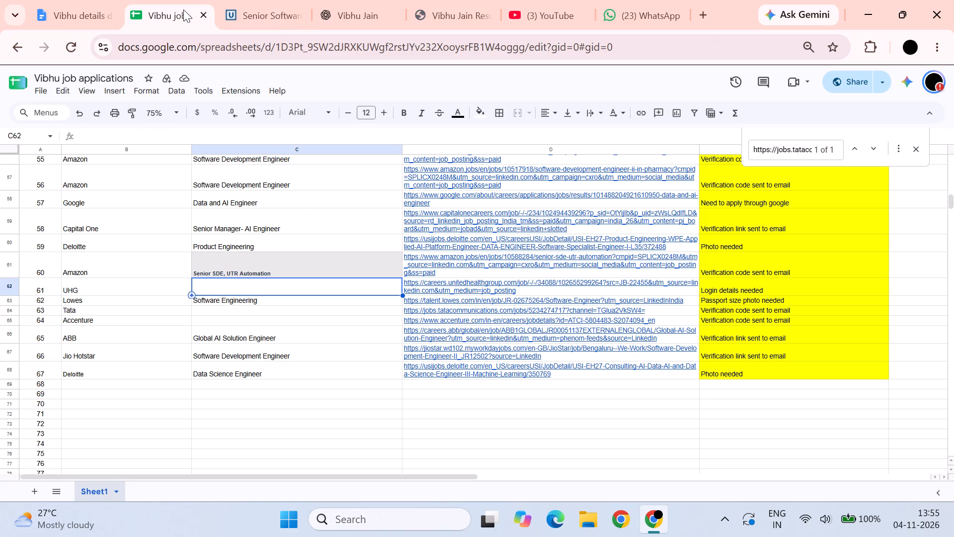
key(Return)
key(ctrl+v)
key(Return)
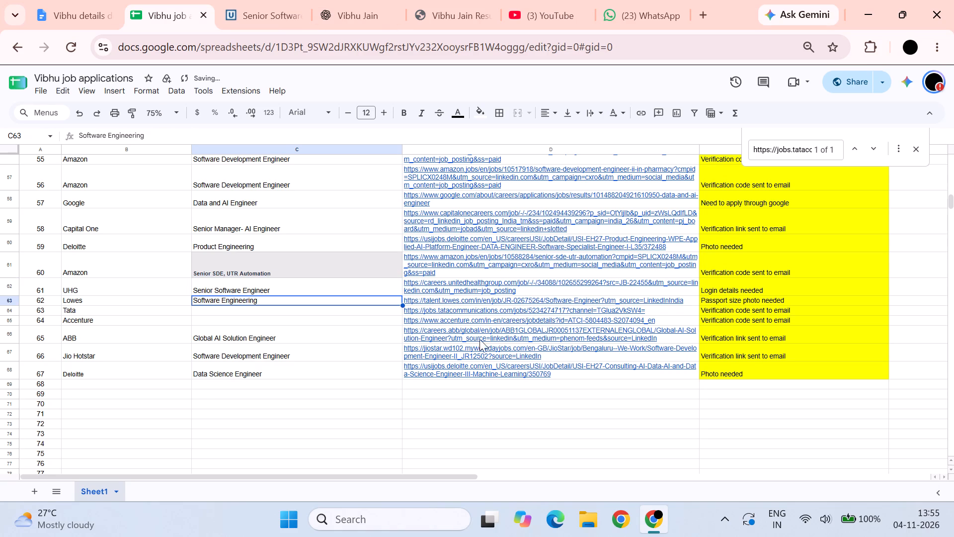
Open the Tata and Accenture links at S.No 63 and 64 together, and close the UnitedHealth Group posting.
drag(438, 311, 408, 321)
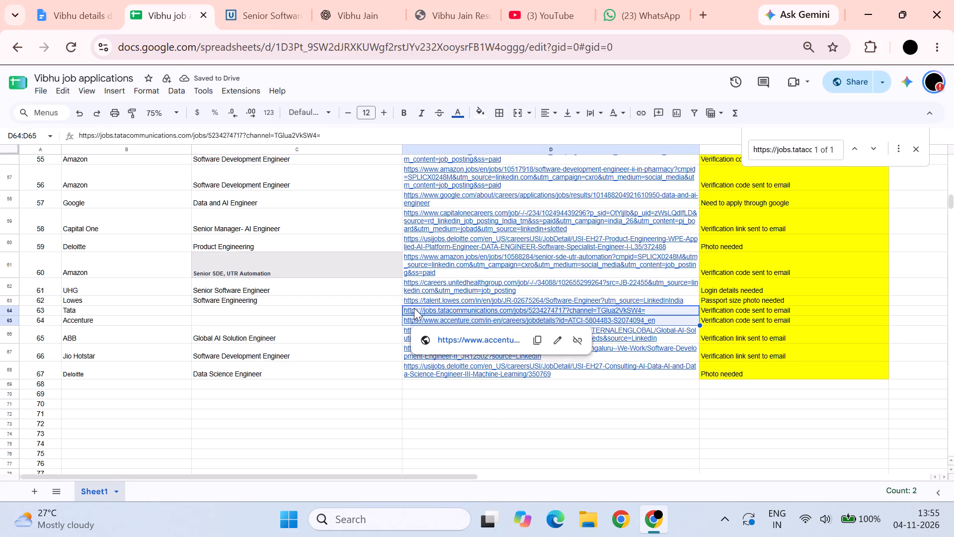
right_click(414, 308)
scroll(474, 439, down, 3)
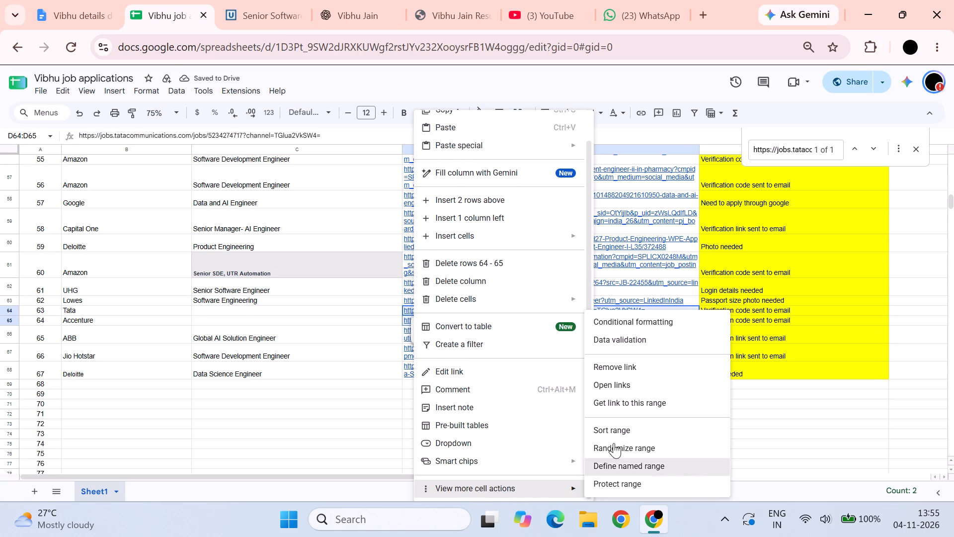
click(610, 392)
click(384, 12)
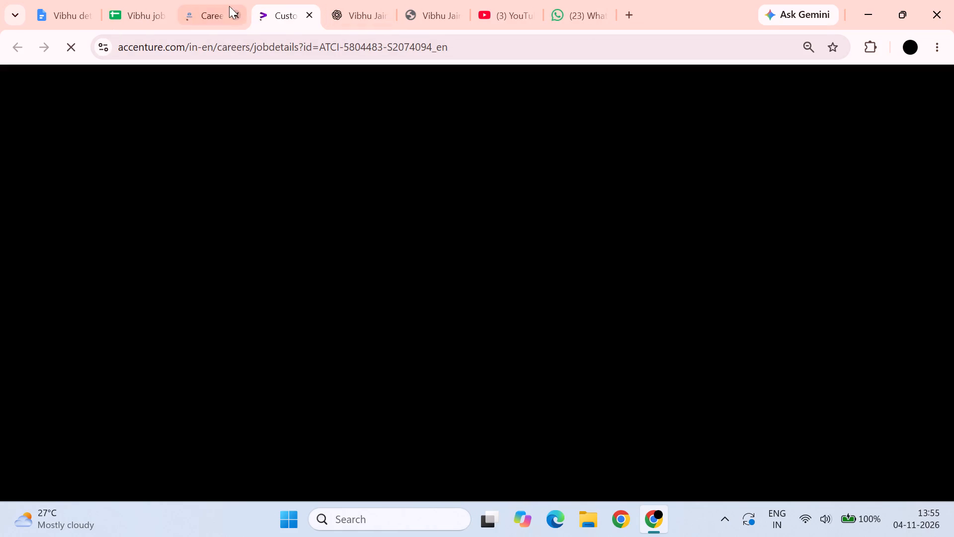
Enter Sr Engineer from the Tata Communications posting as the role at S.No 63, and close that posting.
click(228, 2)
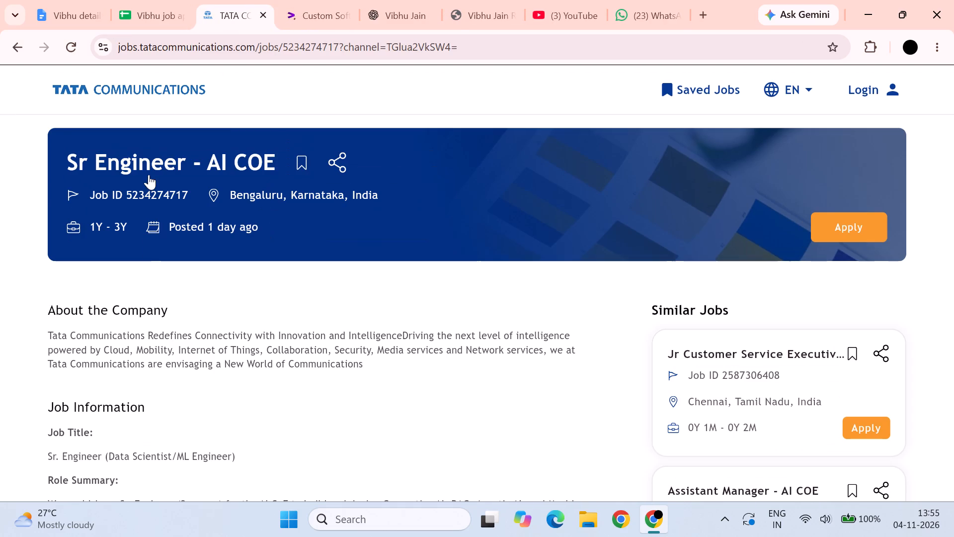
triple_click(155, 163)
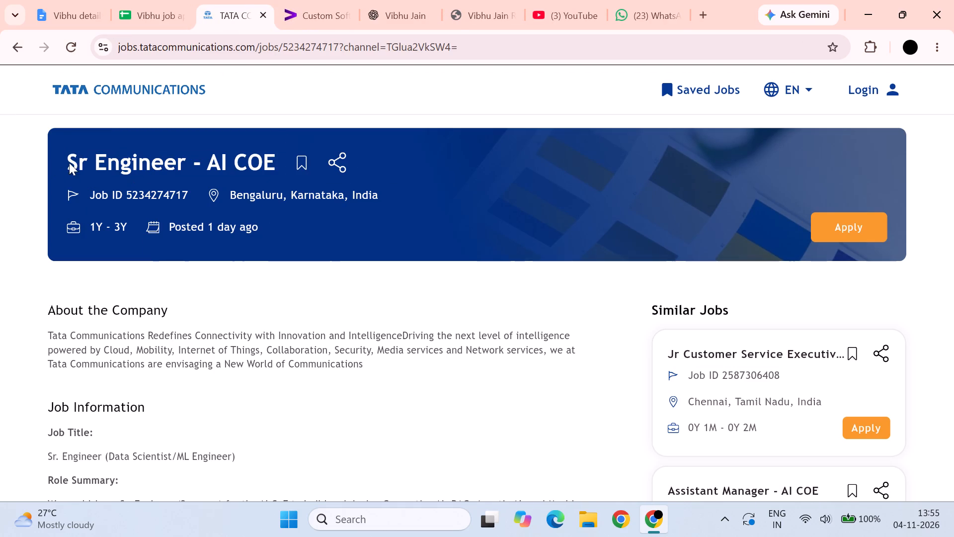
triple_click(64, 156)
click(158, 0)
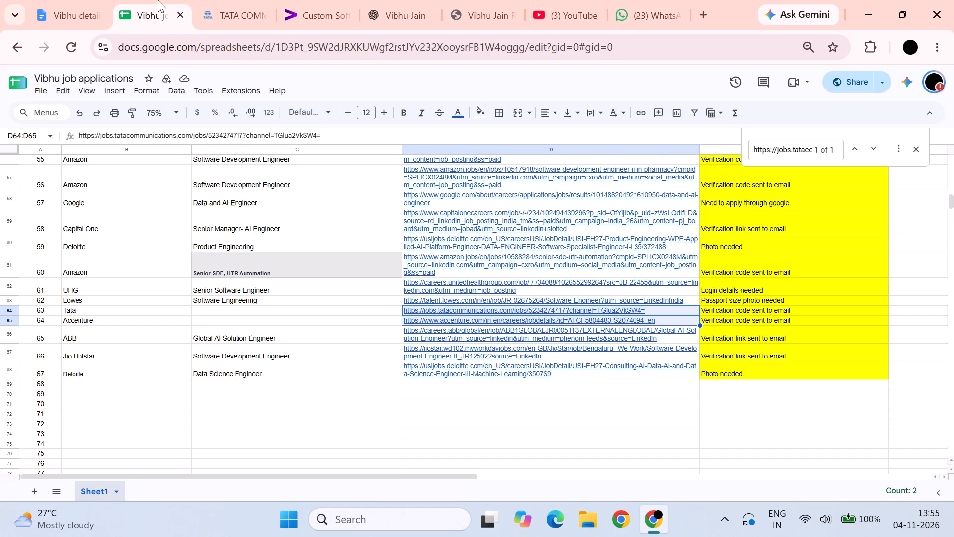
click(221, 311)
key(shift+d)
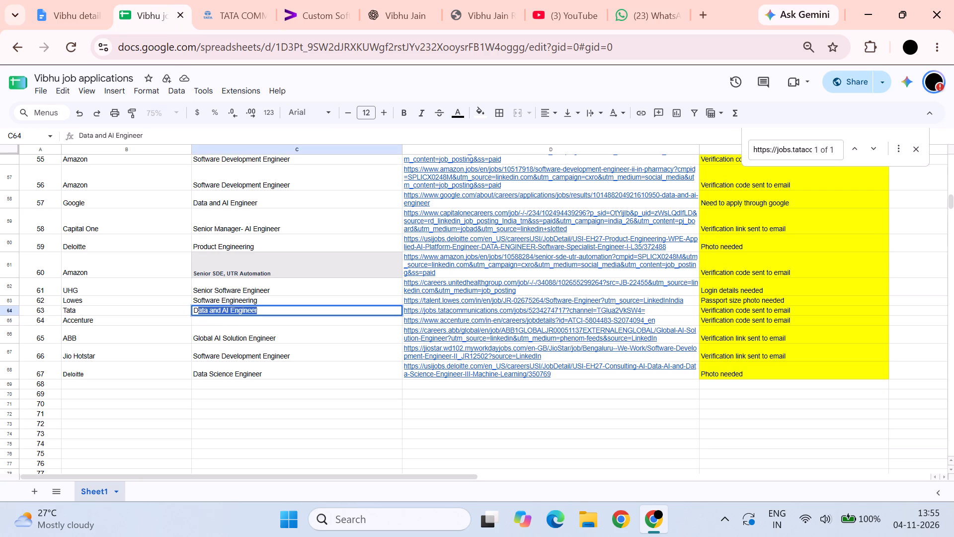
key(BackSpace)
key(BackSpace)
key(BackSpace)
text(Sr Engineer)
key(Return)
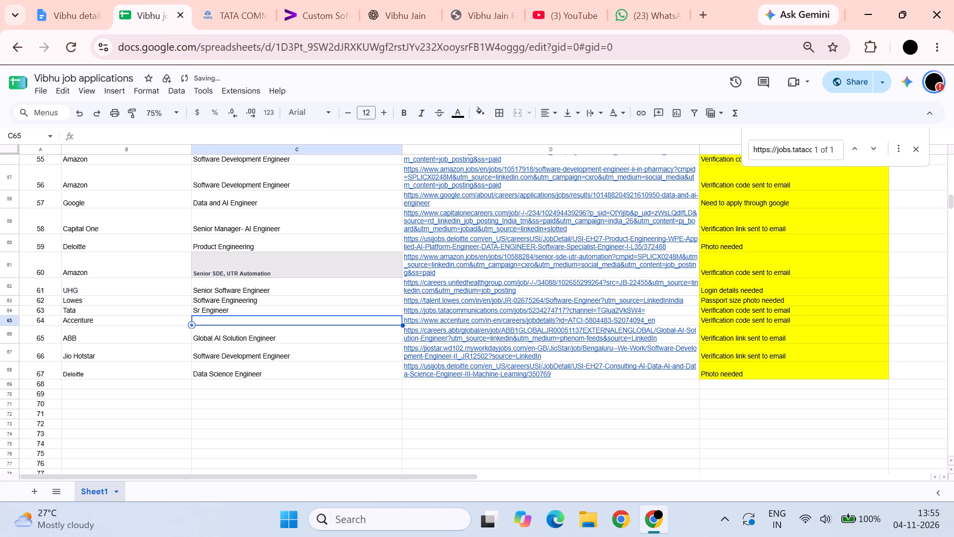
click(259, 0)
click(259, 18)
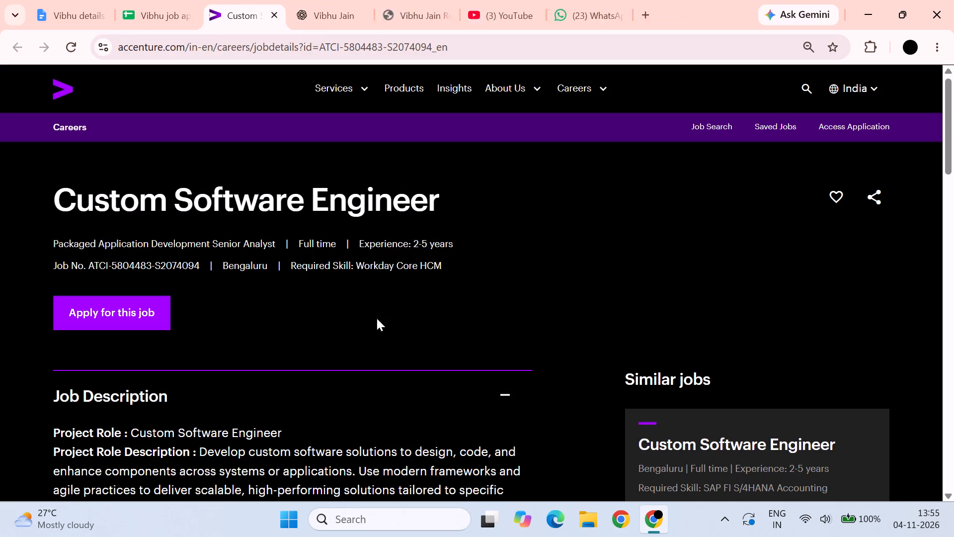
Copy the title Custom Software Engineer from the Accenture posting into the Role cell at S.No 64.
triple_click(160, 206)
click(160, 206)
key(ctrl+c)
click(206, 0)
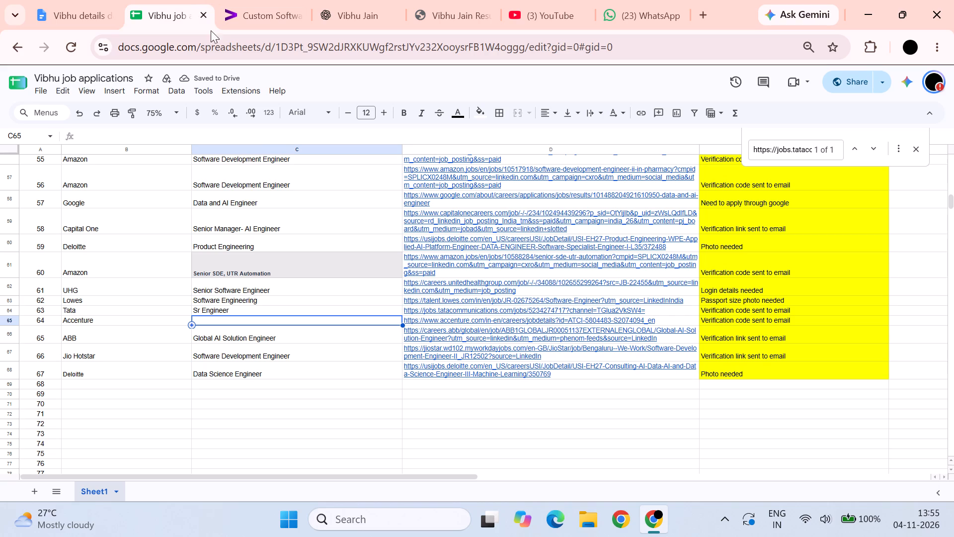
key(Return)
key(ctrl+v)
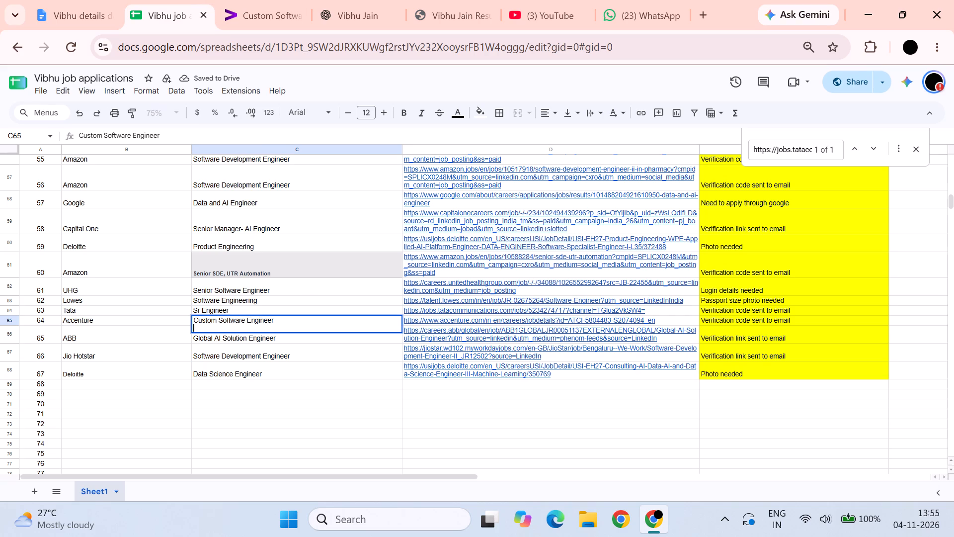
key(Return)
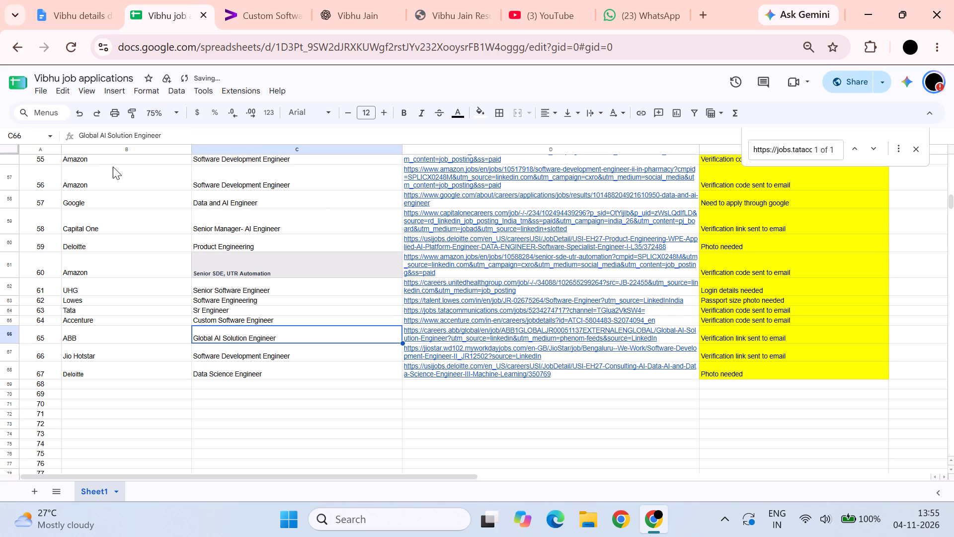
Format columns B and C uniformly with the default Arial font, size 12, no bold, black text and no background fill.
drag(114, 151, 205, 151)
click(293, 113)
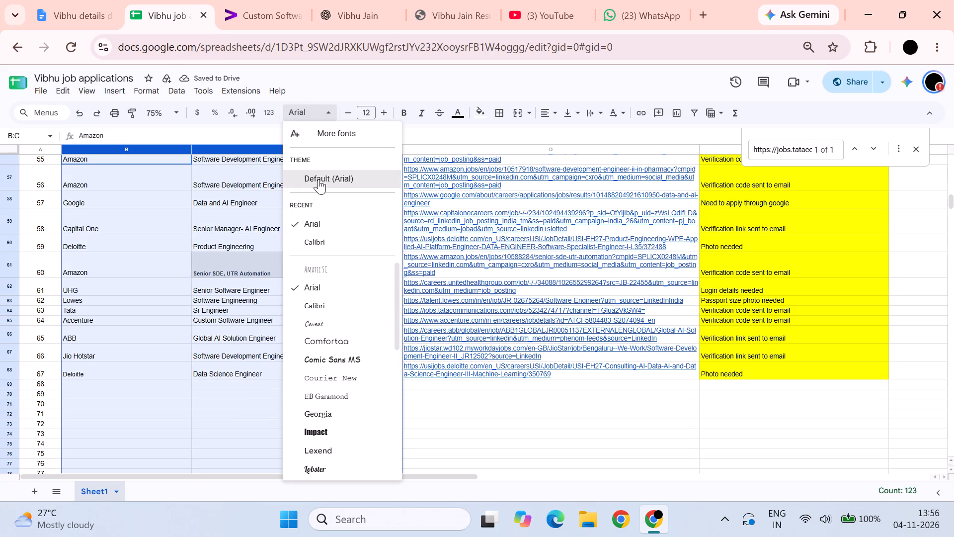
click(317, 178)
click(366, 111)
click(363, 243)
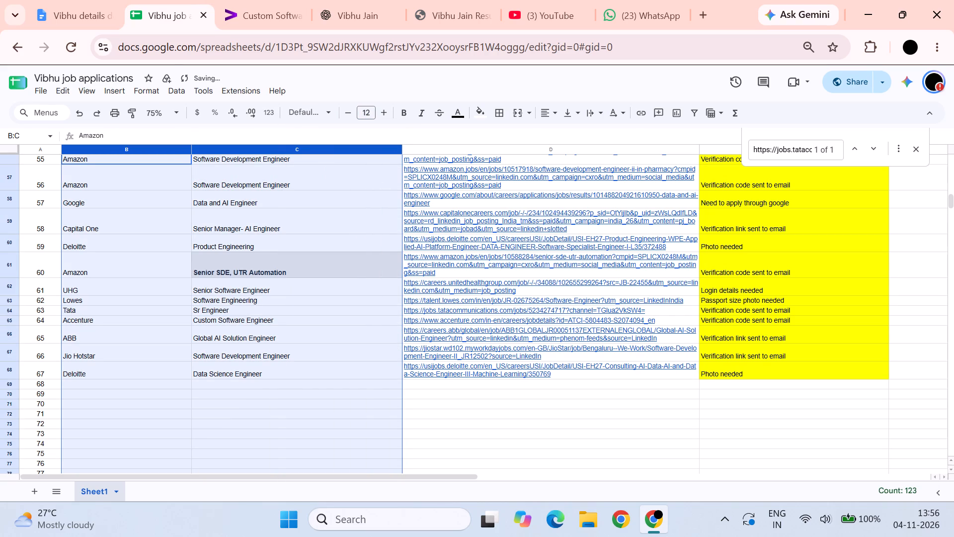
double_click(403, 111)
click(456, 109)
click(465, 152)
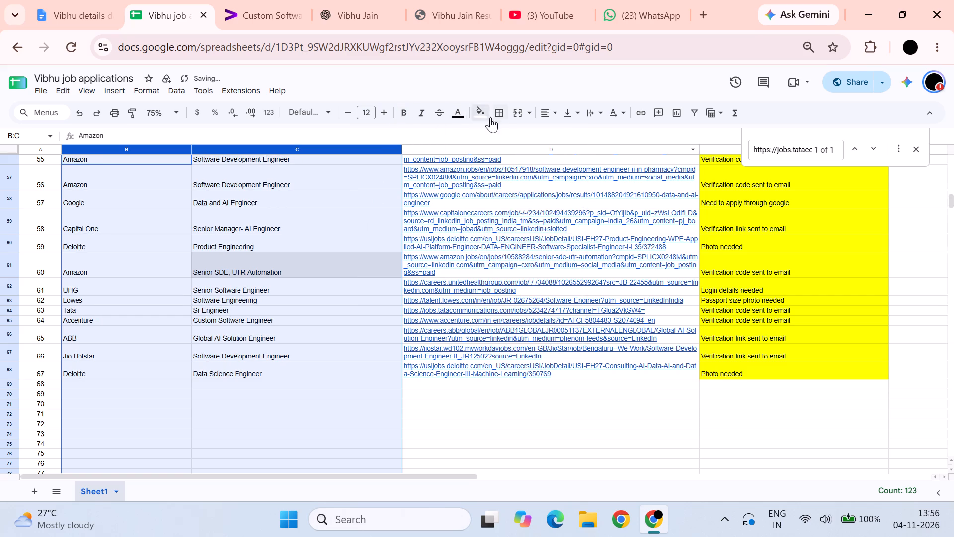
click(480, 111)
click(501, 138)
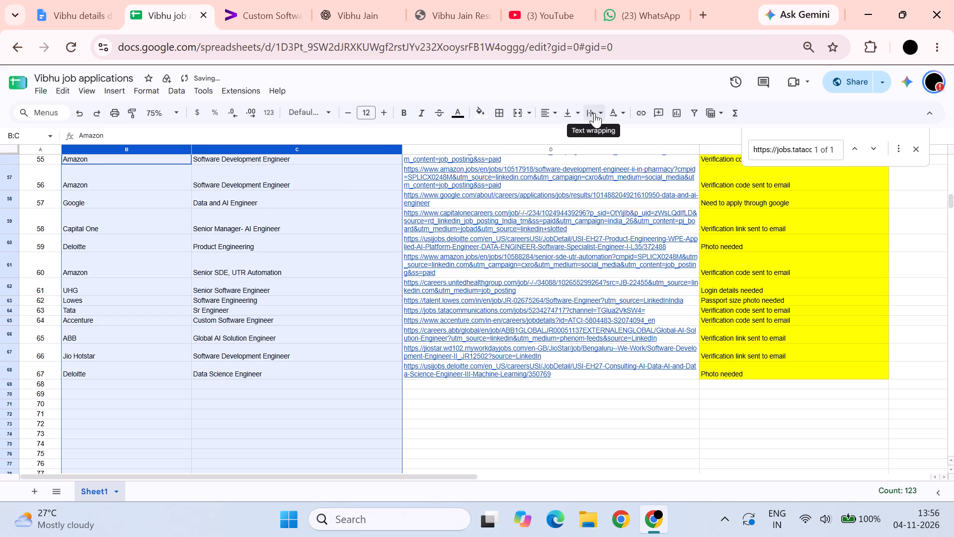
Align the text in columns B and C to the left and apply text wrapping.
click(544, 110)
click(549, 128)
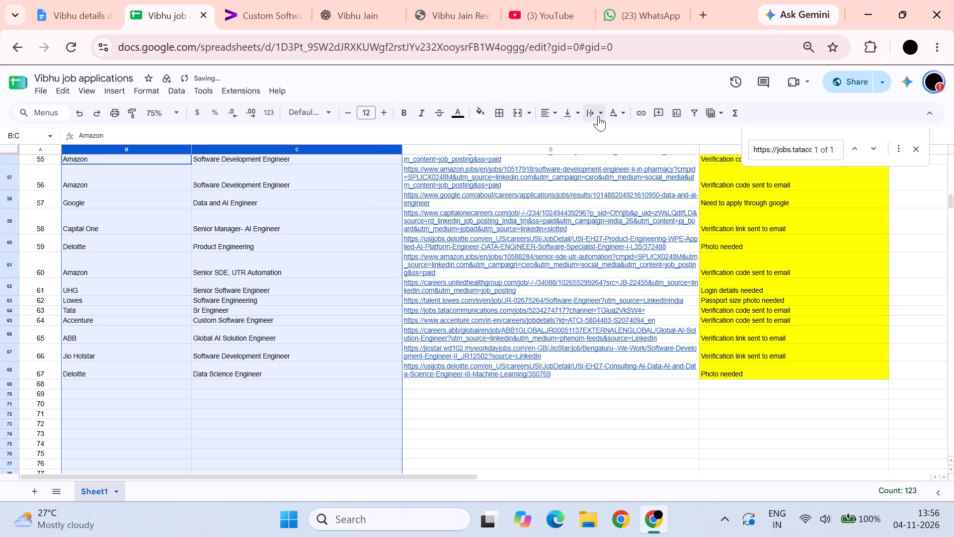
click(598, 116)
click(610, 136)
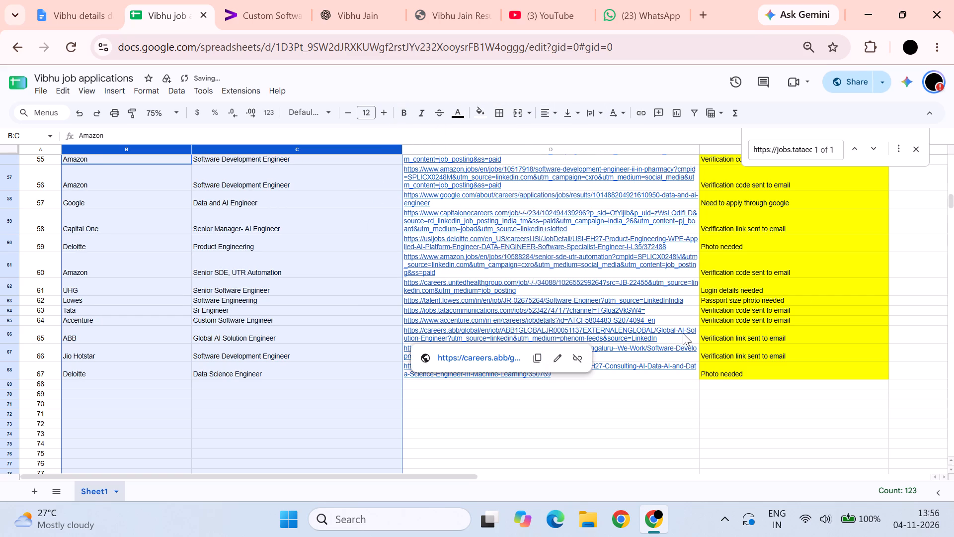
Close the find bar and count the empty rows from S.No 45 between the applied and pending entries.
click(919, 150)
scroll(660, 346, up, 3)
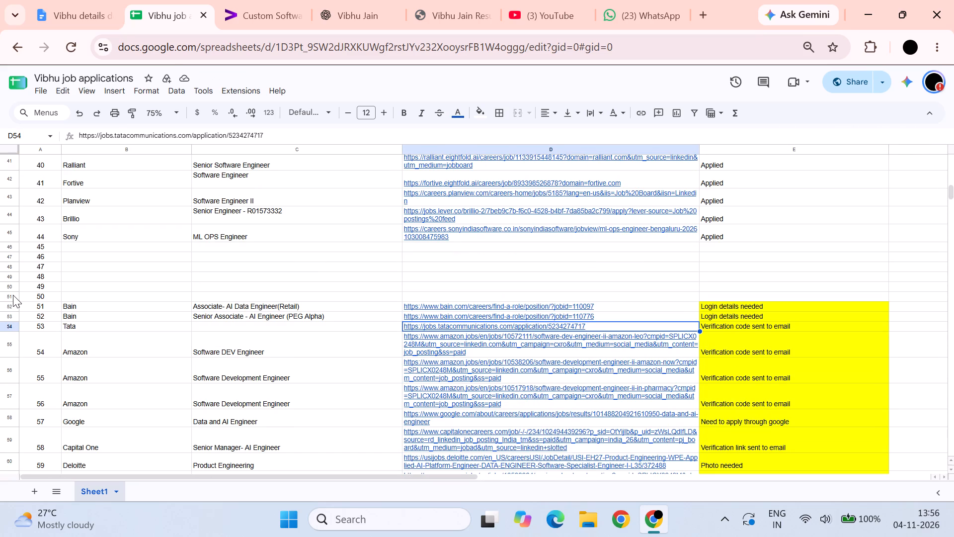
drag(722, 249, 722, 263)
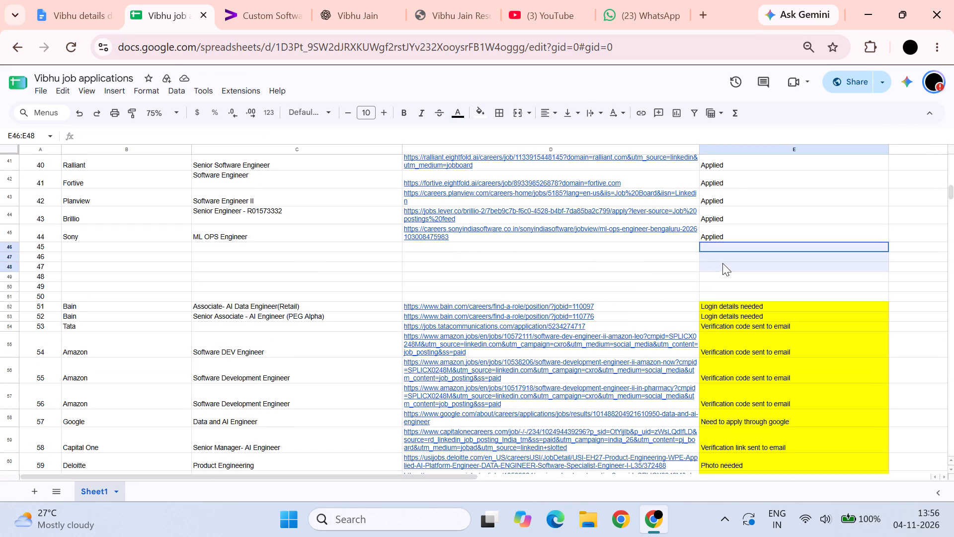
drag(722, 263, 724, 292)
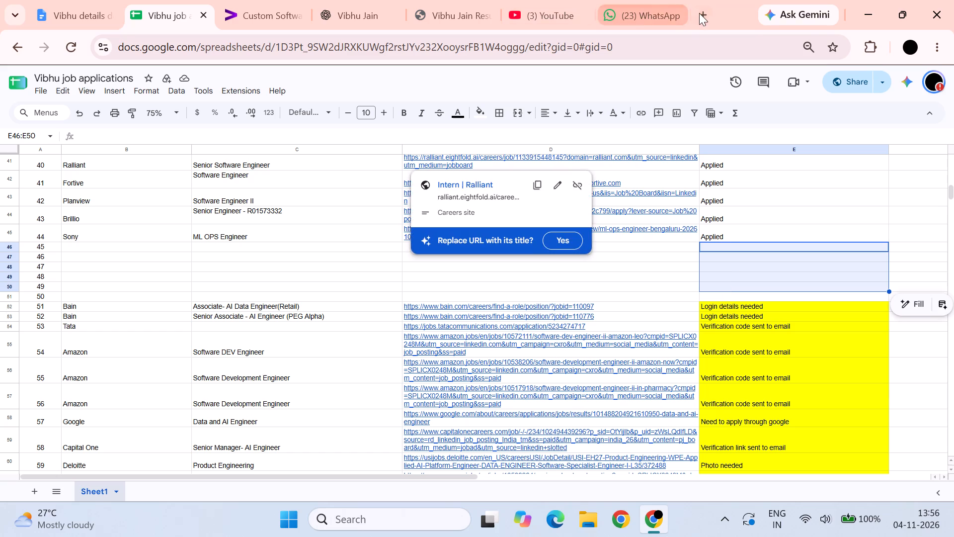
In the new-tab notepad, replace Vibhu's note with "Add 6 jobs to complete a batch. For the next batch focus on Delhi jobs".
click(699, 13)
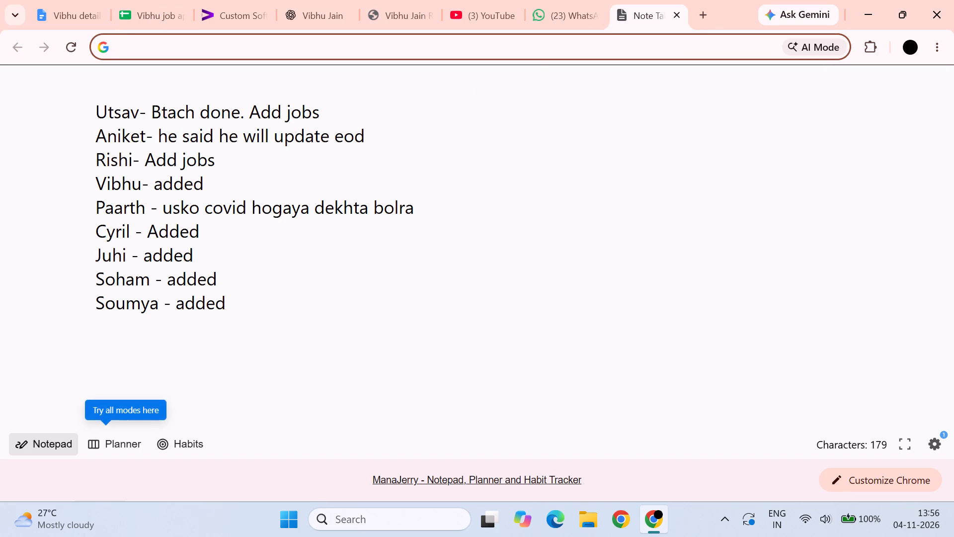
drag(223, 182, 158, 188)
text(Add 6 jobs rt)
key(BackSpace)
key(BackSpace)
text(to complete a)
key(space)
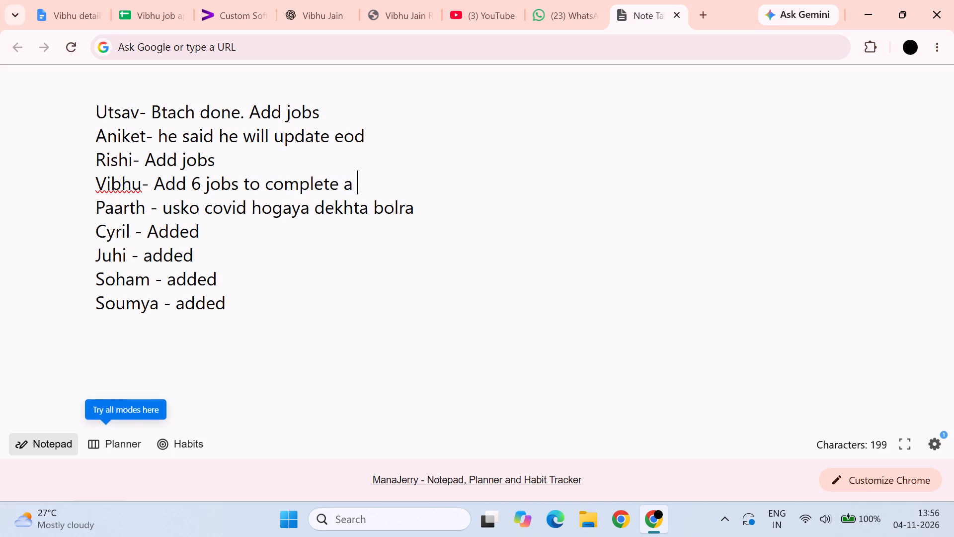
text(batch. For the next batch focus on)
key(space)
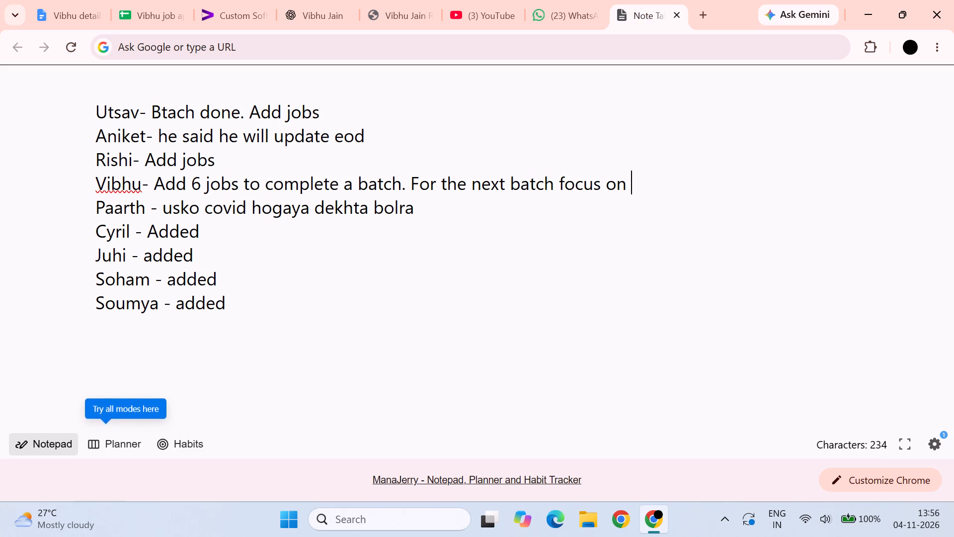
text(DE)
key(BackSpace)
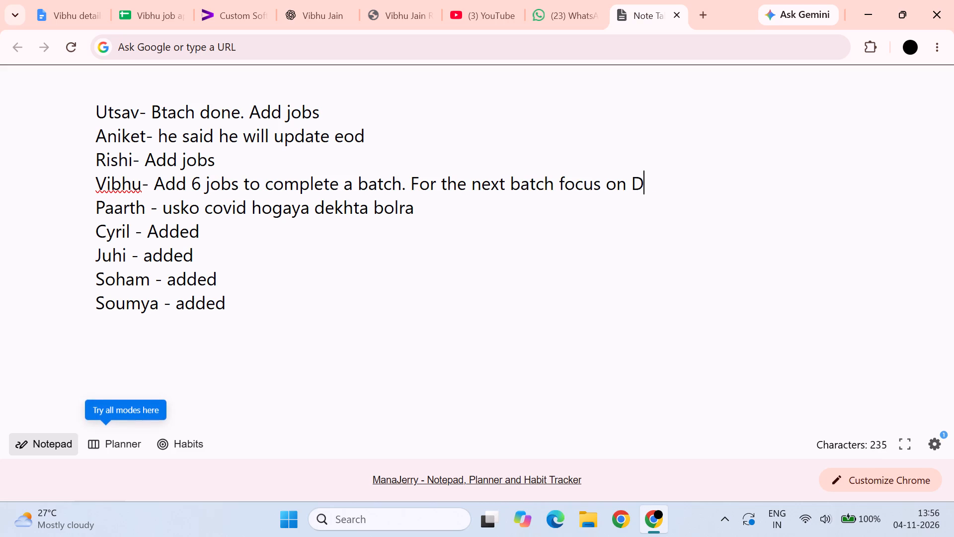
text(elhi j)
key(BackSpace)
key(BackSpace)
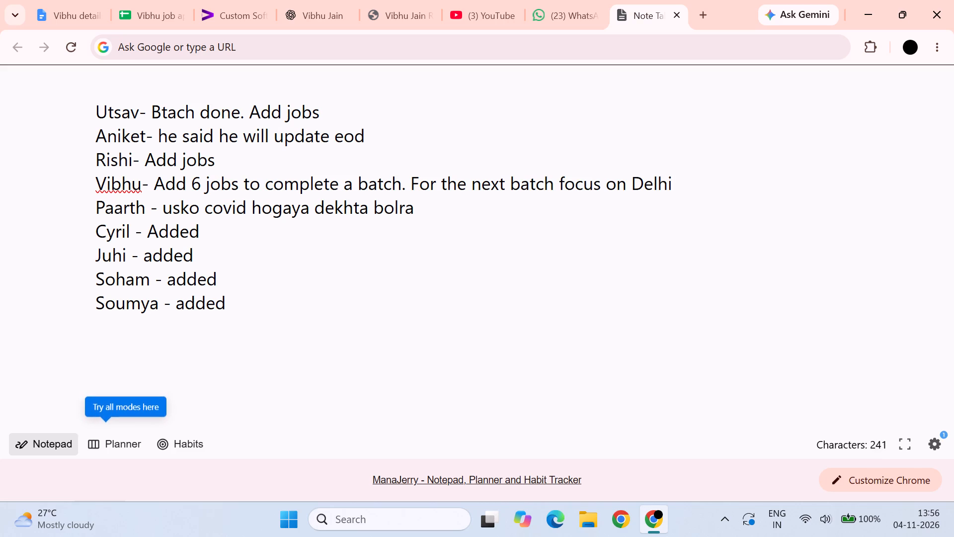
text(jobs)
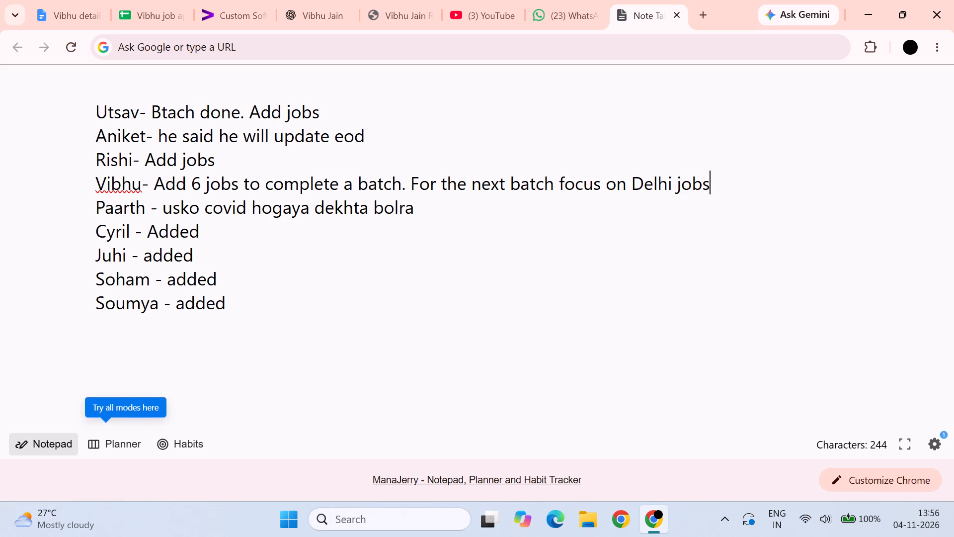
Replace Paarth's note with "He has to review", leaving no blank line below it.
drag(431, 209, 169, 211)
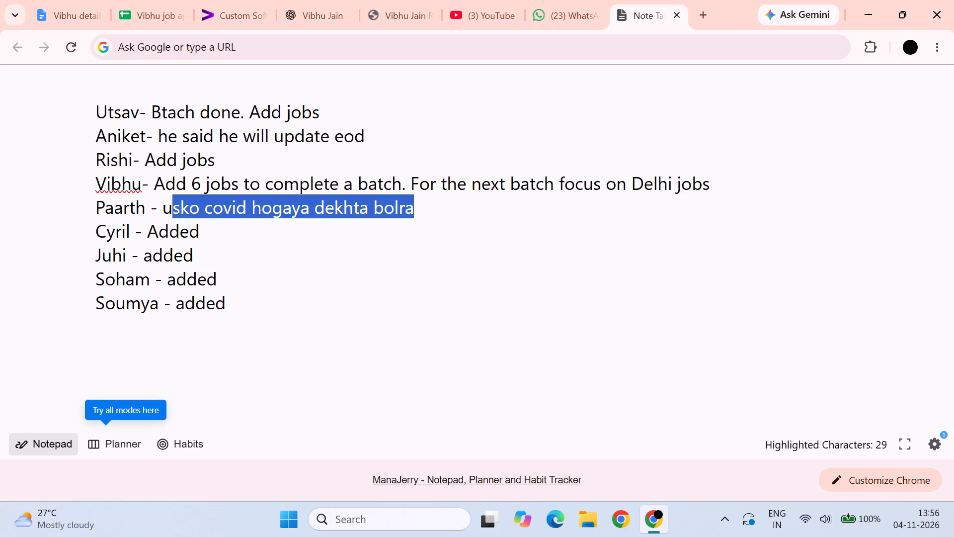
drag(169, 211, 162, 211)
text(He has to review)
key(Return)
key(BackSpace)
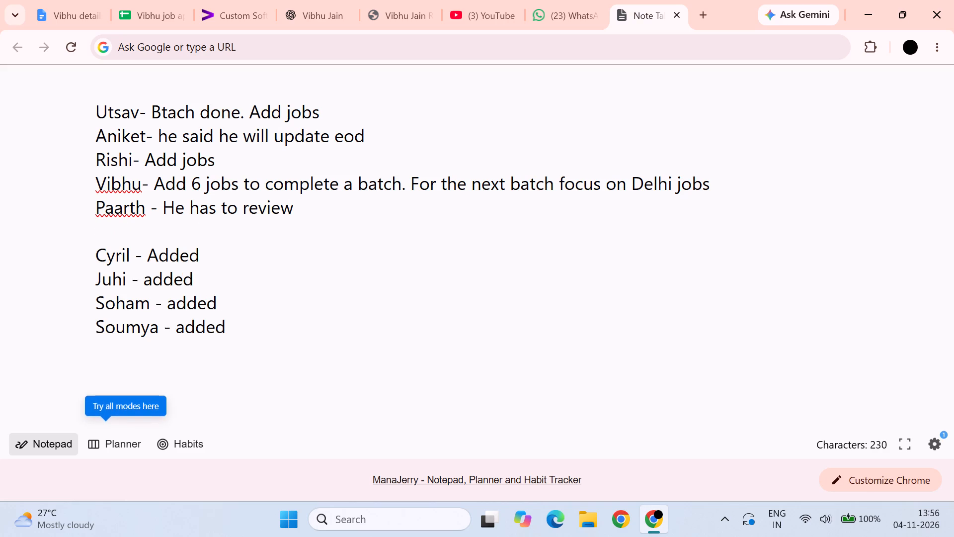
Capitalise the first word "He" in Aniket's note and correct the misspelled word to "Batch" in Utsav's note.
click(171, 138)
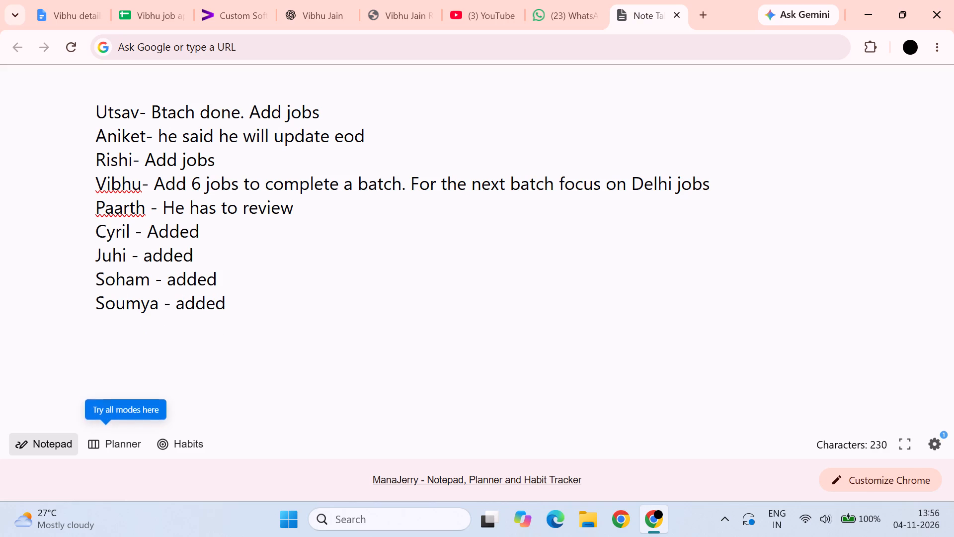
key(BackSpace)
key(shift+h)
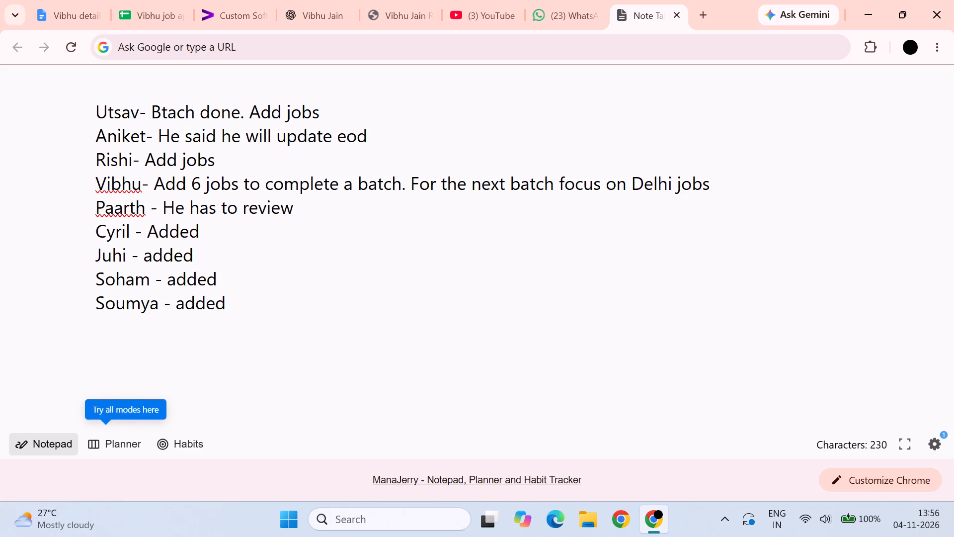
click(184, 107)
key(BackSpace)
key(BackSpace)
key(BackSpace)
text(atch)
key(BackSpace)
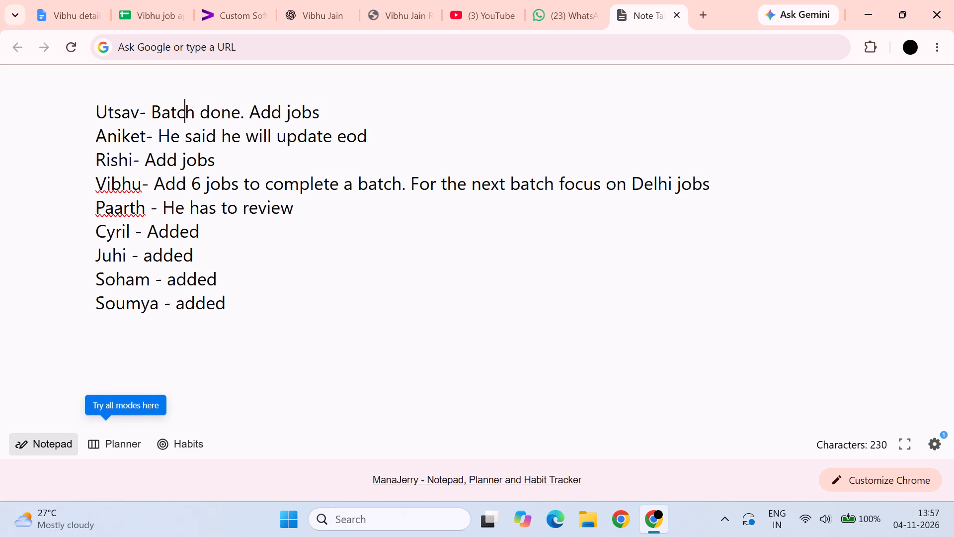
Close the Vibhu details document and open the Cyril job applications spreadsheet in place of Vibhu's.
click(141, 4)
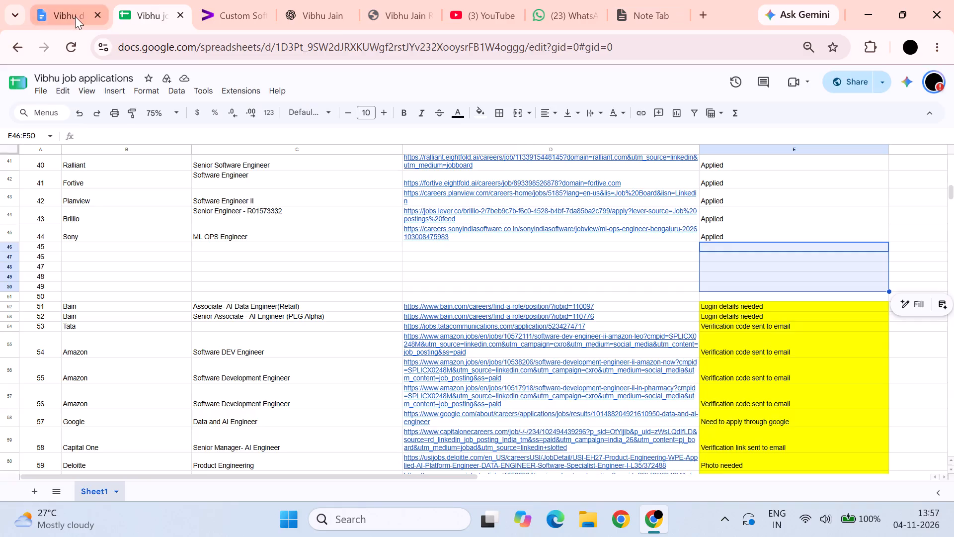
click(75, 16)
click(99, 13)
click(129, 46)
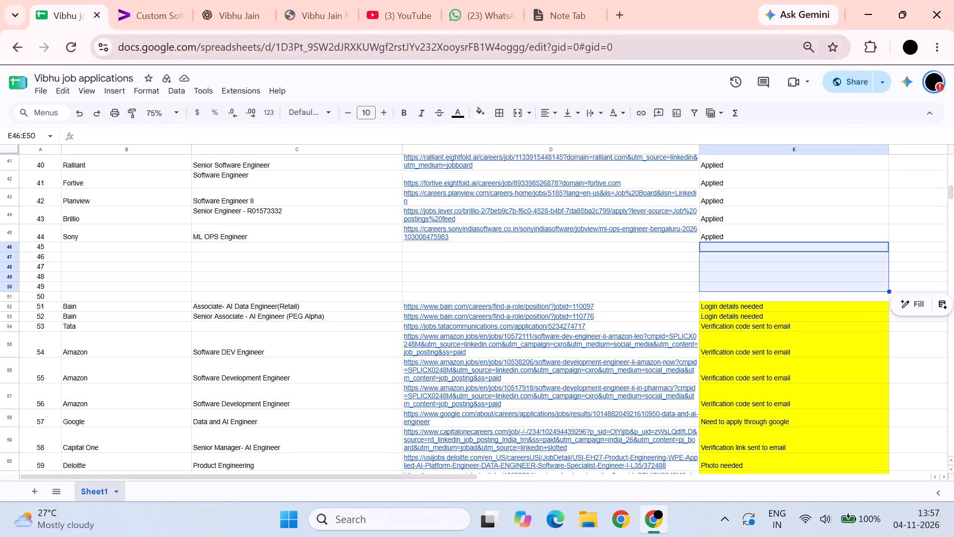
text(cy)
click(140, 145)
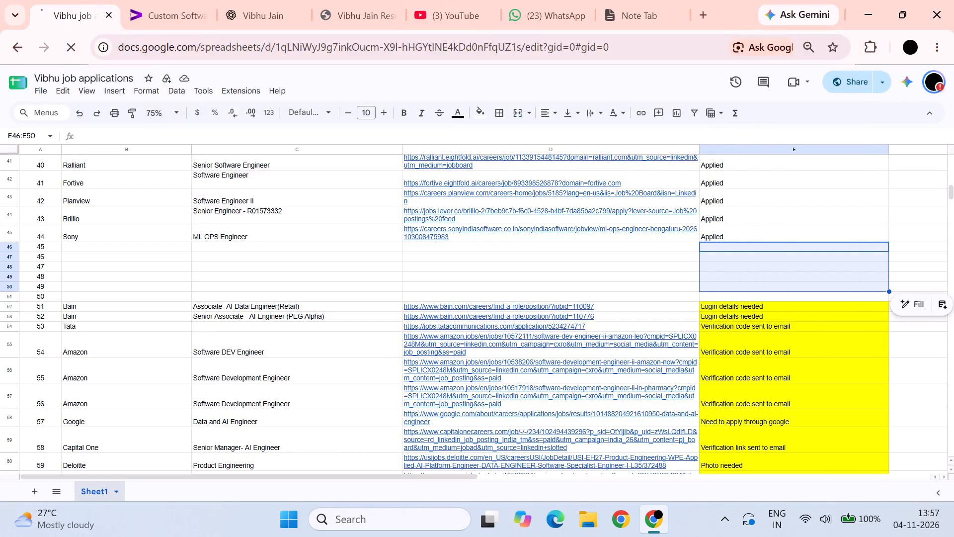
Open the Cyril Details document in place of the Accenture job posting.
click(178, 8)
click(188, 45)
text(cy)
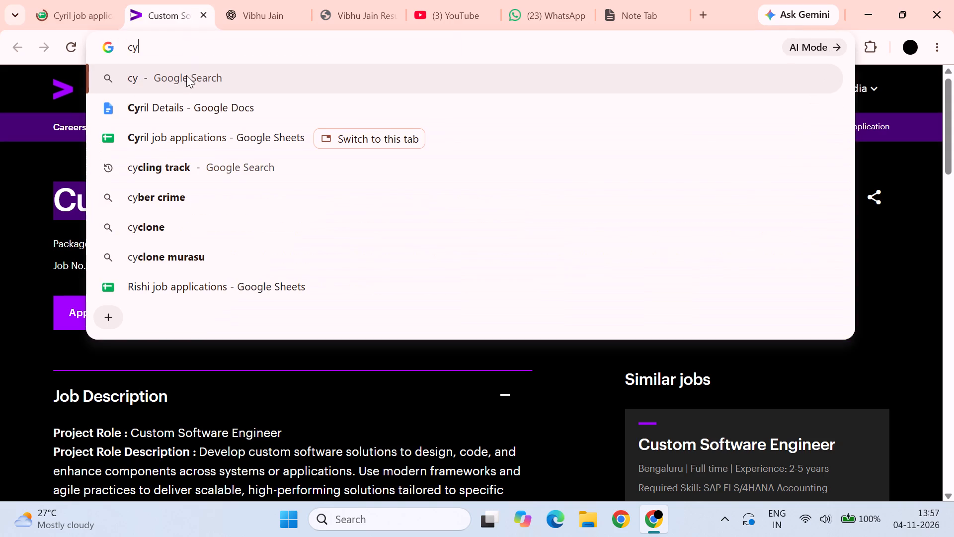
click(179, 106)
click(273, 4)
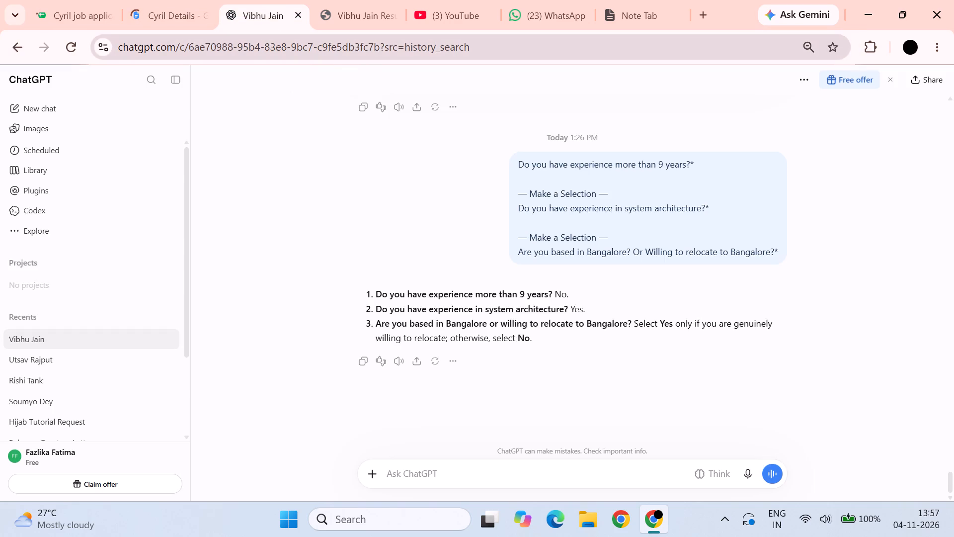
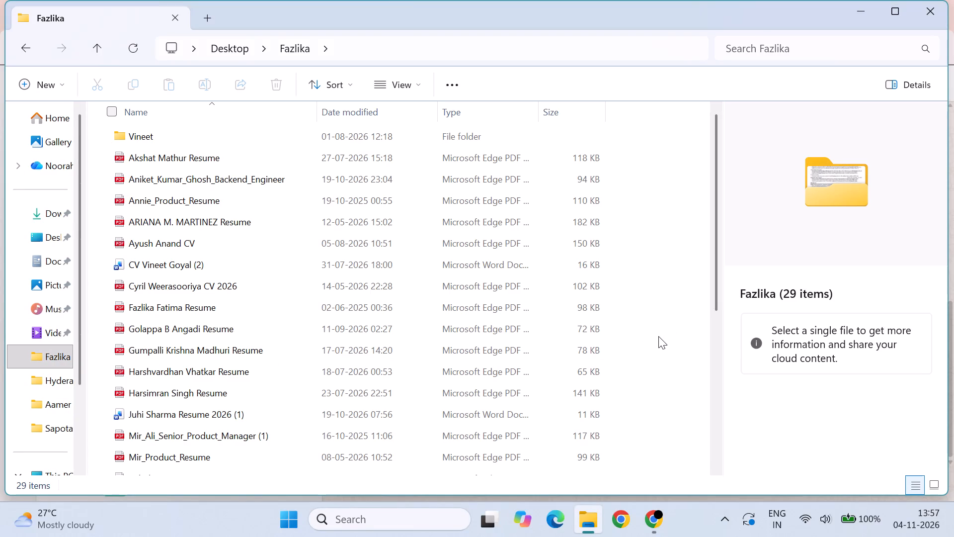
Find Cyril's 2026 CV PDF in the Fazlika folder, open it in Chrome and skim its first page.
click(645, 332)
text(cc)
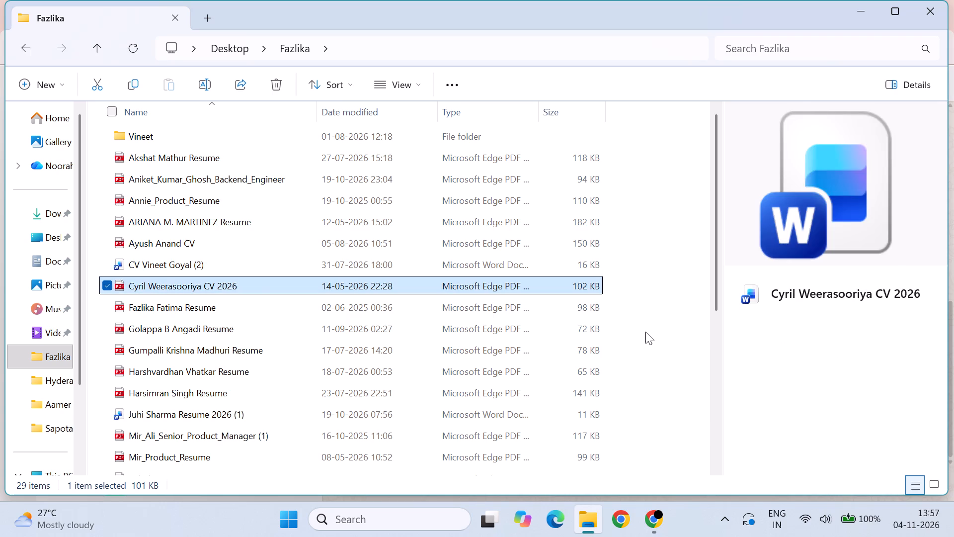
right_click(226, 282)
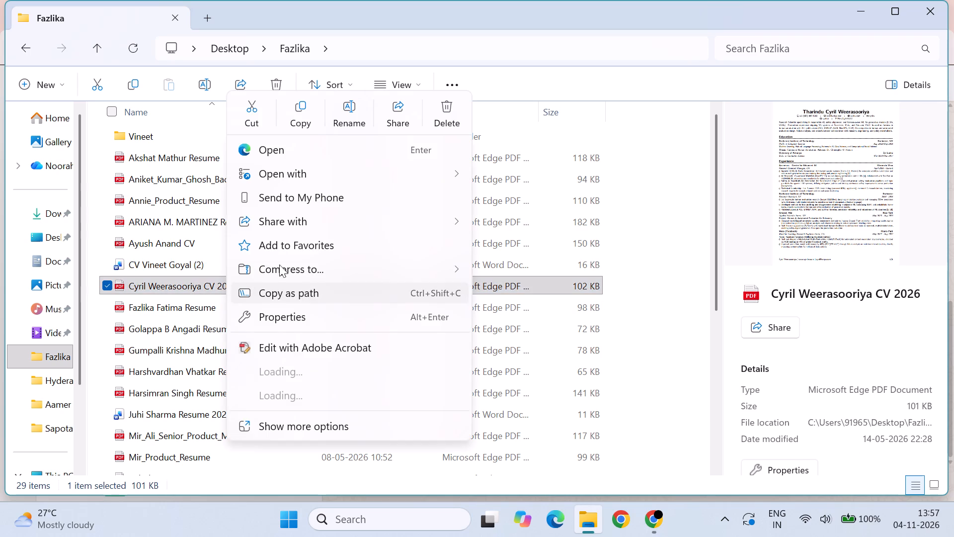
click(523, 201)
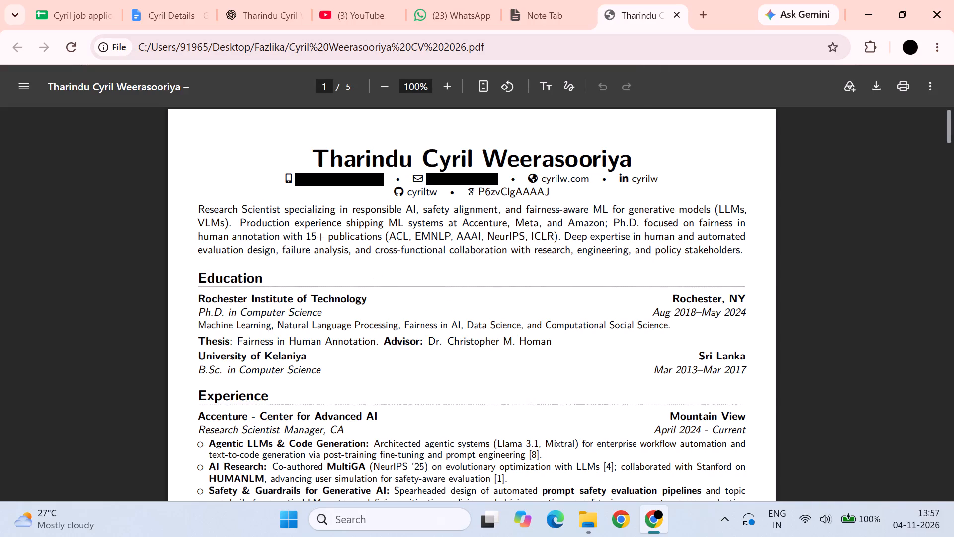
scroll(366, 241, down, 1)
scroll(366, 241, up, 2)
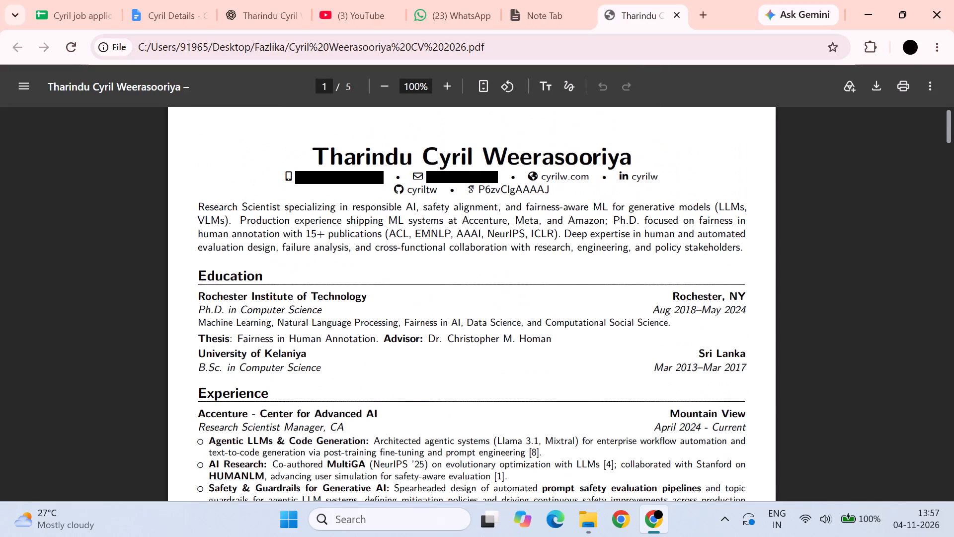
scroll(522, 297, down, 1)
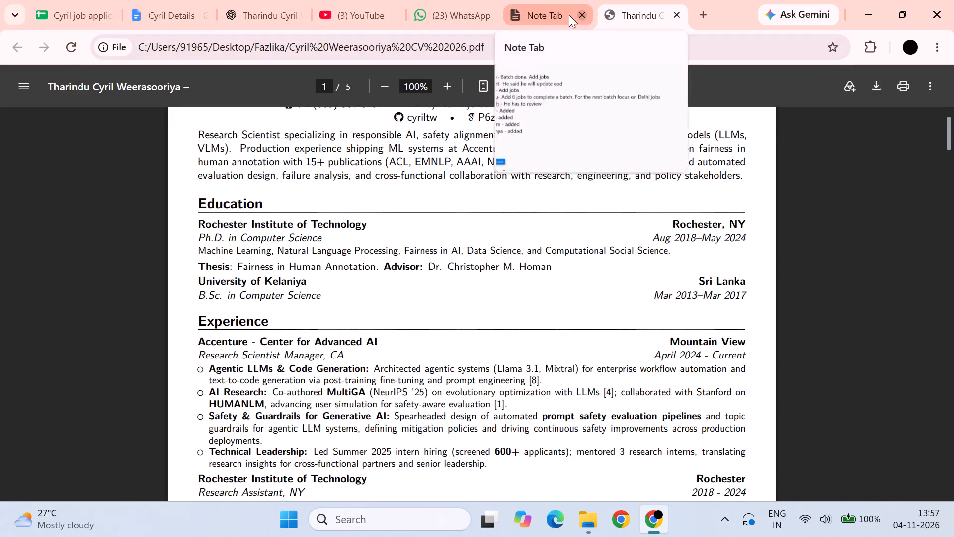
Close the Note Tab page.
click(552, 10)
click(584, 13)
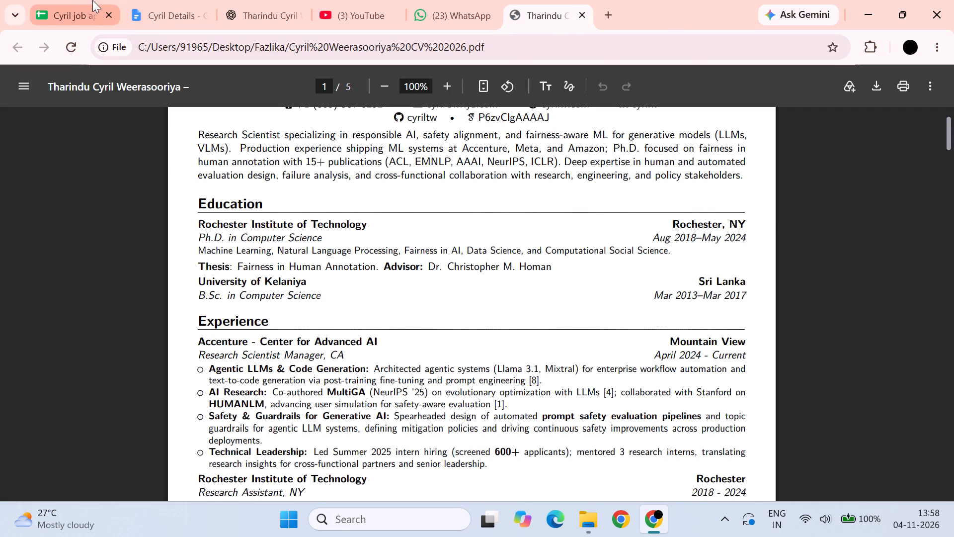
Reorder the browser tabs so the Cyril Details document and Cyril job applications spreadsheet follow the CV, dismissing the spreadsheet's account notice.
drag(83, 4, 547, 0)
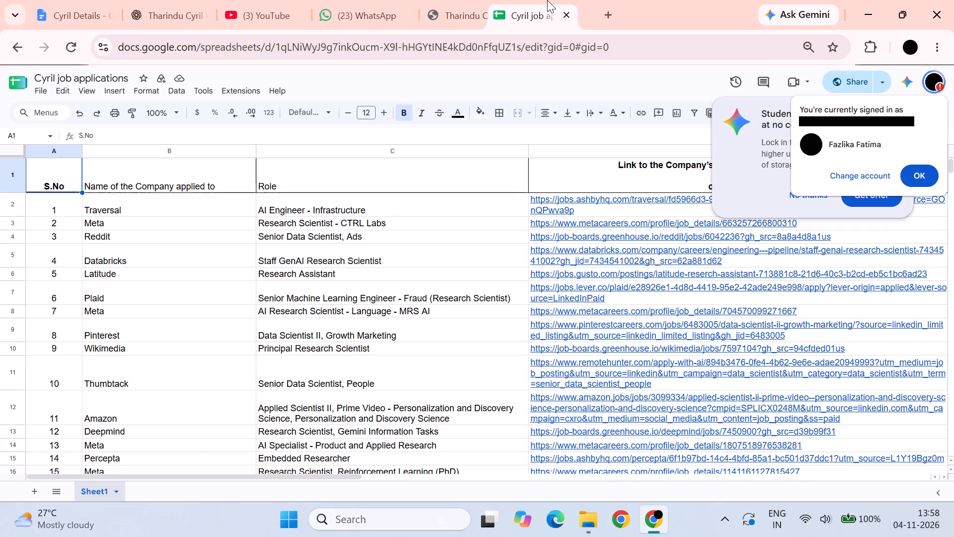
drag(547, 0, 548, 0)
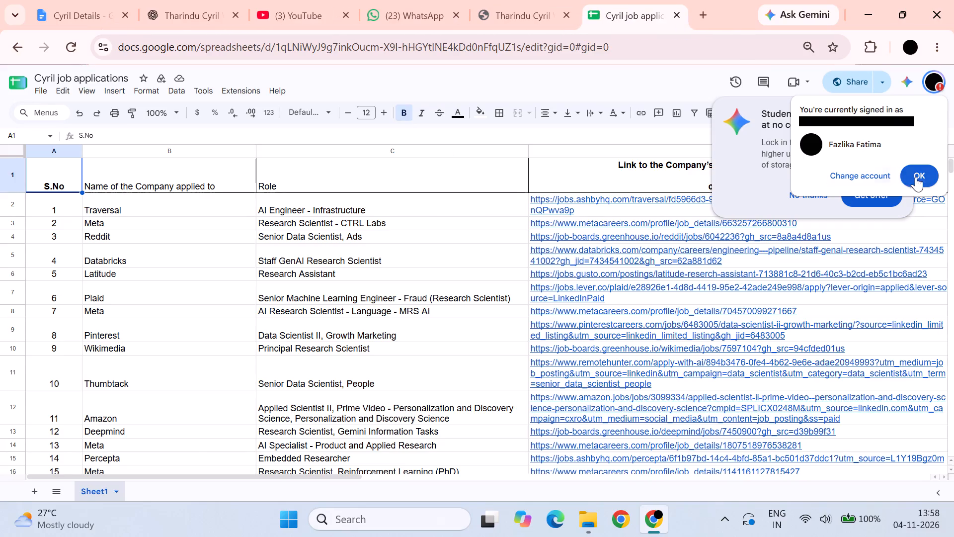
click(916, 177)
drag(50, 17, 421, 14)
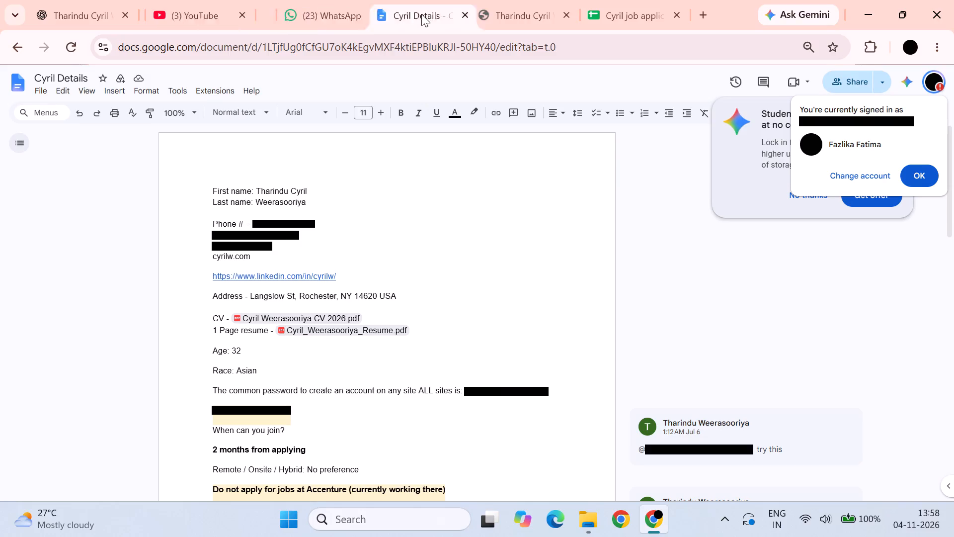
drag(421, 14, 492, 1)
click(623, 0)
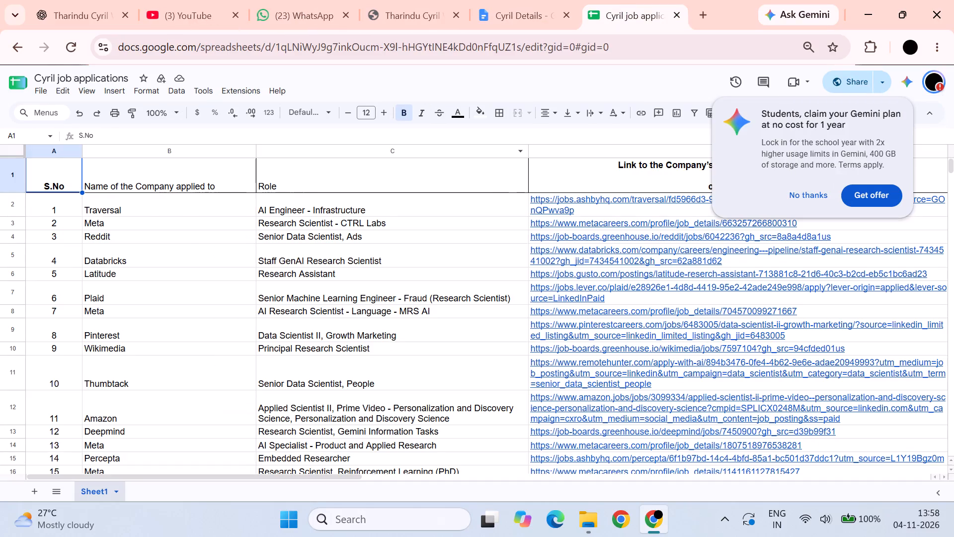
Set the Cyril job applications sheet's zoom to 75% and decline the Gemini student offer.
click(166, 115)
click(166, 156)
click(798, 197)
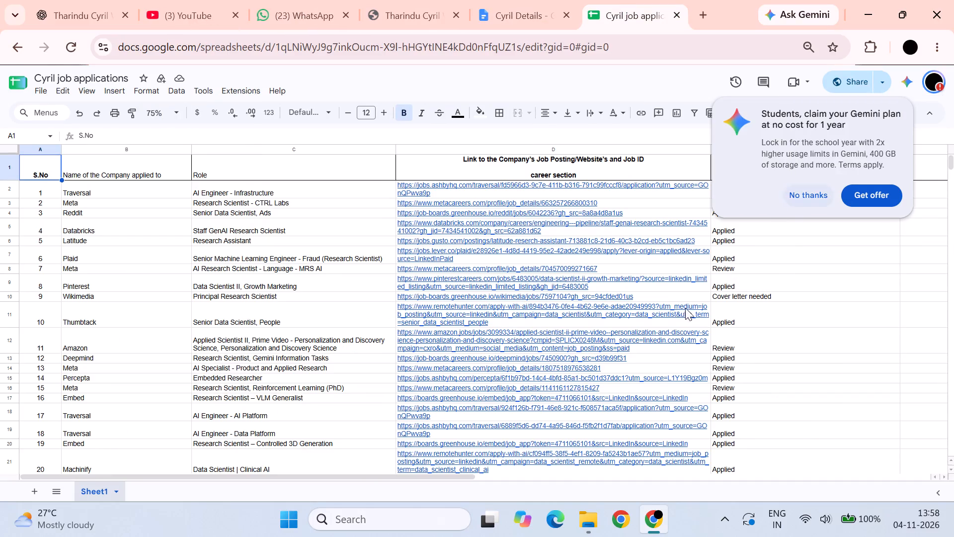
Look through Cyril's job applications and their statuses down to the last filled entry and the empty rows below it.
scroll(693, 354, down, 13)
scroll(693, 354, down, 12)
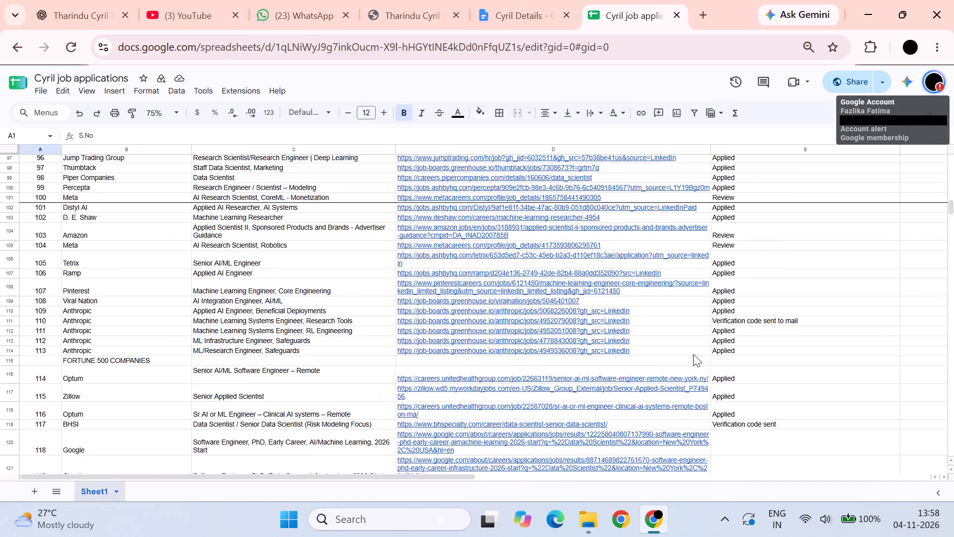
scroll(693, 354, down, 20)
scroll(693, 354, down, 14)
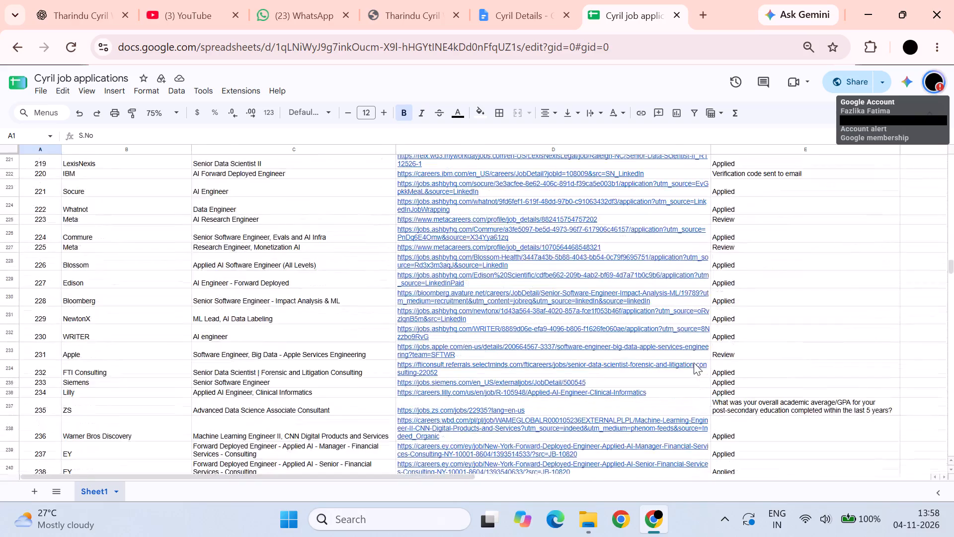
scroll(694, 362, down, 5)
scroll(693, 362, up, 1)
scroll(693, 362, down, 13)
scroll(693, 362, up, 1)
scroll(693, 362, down, 15)
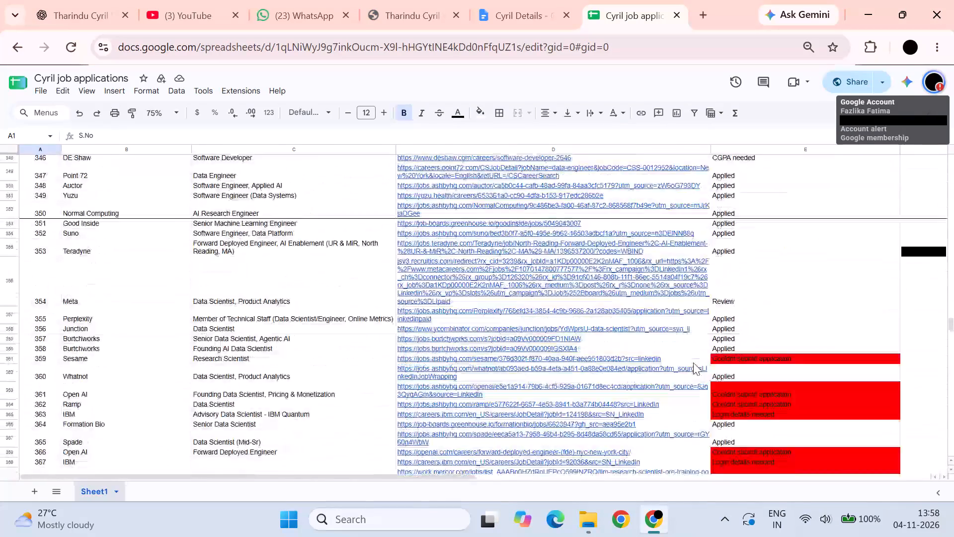
scroll(693, 362, down, 11)
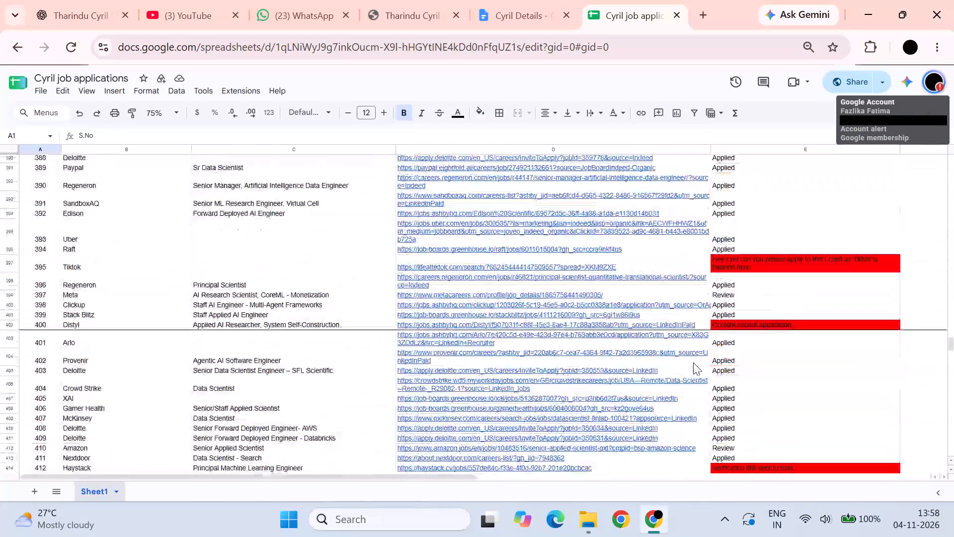
scroll(693, 362, down, 3)
scroll(693, 362, up, 2)
scroll(693, 362, down, 2)
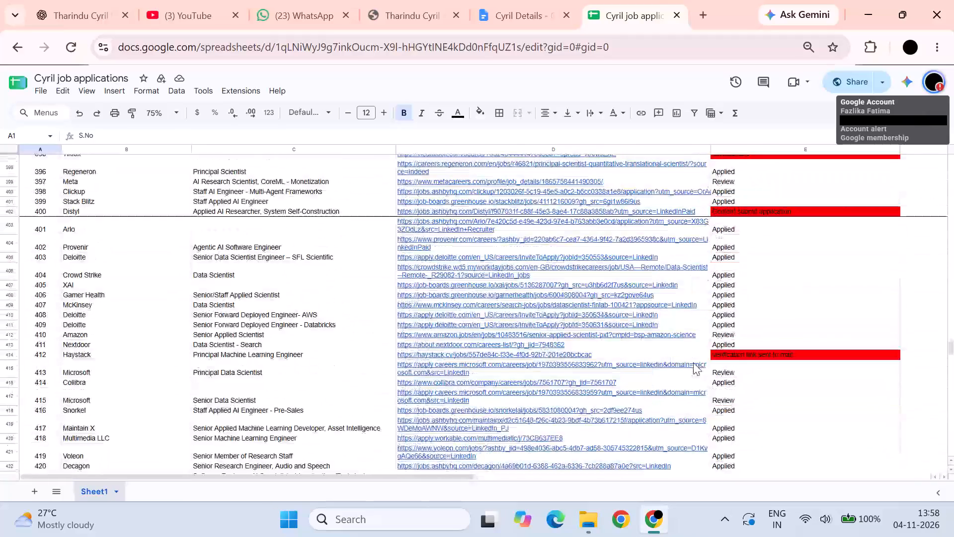
scroll(693, 362, down, 12)
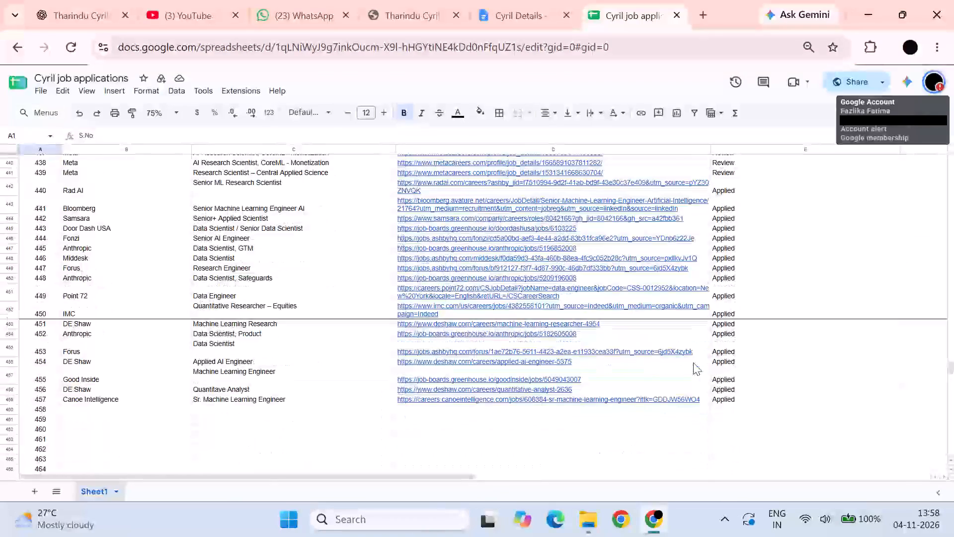
scroll(693, 362, down, 2)
scroll(693, 362, up, 5)
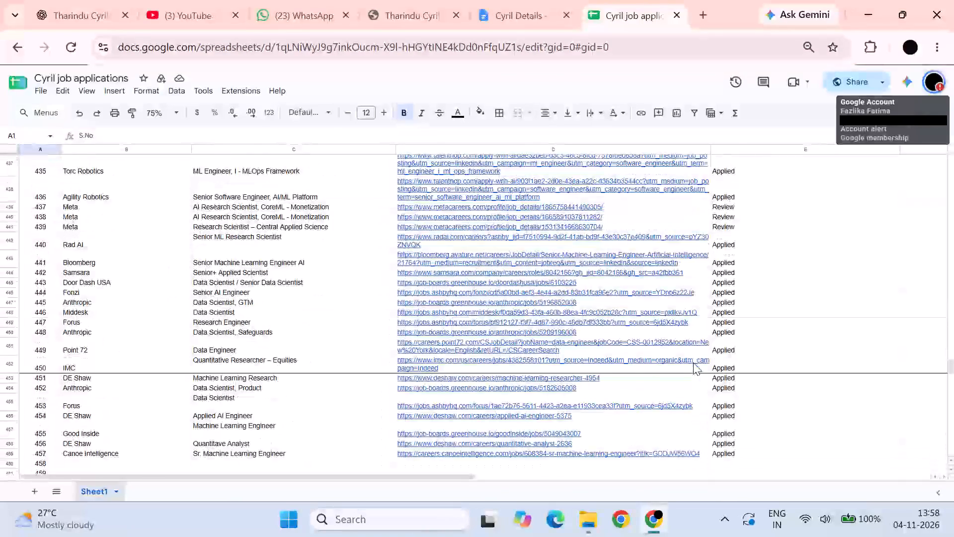
scroll(693, 362, down, 5)
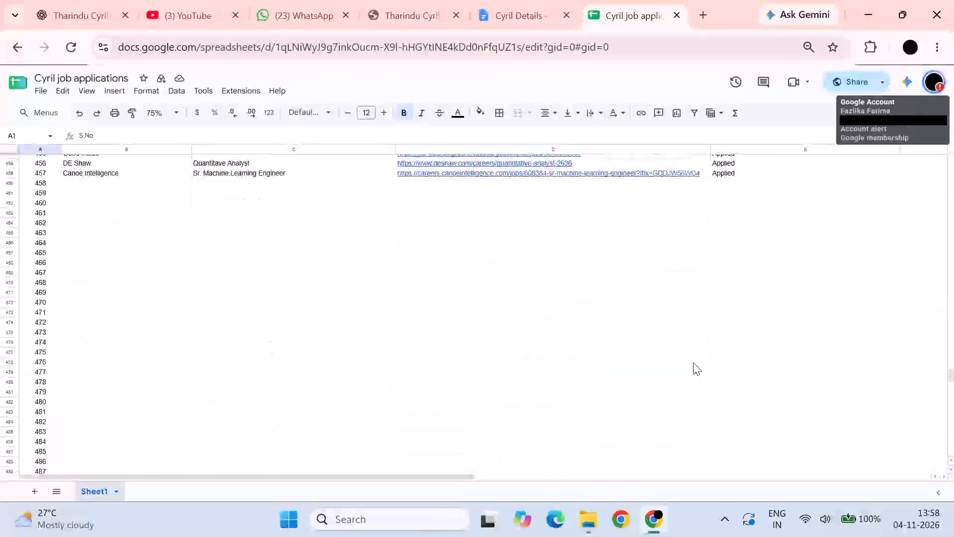
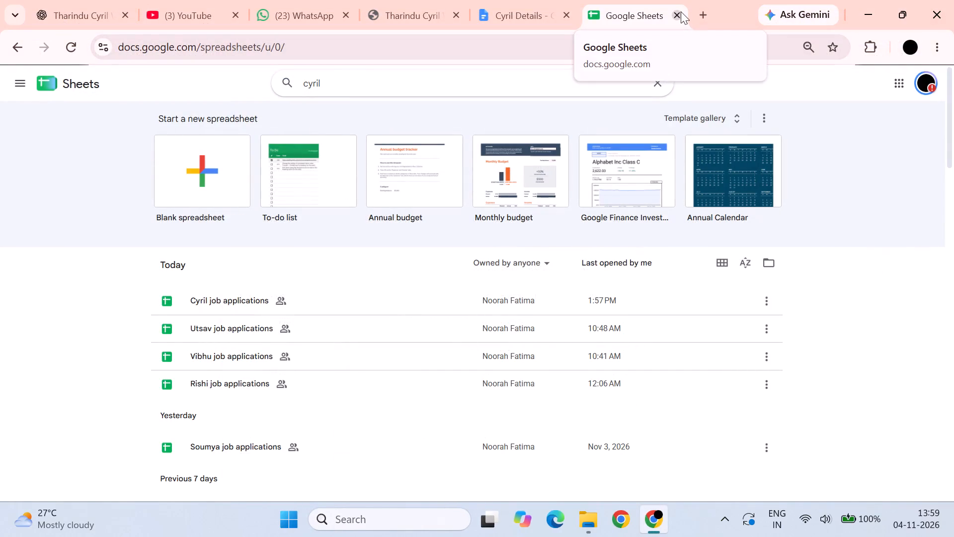
Open the Cyril job applications spreadsheet and set its zoom to 75%.
click(290, 304)
scroll(470, 282, down, 1)
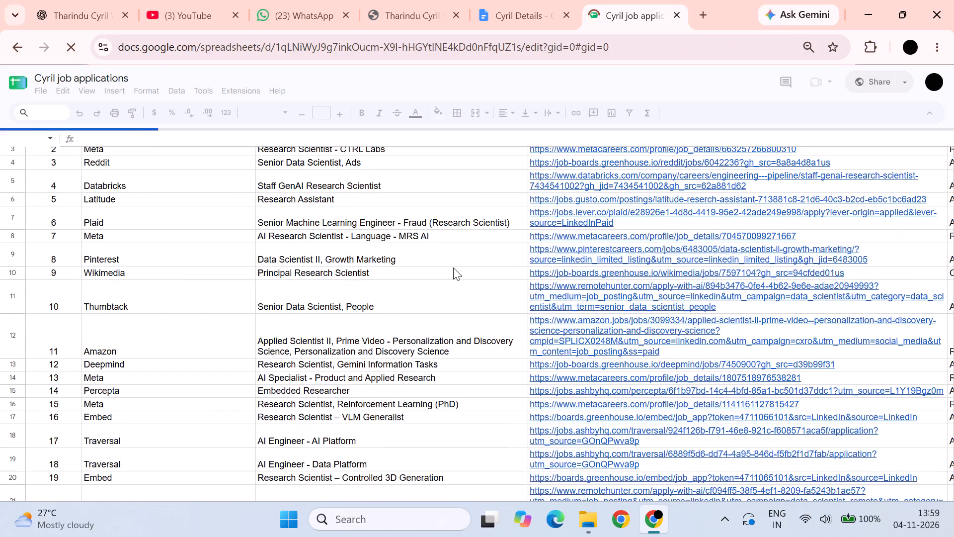
click(155, 111)
click(161, 158)
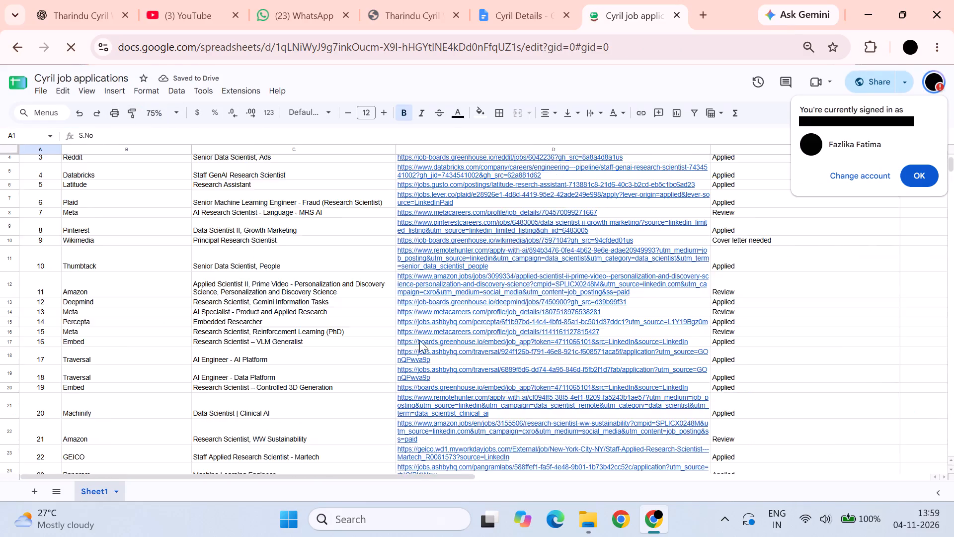
Dismiss the account notice and go far down the Cyril job applications to the entries numbered in the 360s and 370s.
scroll(429, 342, down, 20)
scroll(429, 342, down, 1)
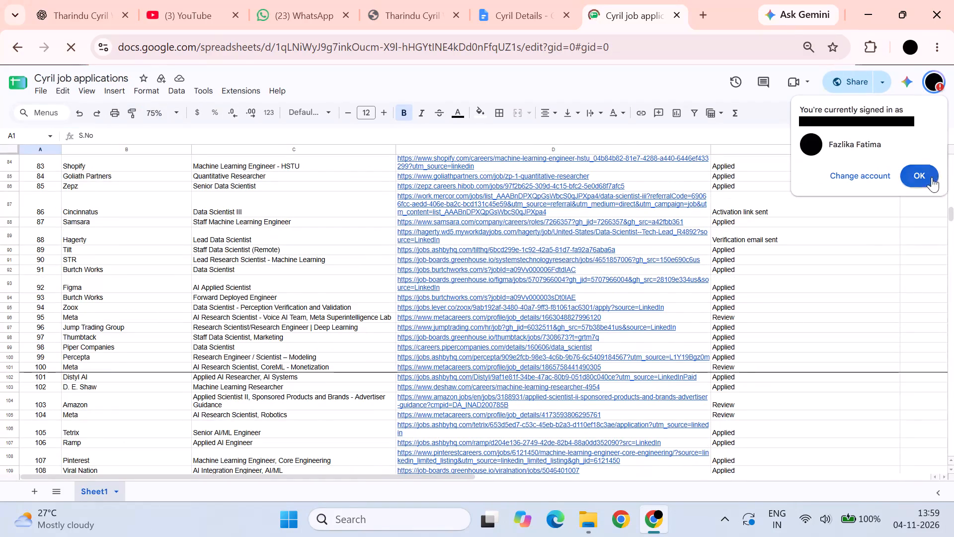
click(932, 177)
drag(952, 207, 953, 324)
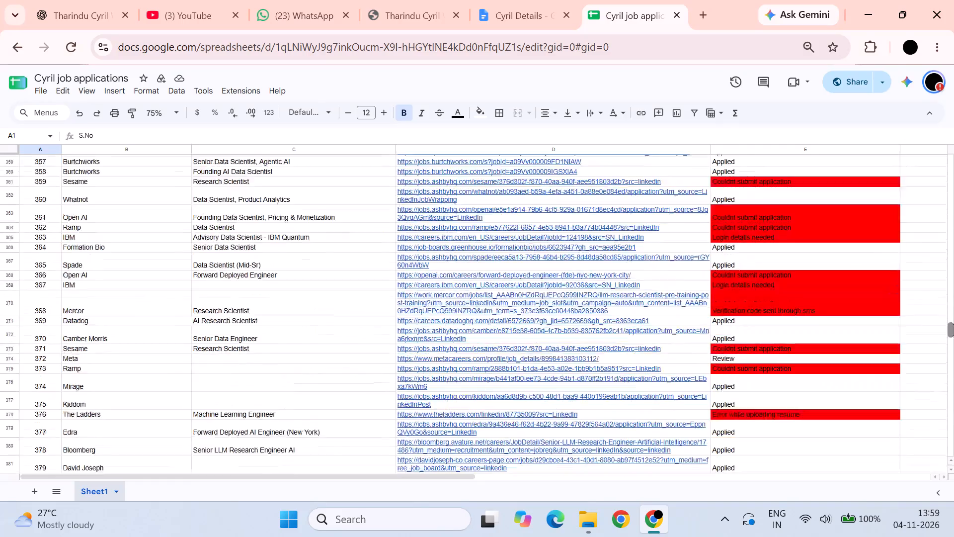
After checking the end of Cyril's job list, open a new Note Tab and change Cyril's status note to "Add jobs".
drag(953, 324, 953, 362)
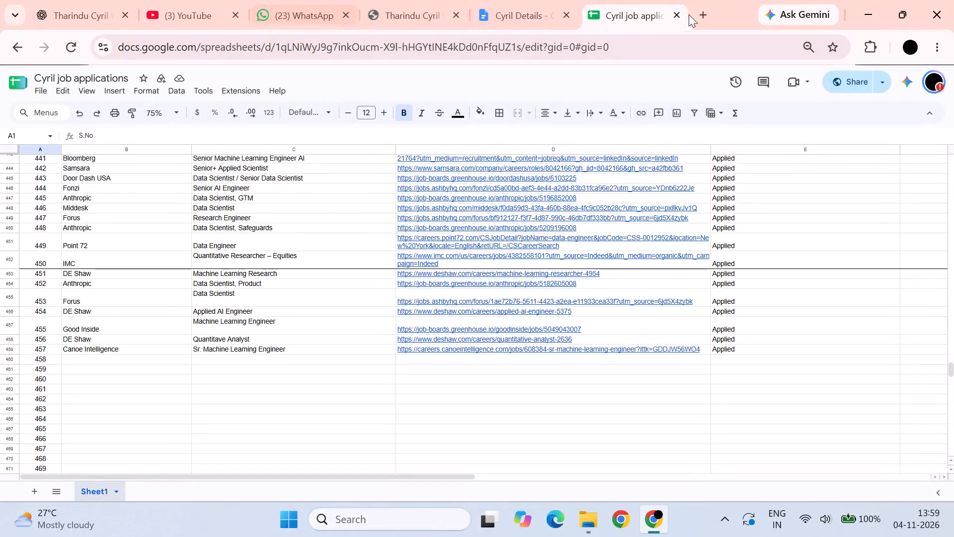
click(701, 10)
drag(203, 236, 126, 237)
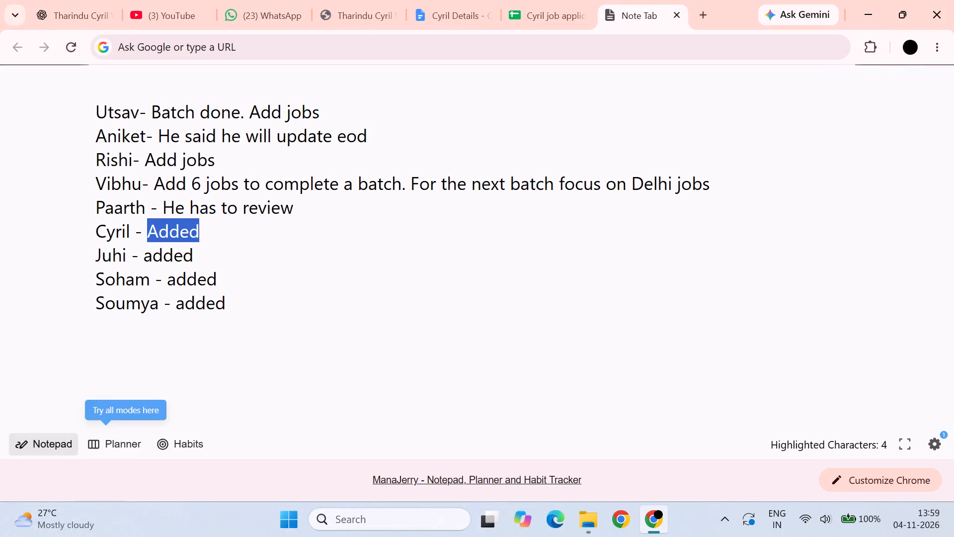
drag(126, 237, 183, 234)
key(BackSpace)
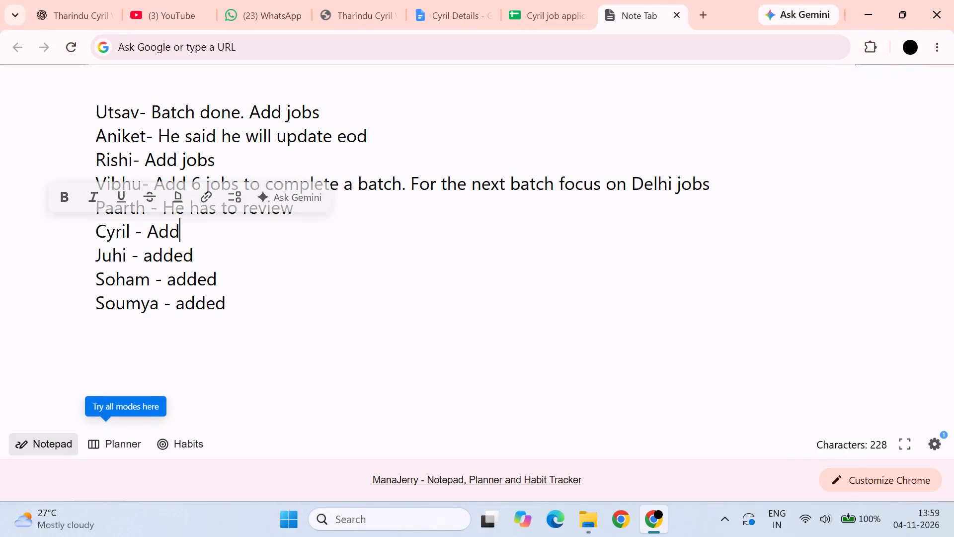
key(space)
text(jobs)
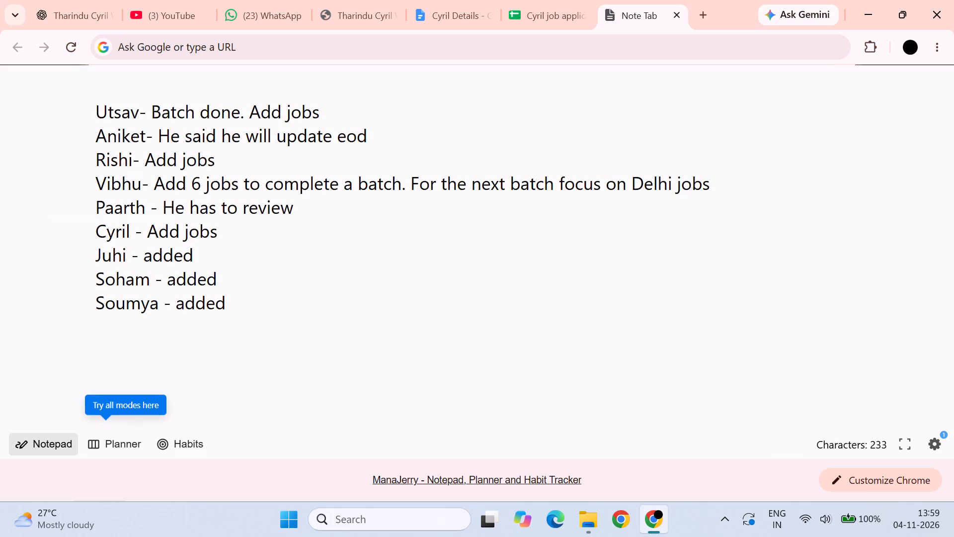
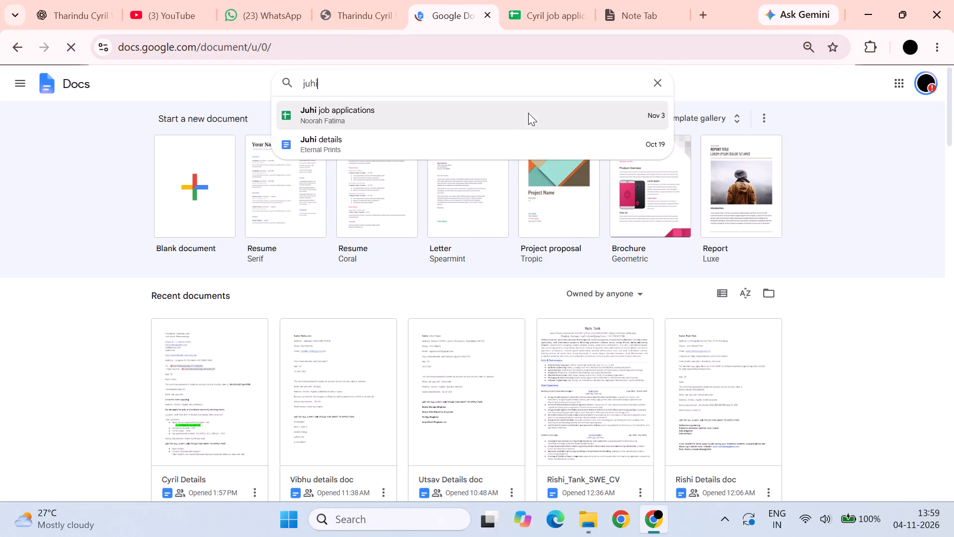
Open the "Juhi details" document from the Docs search results.
right_click(389, 115)
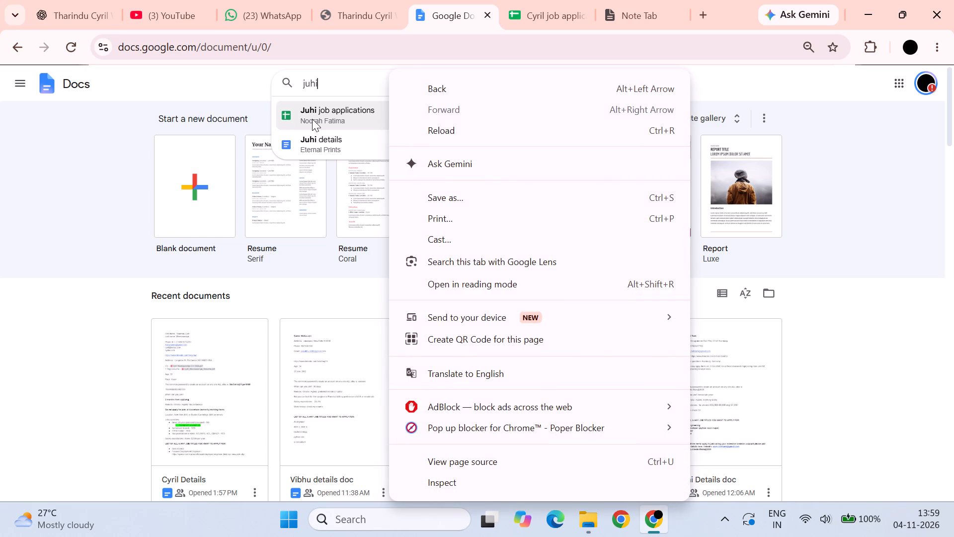
click(336, 144)
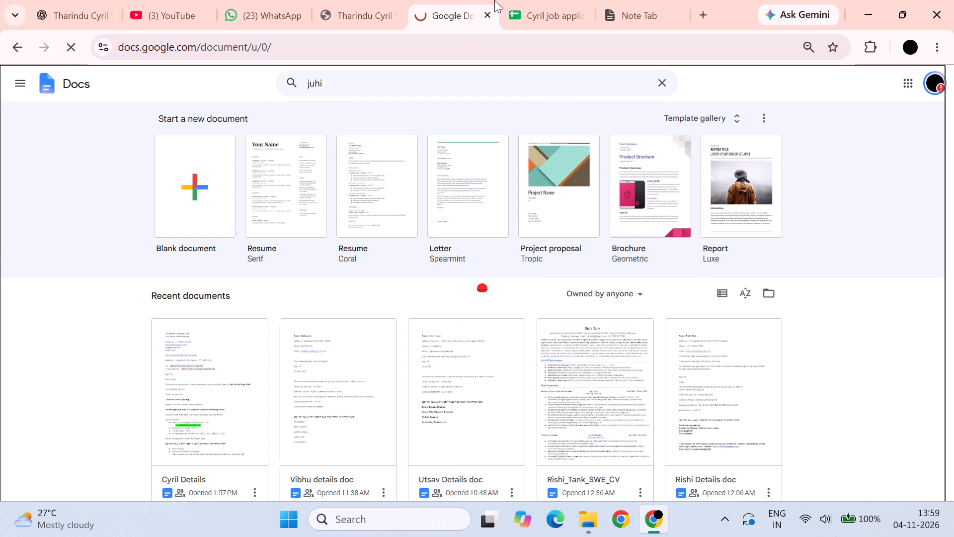
click(524, 0)
click(12, 79)
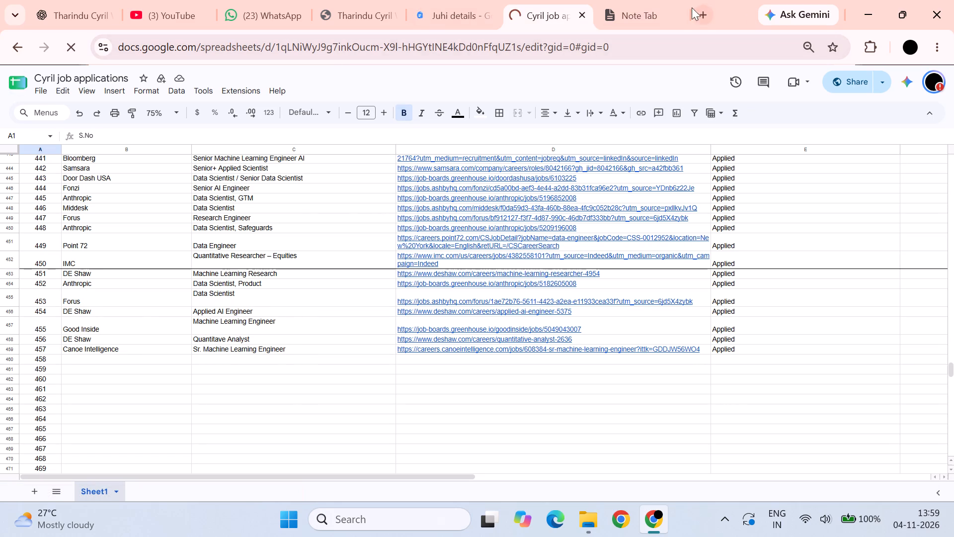
click(673, 13)
click(382, 79)
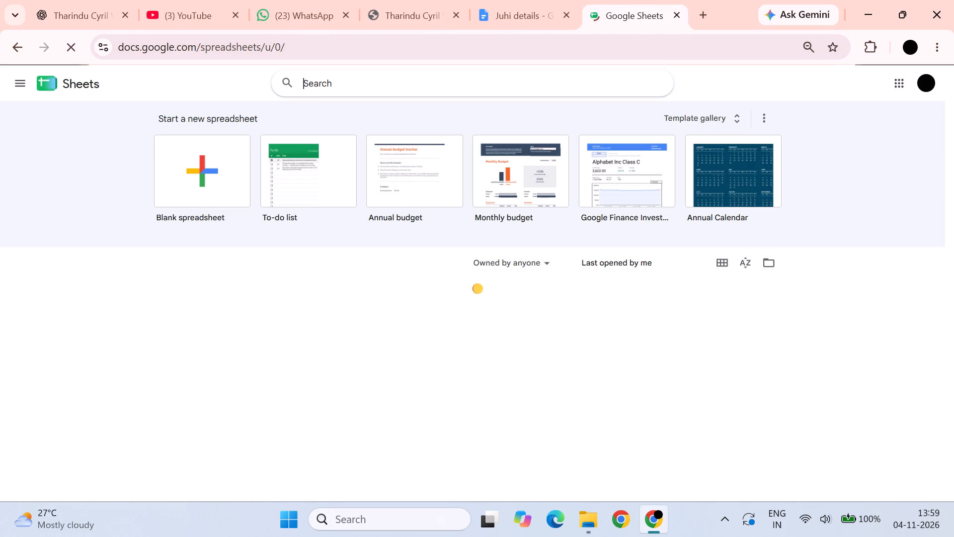
text(juhi)
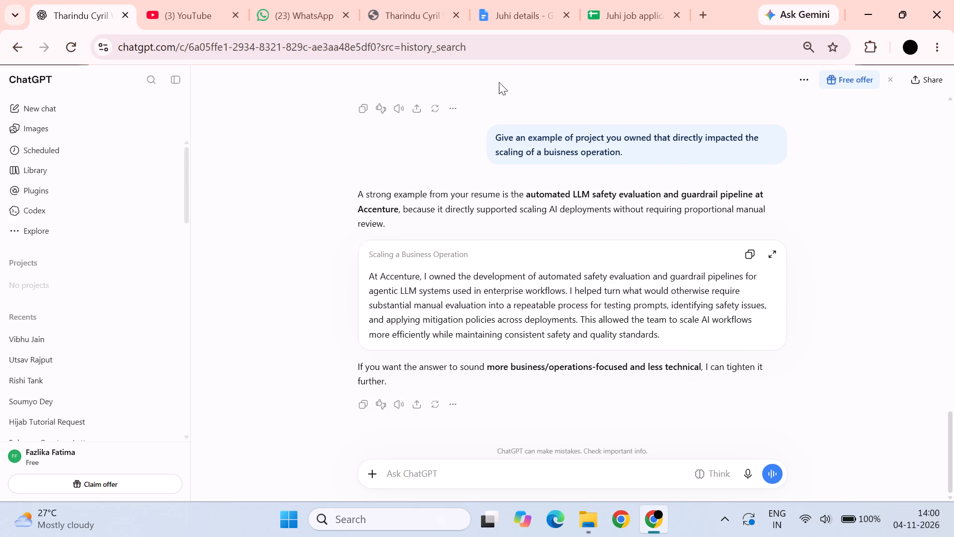
Return to Juhi's job applications spreadsheet, dismiss the signed-in account notice, and set the zoom to 75%.
click(641, 0)
click(918, 170)
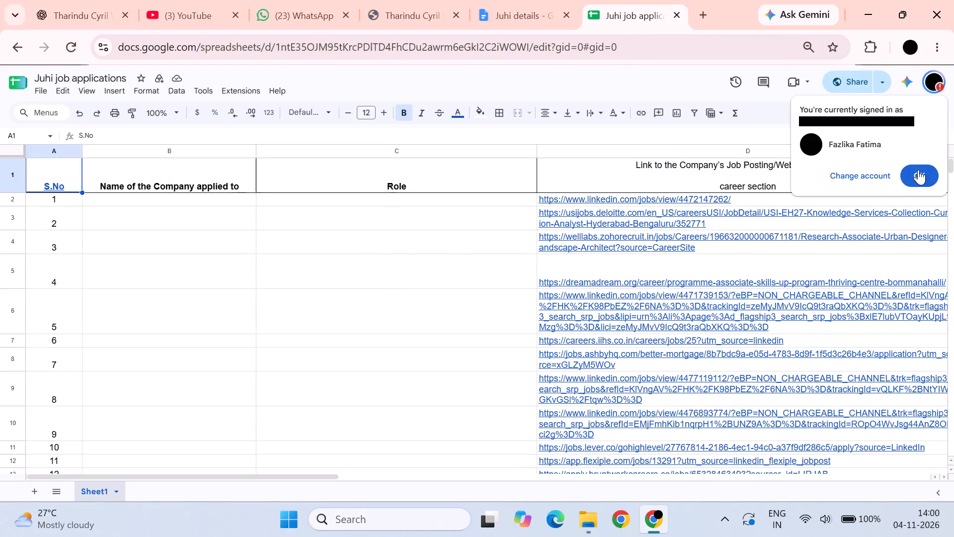
click(159, 109)
click(155, 149)
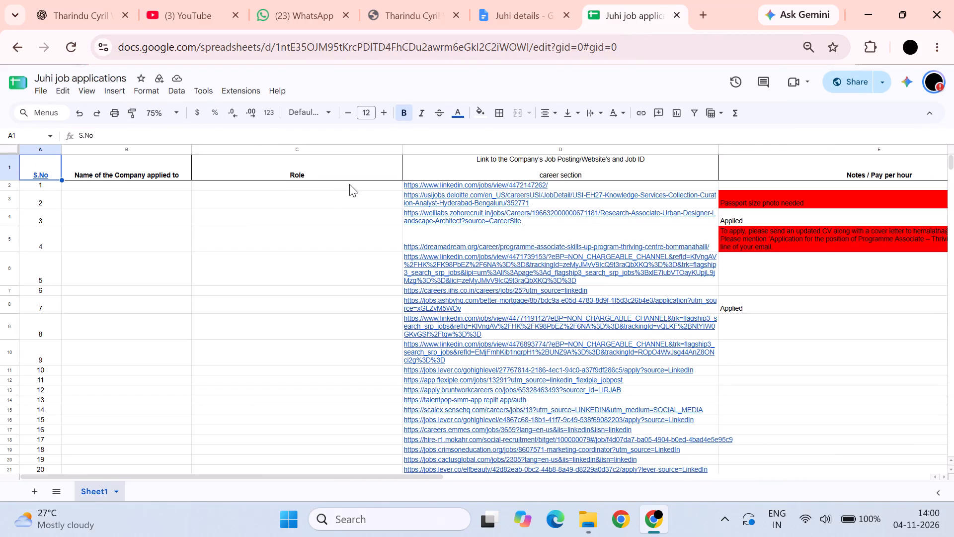
Switch to File Explorer and open Juhi's 2026 resume from the Fazlika folder in Word.
click(587, 514)
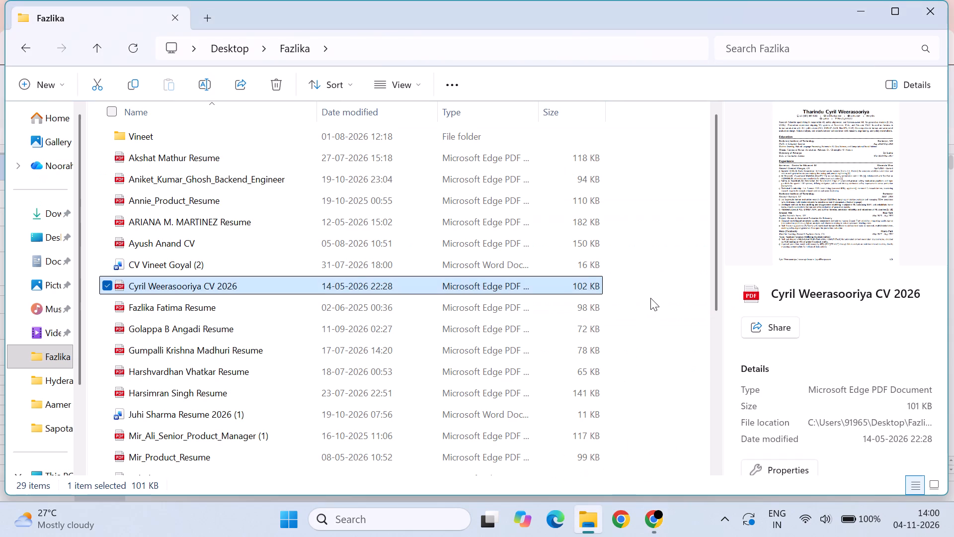
click(650, 298)
key(j)
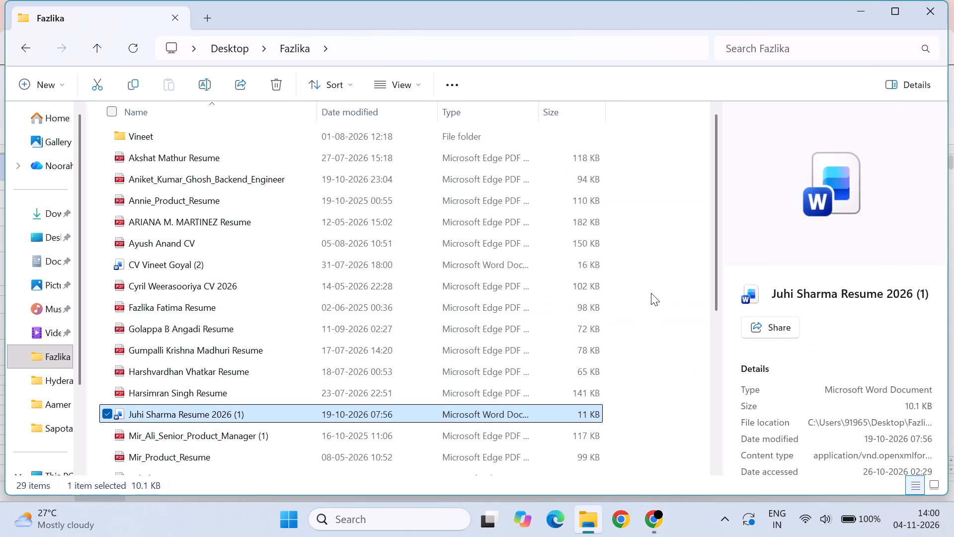
right_click(240, 414)
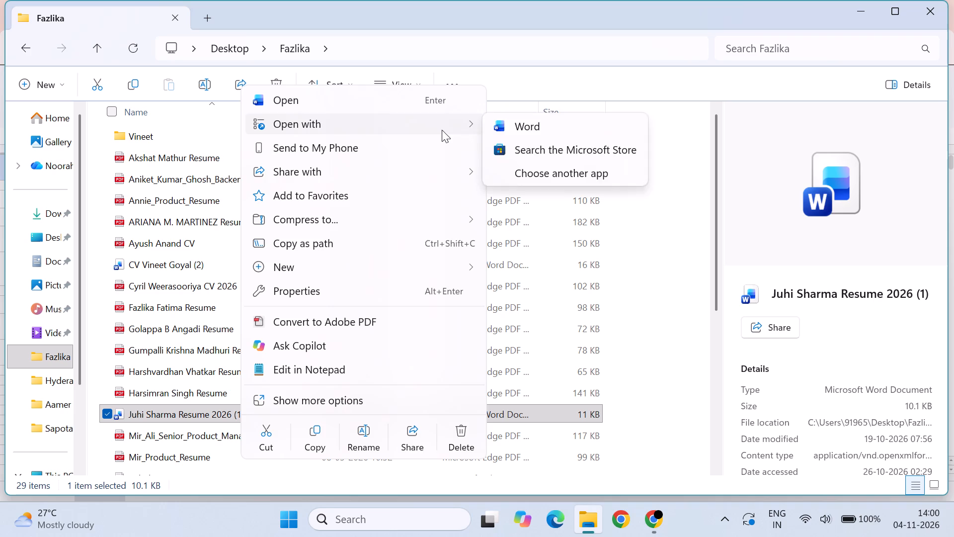
click(154, 419)
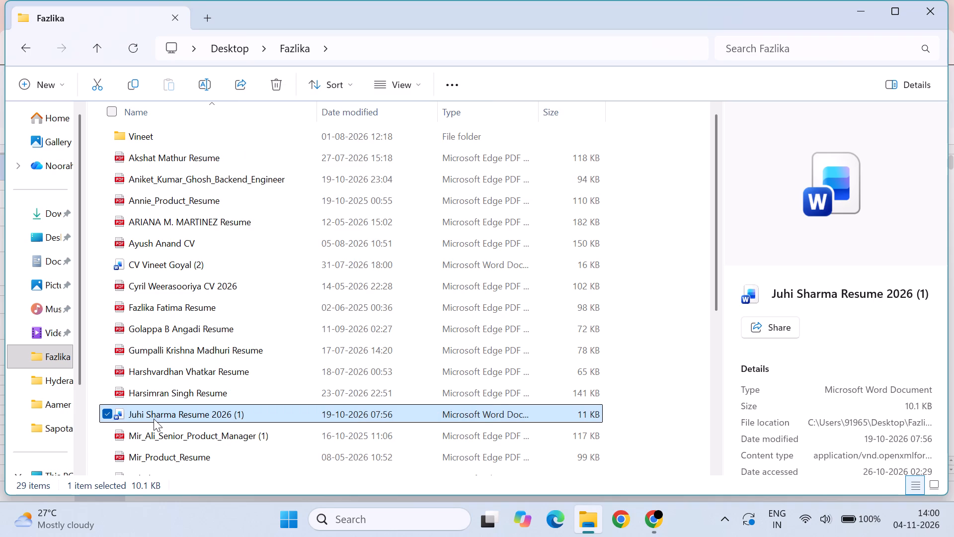
click(154, 419)
click(154, 419)
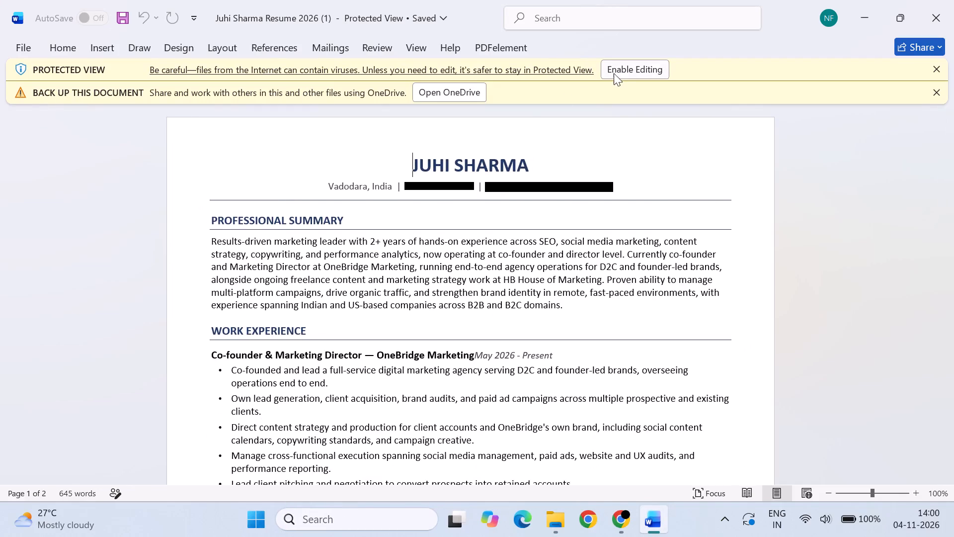
Read through Juhi's resume, examining the work experience, core competencies, tools, education and soft skills.
scroll(565, 299, down, 8)
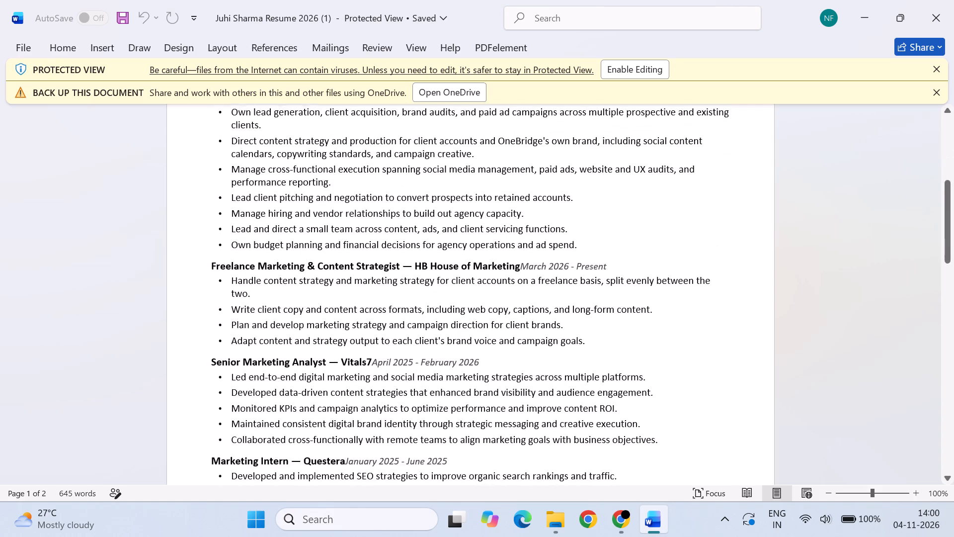
scroll(565, 299, down, 17)
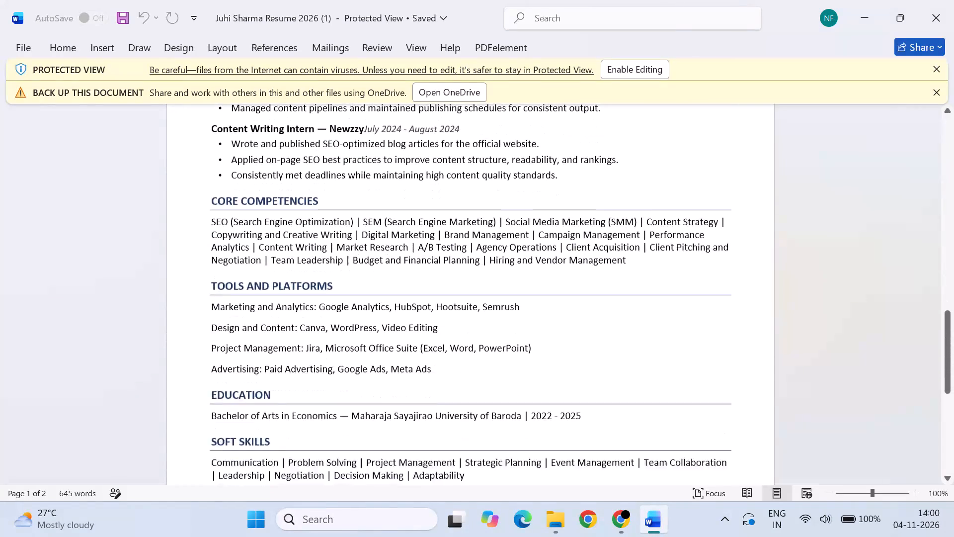
scroll(564, 298, down, 2)
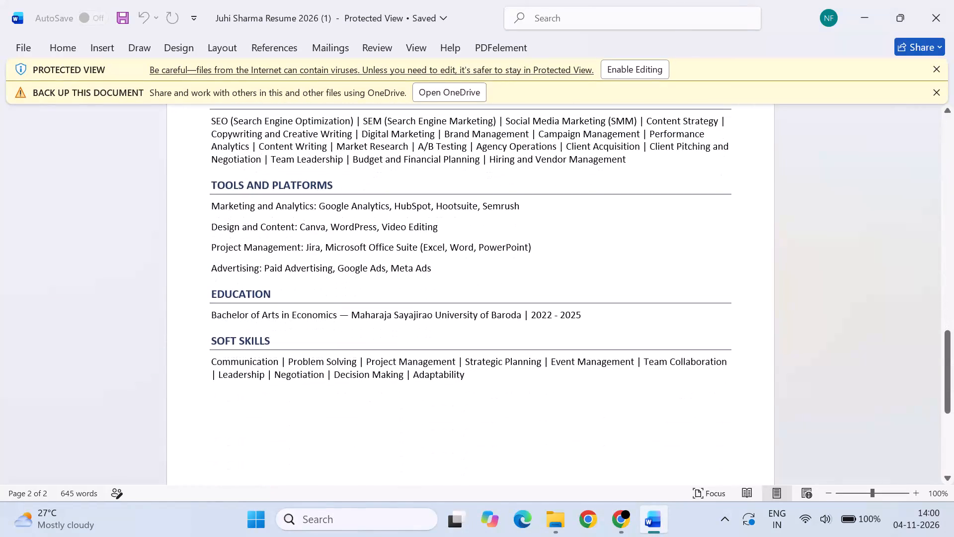
Switch back to Chrome and review Juhi's details document for work preferences, salary expectations, target job titles and account instructions.
click(619, 516)
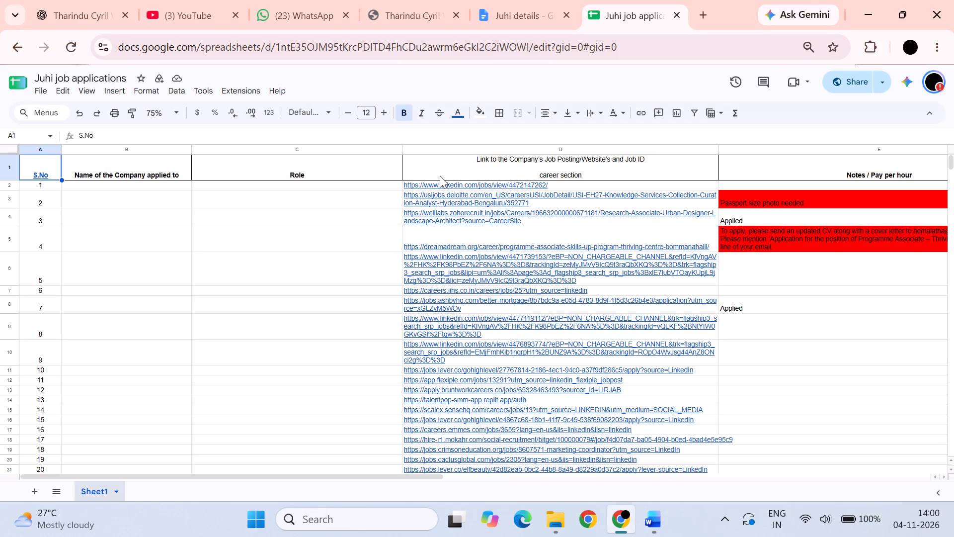
click(499, 14)
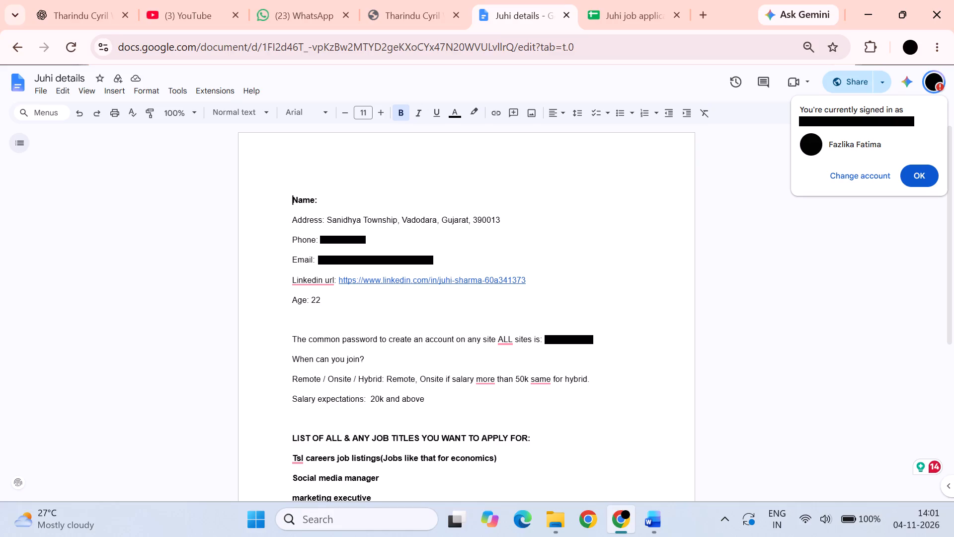
scroll(465, 337, down, 2)
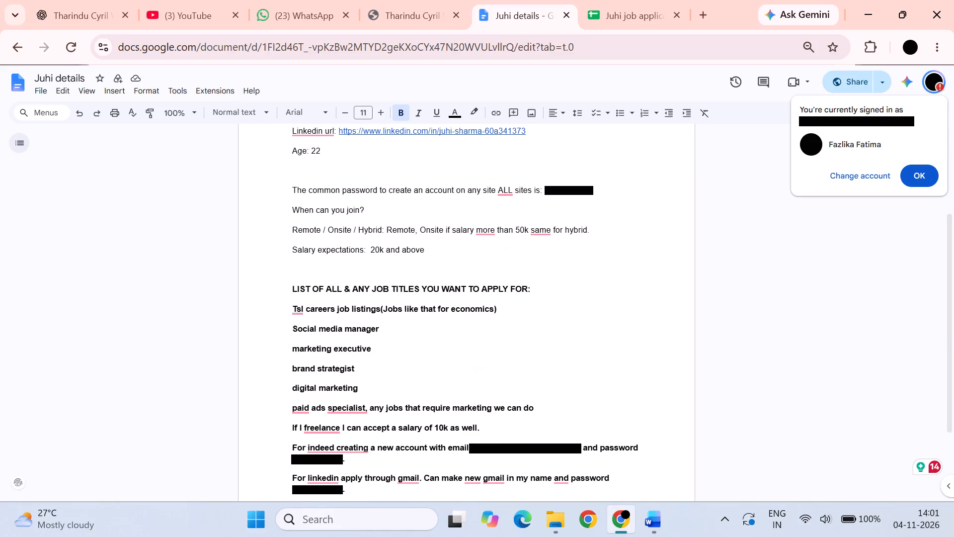
scroll(465, 337, down, 1)
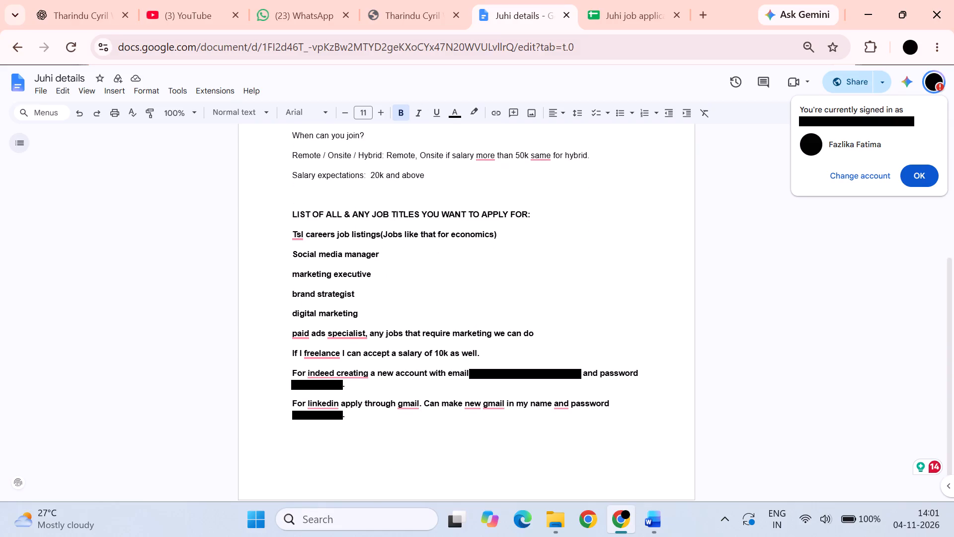
Look over the job list in Juhi's spreadsheet, open the LinkedIn link for job 1, check the posting and close it.
click(613, 0)
scroll(576, 264, down, 5)
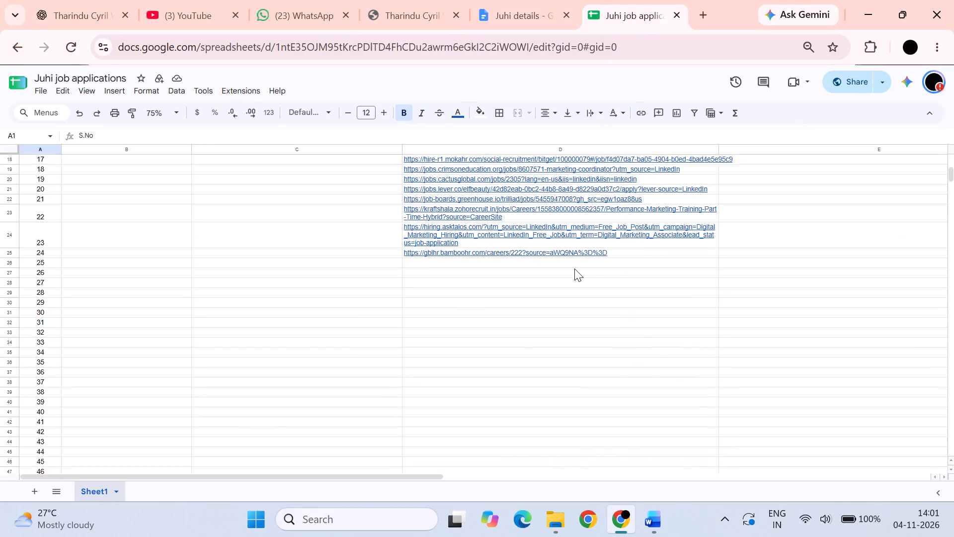
scroll(574, 268, up, 6)
click(561, 188)
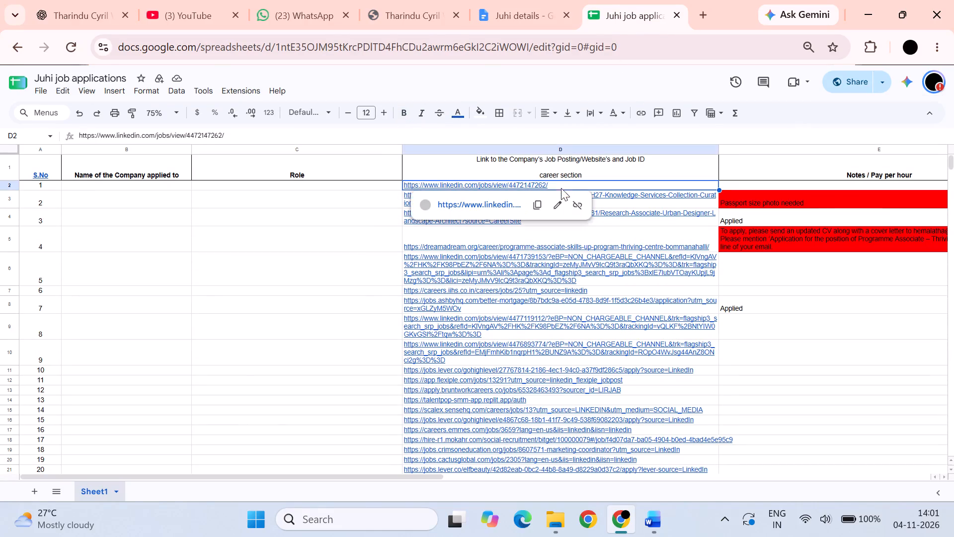
click(483, 205)
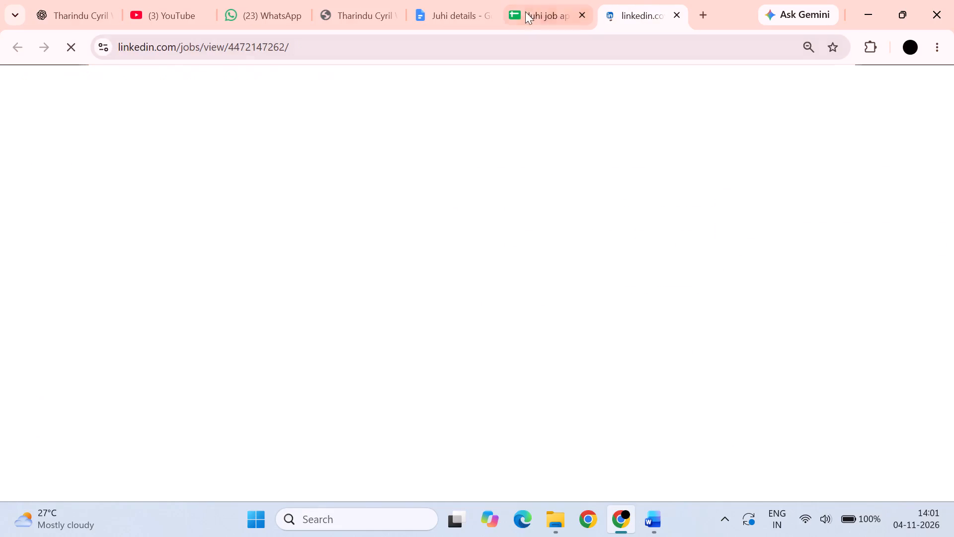
click(528, 7)
click(453, 14)
click(620, 0)
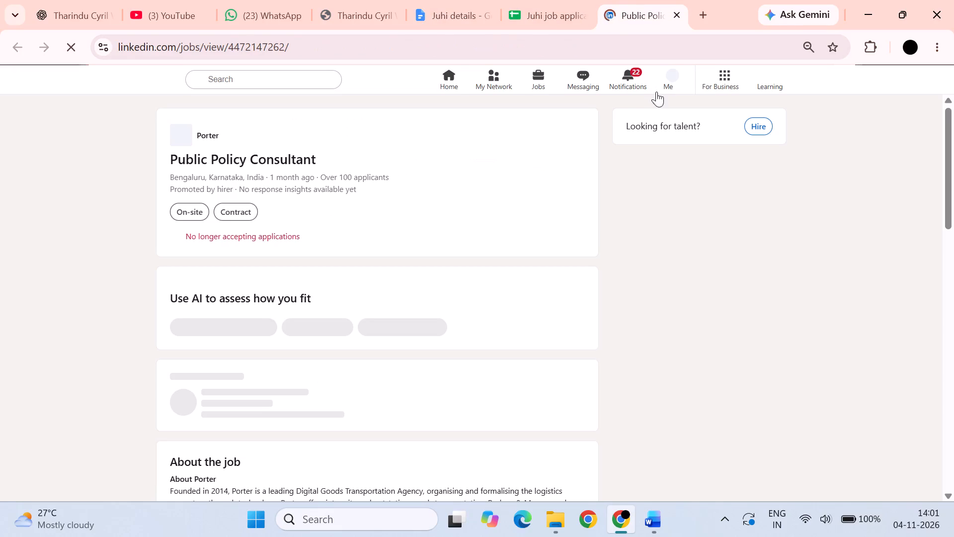
click(673, 19)
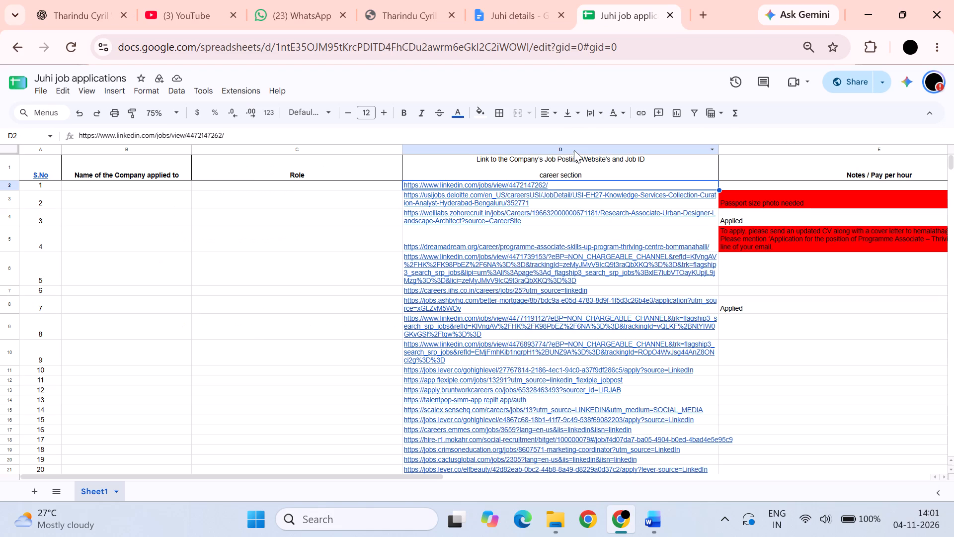
Delete the LinkedIn link for job 1 from the job posting link column.
key(Delete)
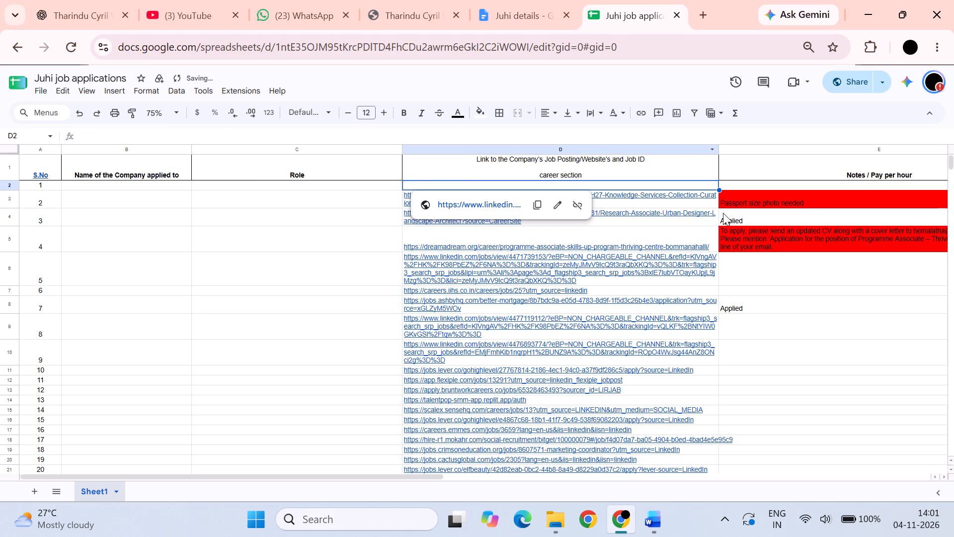
Open job 5's LinkedIn posting through to TalentPop's application page and replace the job's link with talentpop-smm-app.replit.app/auth.
click(697, 271)
click(506, 296)
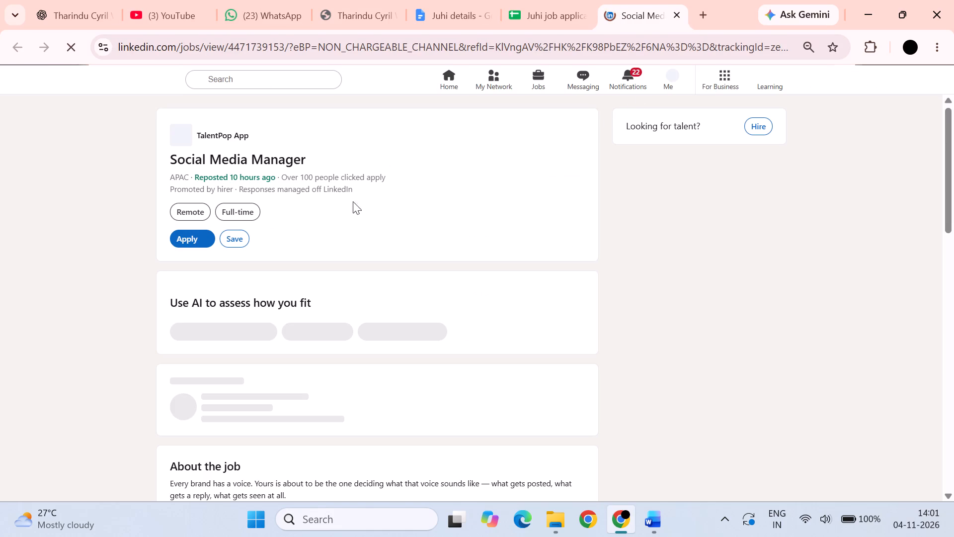
click(205, 241)
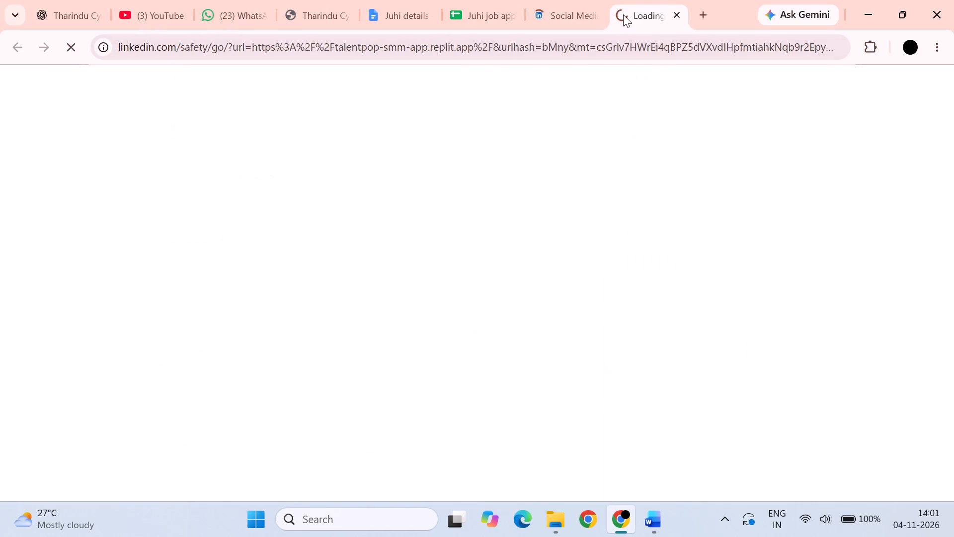
click(593, 19)
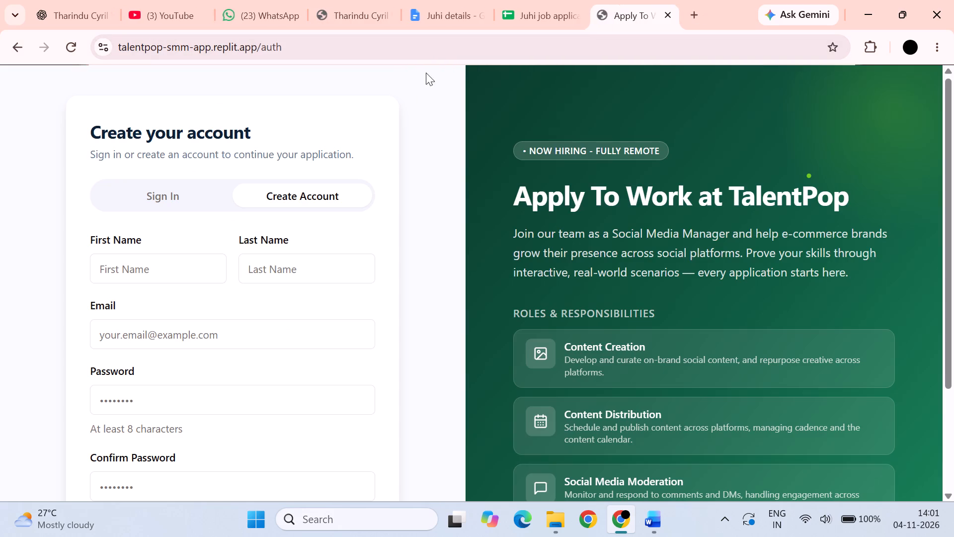
click(404, 50)
key(ctrl+c)
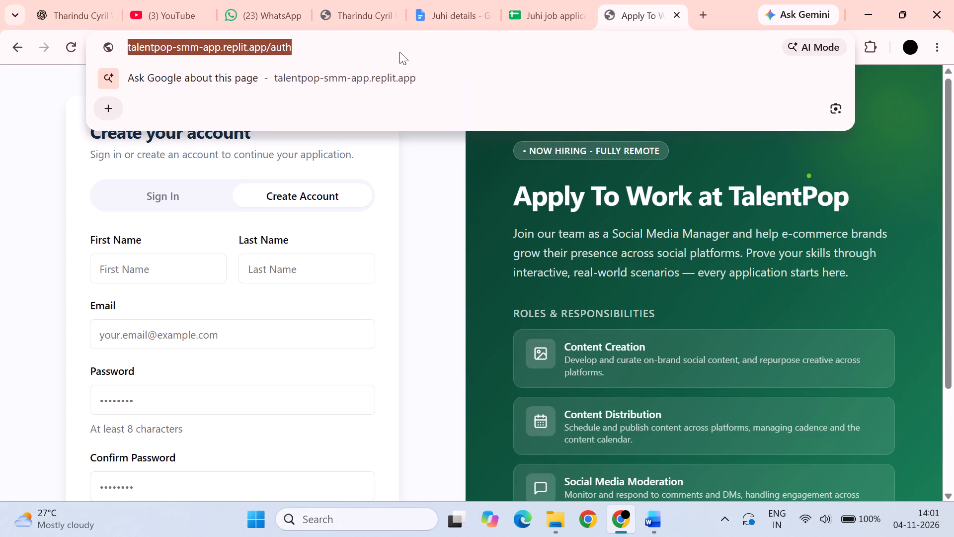
click(525, 0)
key(ctrl+v)
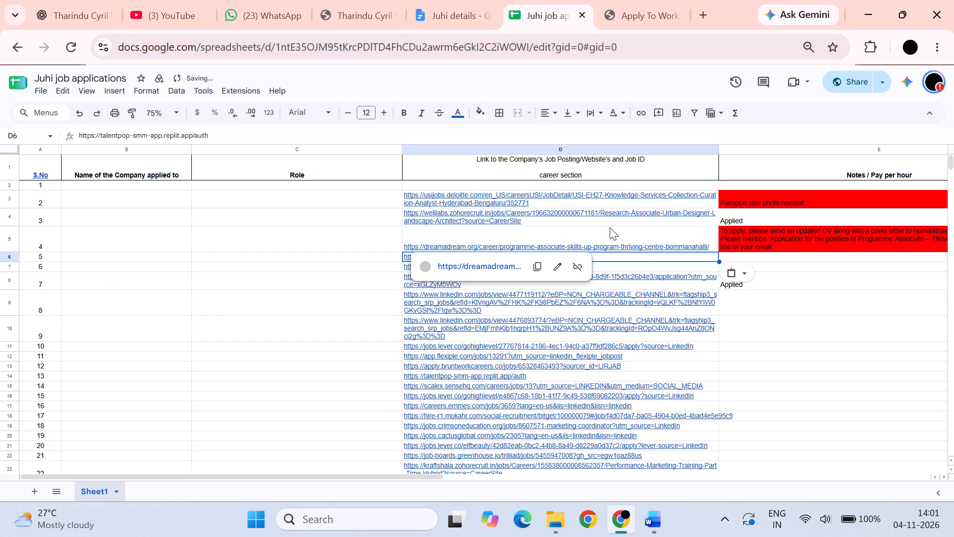